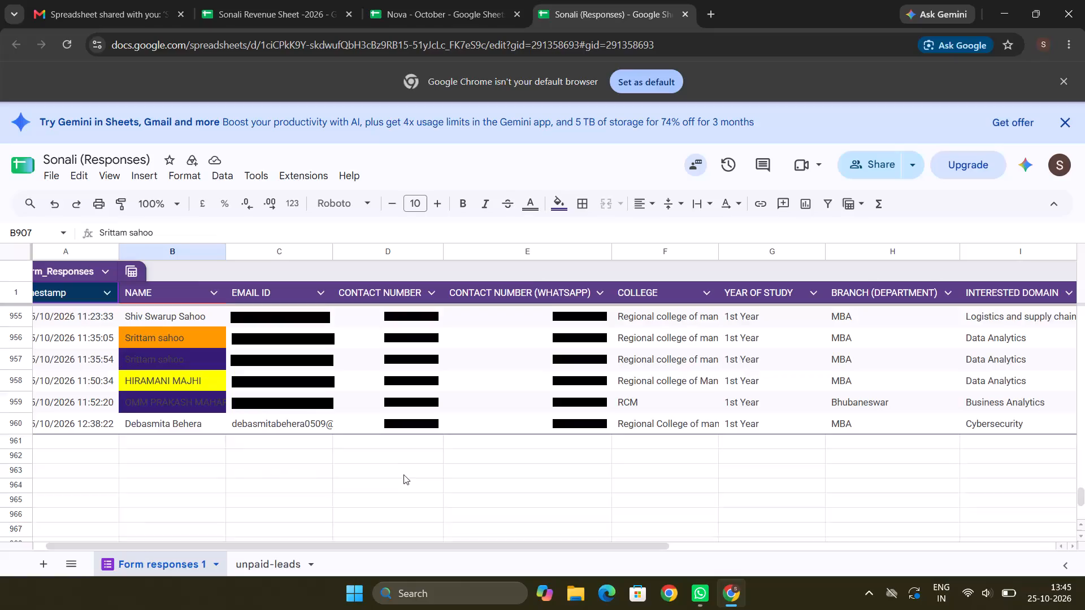
Review the colour-coded leads in the Form responses 1 sheet, going from the newest entries back to row 885.
{"action": "scroll", "coordinate": [403, 474], "scroll_direction": "up", "scroll_amount": 3}
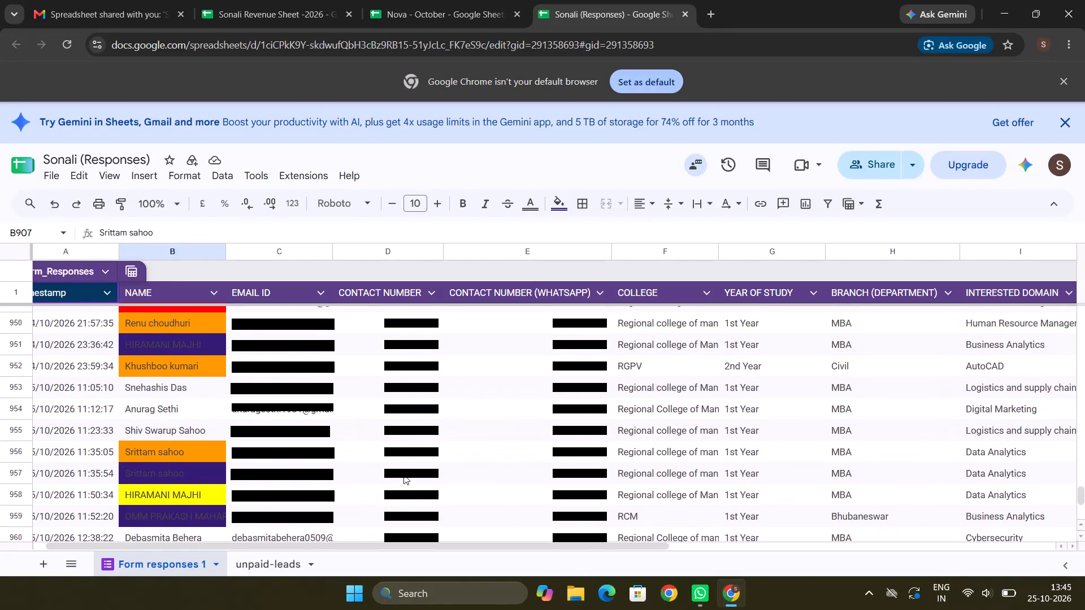
{"action": "scroll", "coordinate": [403, 474], "scroll_direction": "up", "scroll_amount": 3}
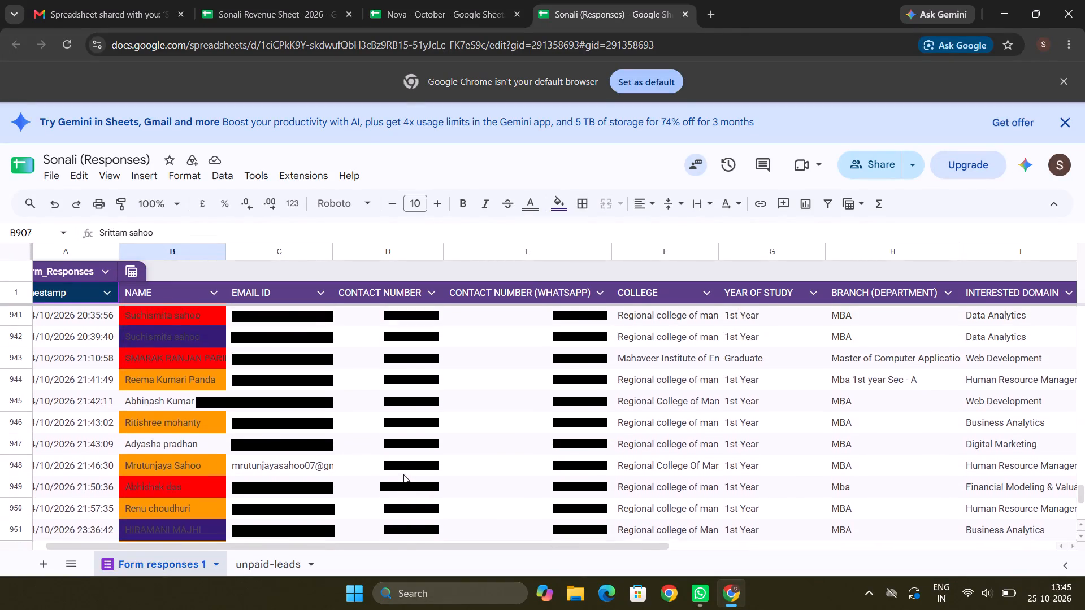
{"action": "scroll", "coordinate": [403, 474], "scroll_direction": "up", "scroll_amount": 4}
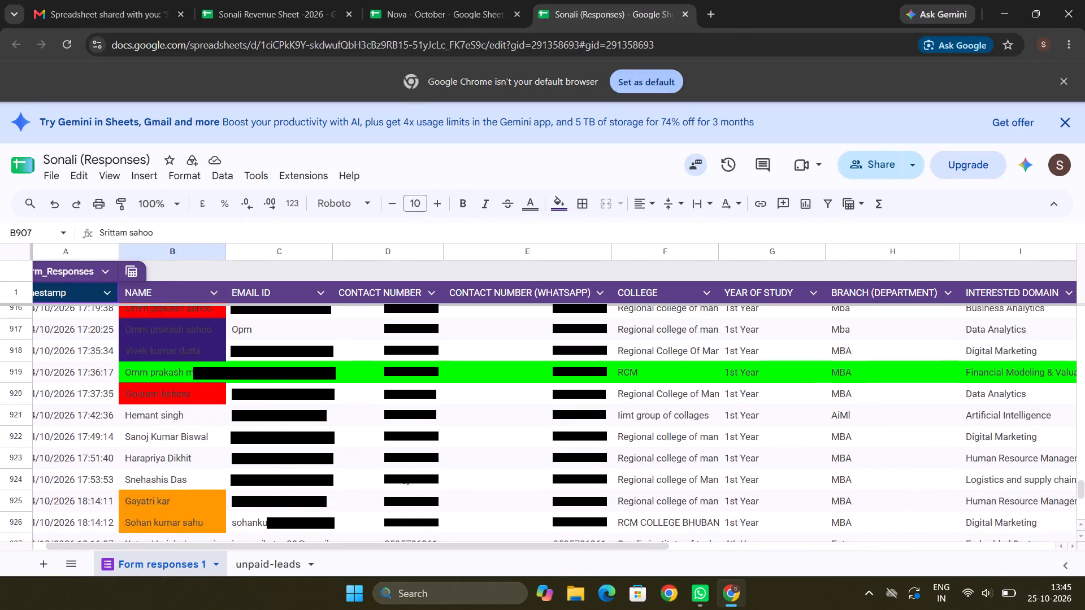
{"action": "scroll", "coordinate": [403, 474], "scroll_direction": "up", "scroll_amount": 3}
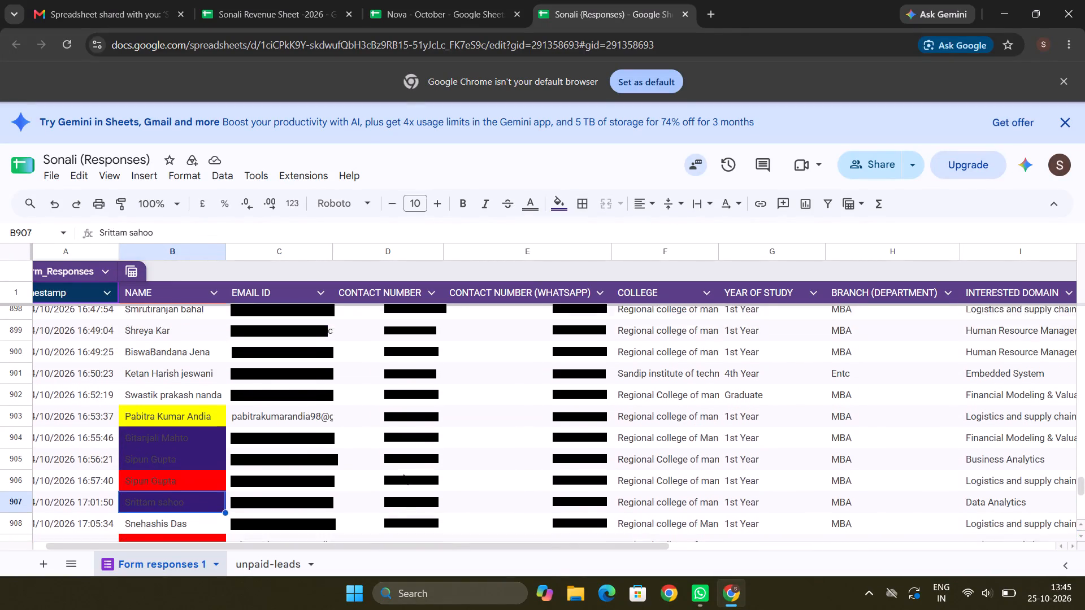
{"action": "scroll", "coordinate": [403, 474], "scroll_direction": "up", "scroll_amount": 3}
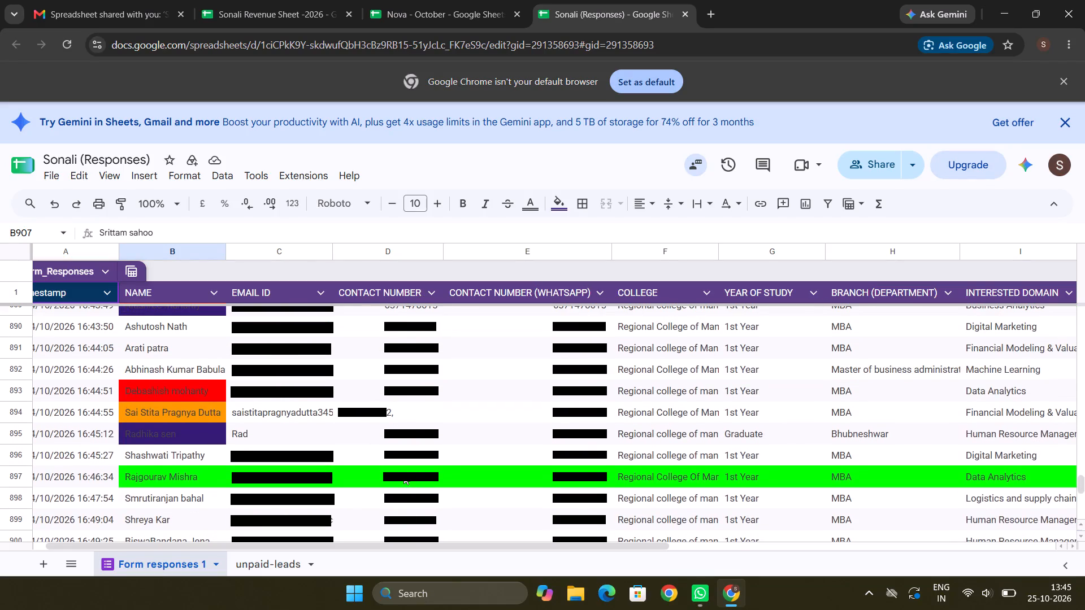
{"action": "scroll", "coordinate": [403, 474], "scroll_direction": "up", "scroll_amount": 1}
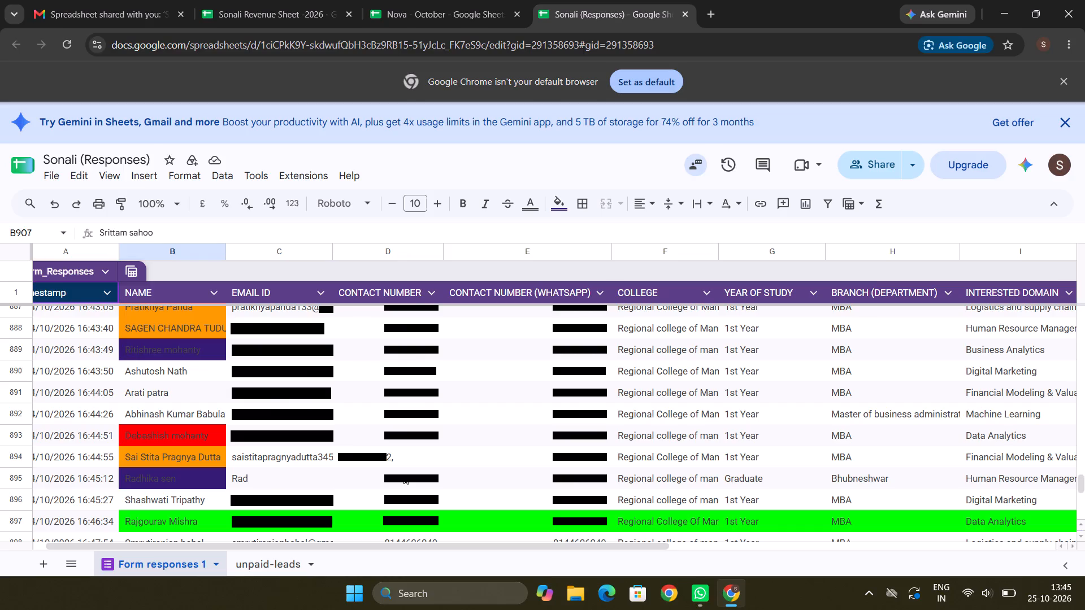
{"action": "scroll", "coordinate": [222, 335], "scroll_direction": "up", "scroll_amount": 1}
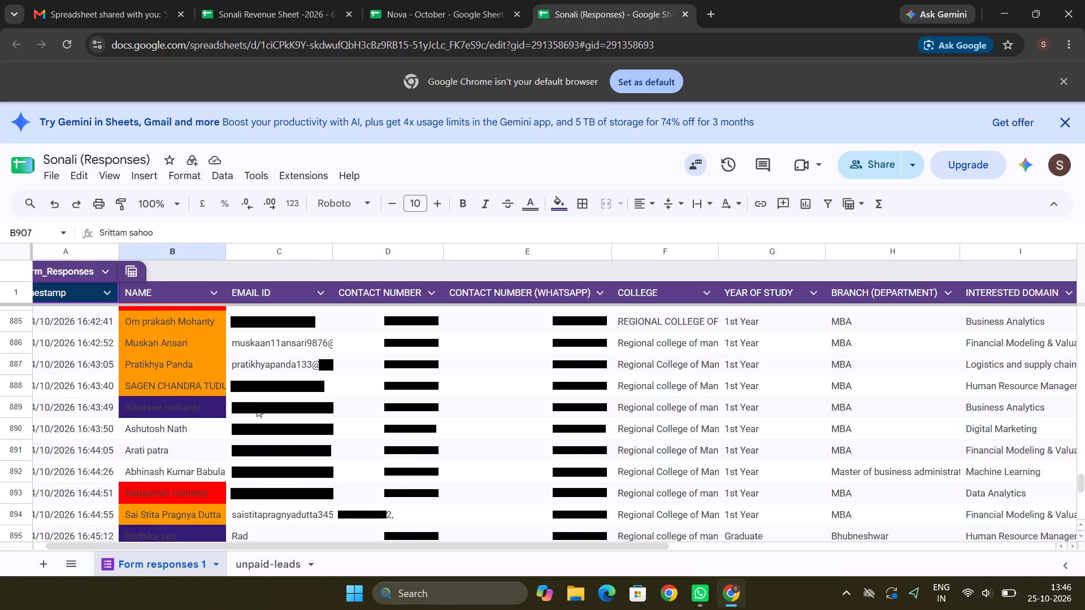
Examine the lead details in rows 885 to 895 across the columns, from name through interested domain to Column 10.
{"action": "scroll", "coordinate": [257, 407], "scroll_direction": "down", "scroll_amount": 1}
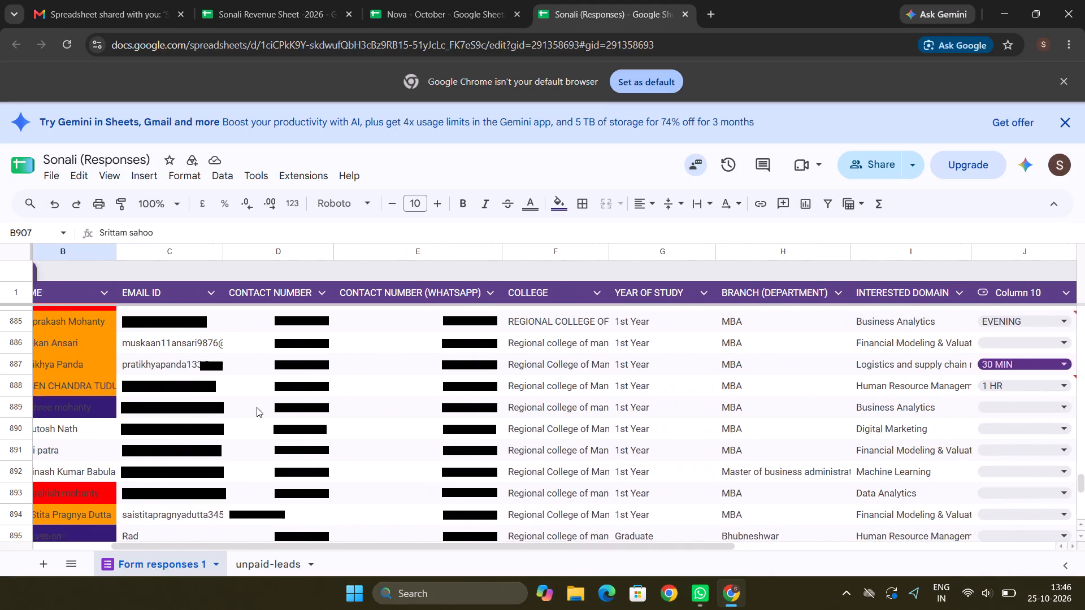
{"action": "scroll", "coordinate": [257, 407], "scroll_direction": "down", "scroll_amount": 3}
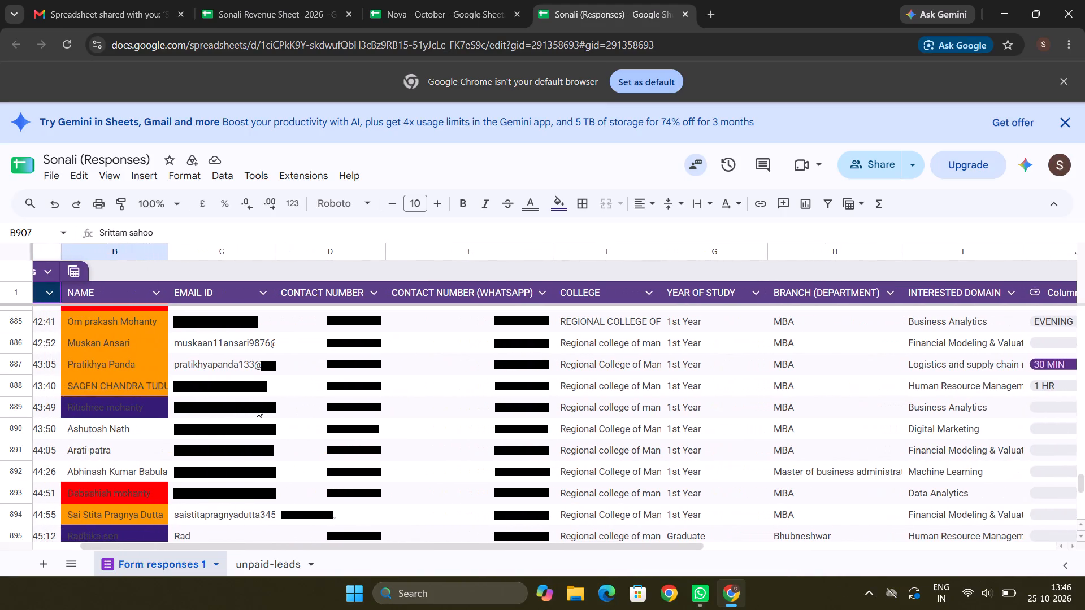
{"action": "scroll", "coordinate": [257, 407], "scroll_direction": "down", "scroll_amount": 3}
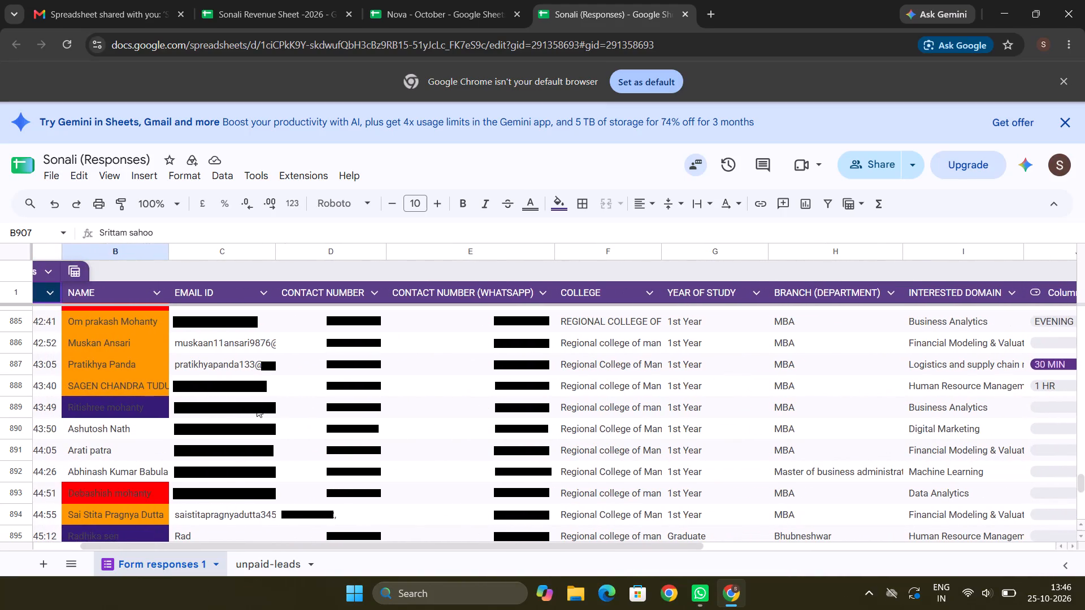
{"action": "scroll", "coordinate": [257, 407], "scroll_direction": "down", "scroll_amount": 2}
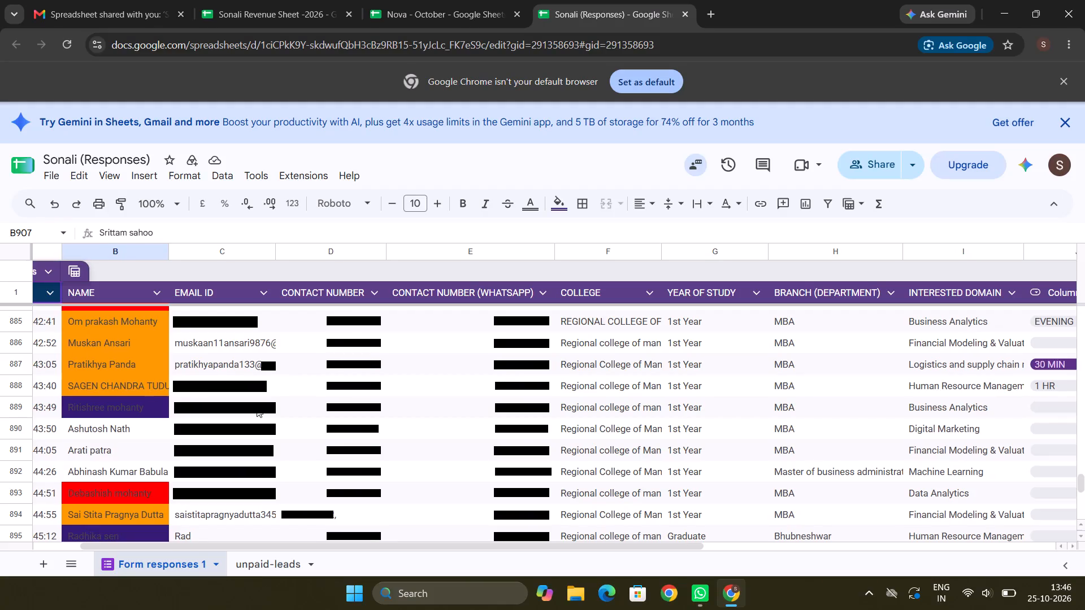
{"action": "scroll", "coordinate": [257, 407], "scroll_direction": "down", "scroll_amount": 1}
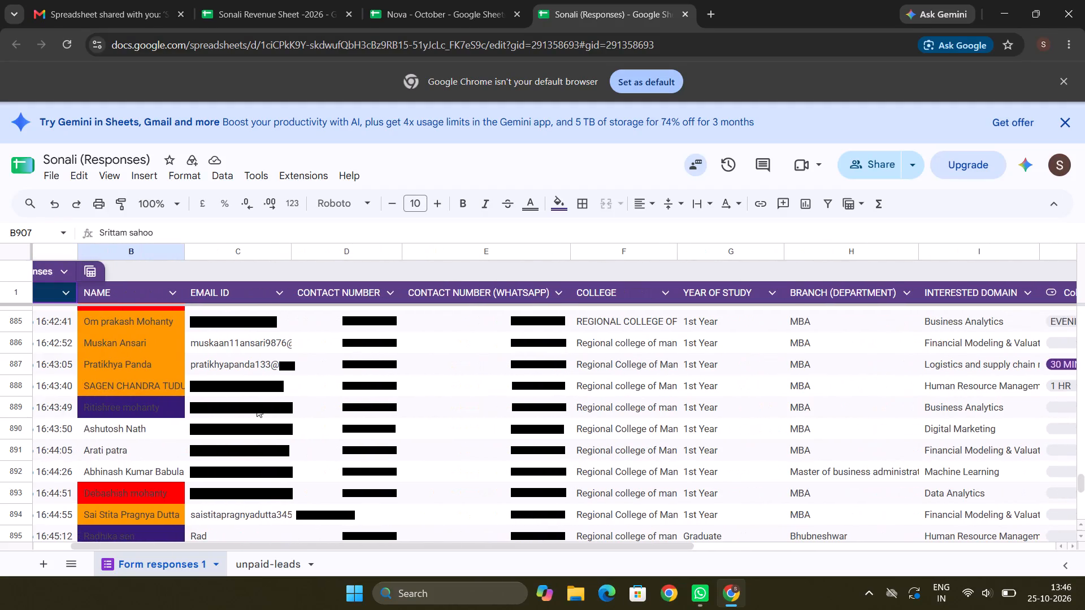
{"action": "scroll", "coordinate": [257, 407], "scroll_direction": "down", "scroll_amount": 1}
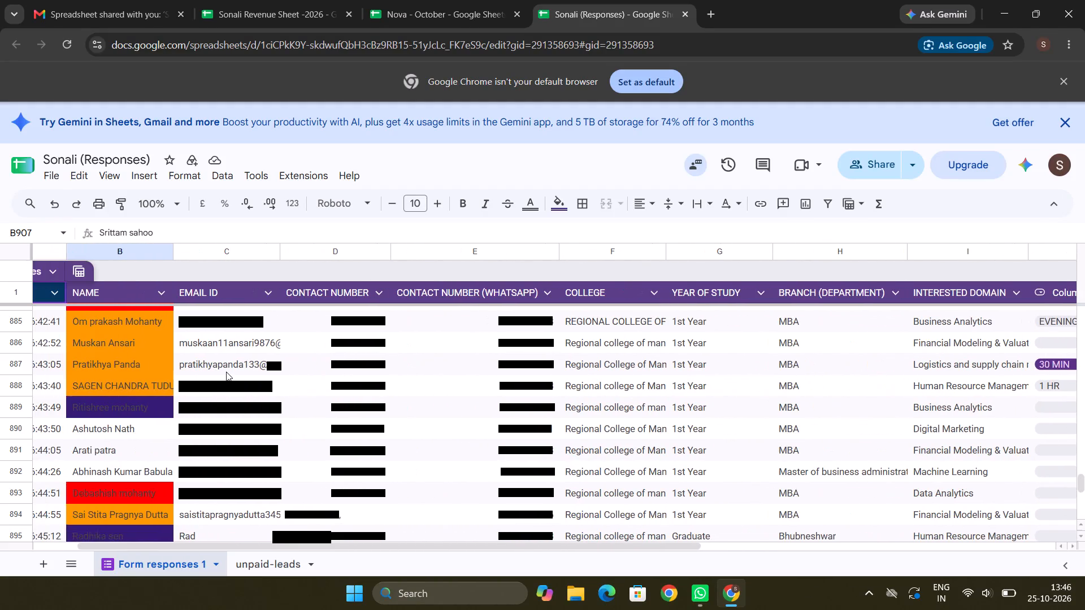
{"action": "scroll", "coordinate": [226, 372], "scroll_direction": "up", "scroll_amount": 2}
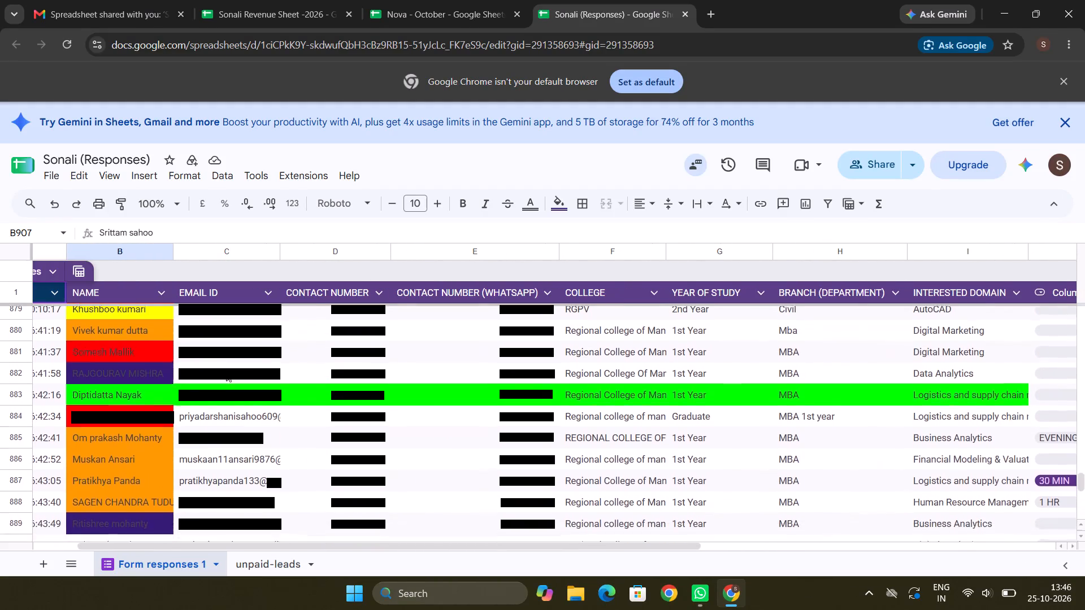
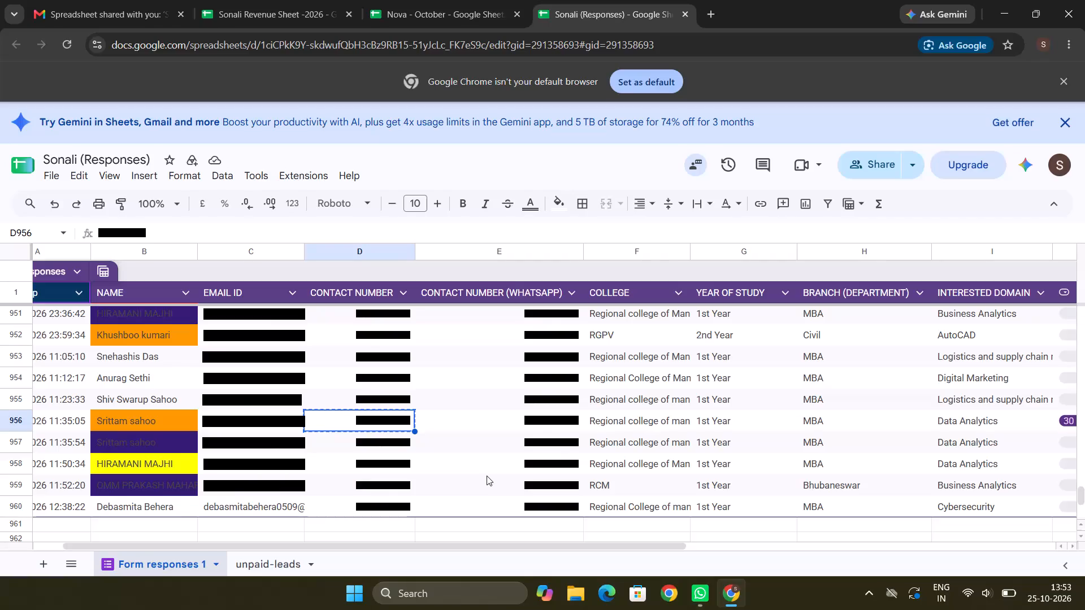
Change the yellow fill of the name cell in row 958 to white.
{"action": "left_click", "coordinate": [133, 468]}
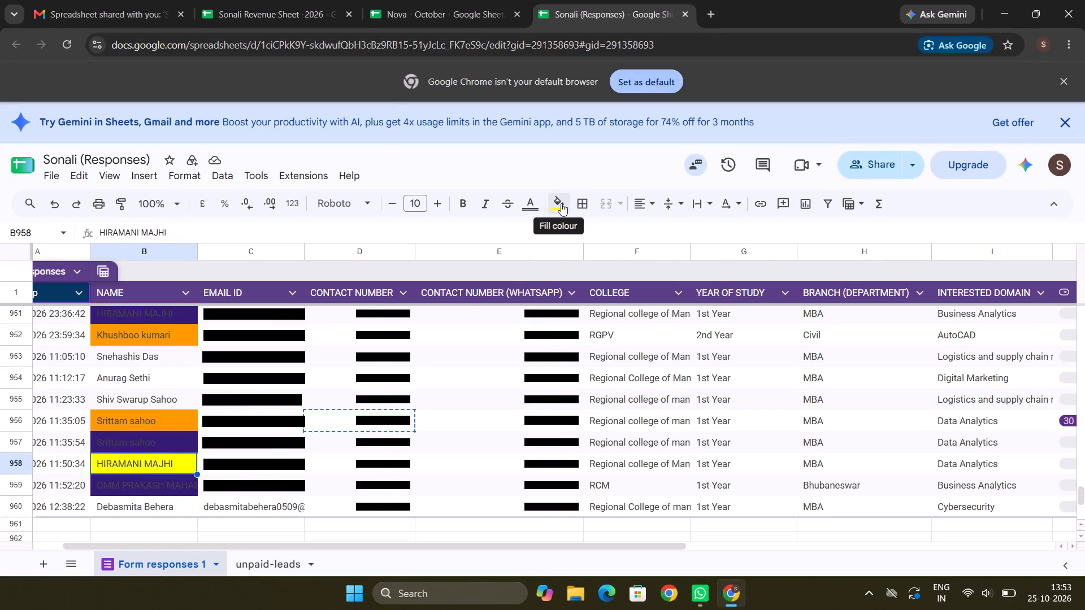
{"action": "left_click", "coordinate": [561, 203]}
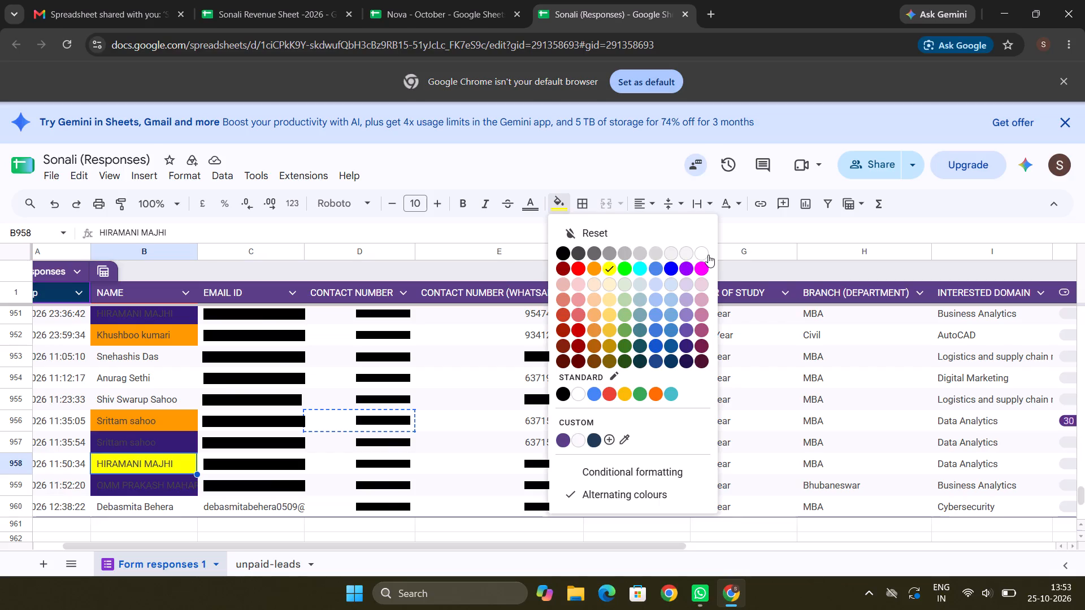
{"action": "left_click", "coordinate": [708, 255]}
{"action": "scroll", "coordinate": [451, 328], "scroll_direction": "up", "scroll_amount": 1}
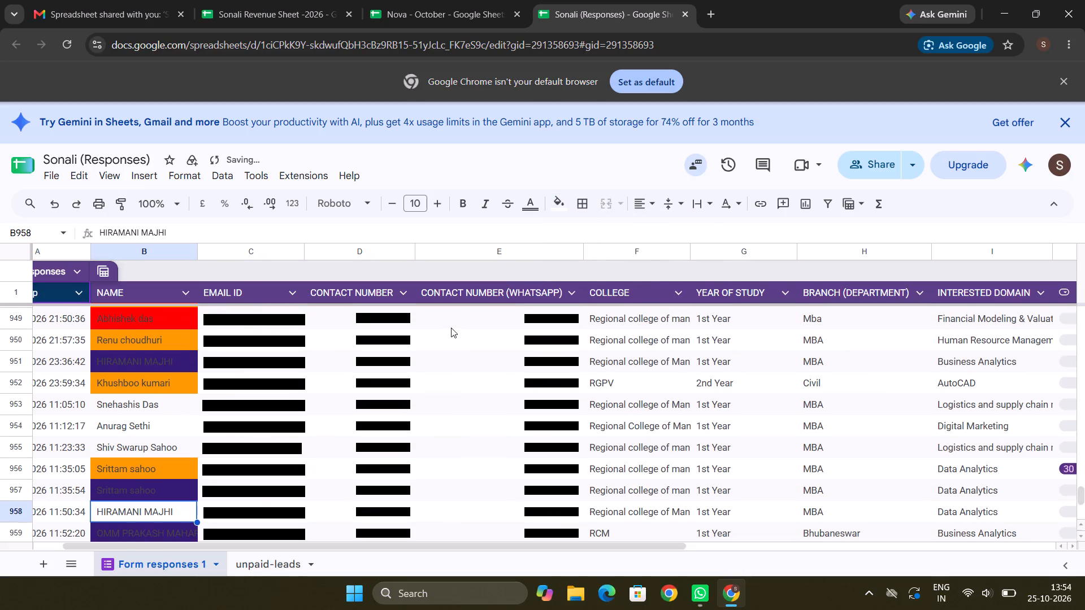
Review the colour-coded leads in the Form responses 1 sheet from row 959 back to row 884.
{"action": "scroll", "coordinate": [451, 328], "scroll_direction": "up", "scroll_amount": 3}
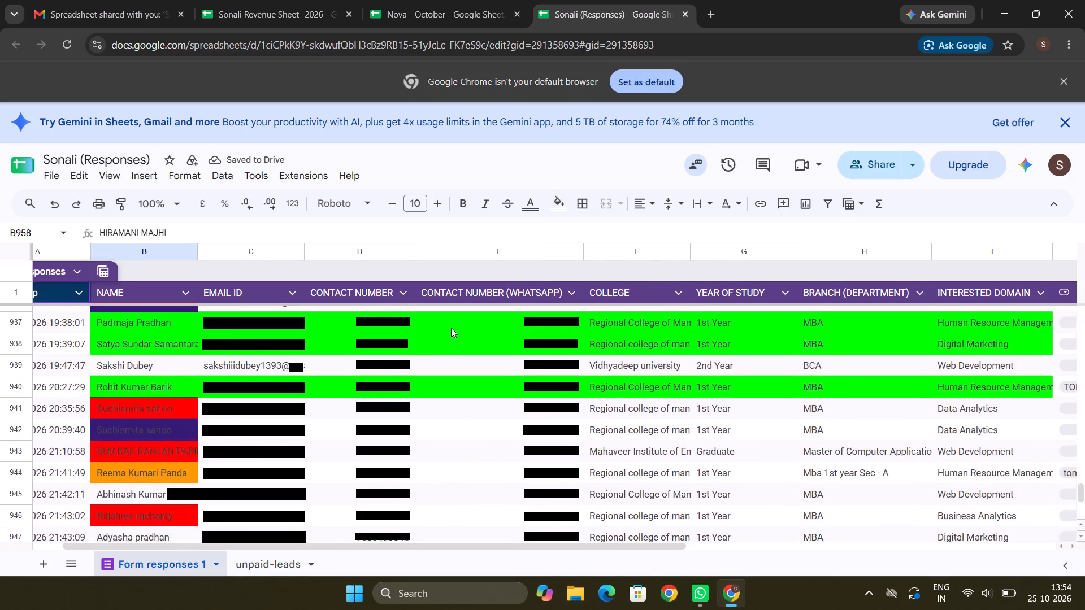
{"action": "scroll", "coordinate": [451, 328], "scroll_direction": "up", "scroll_amount": 4}
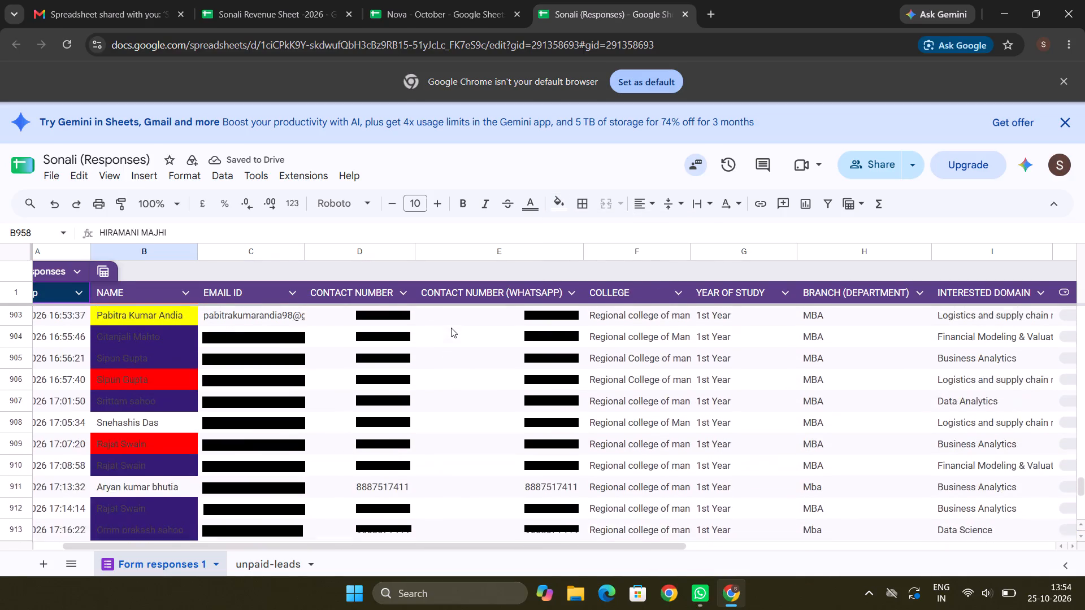
{"action": "scroll", "coordinate": [451, 328], "scroll_direction": "up", "scroll_amount": 1}
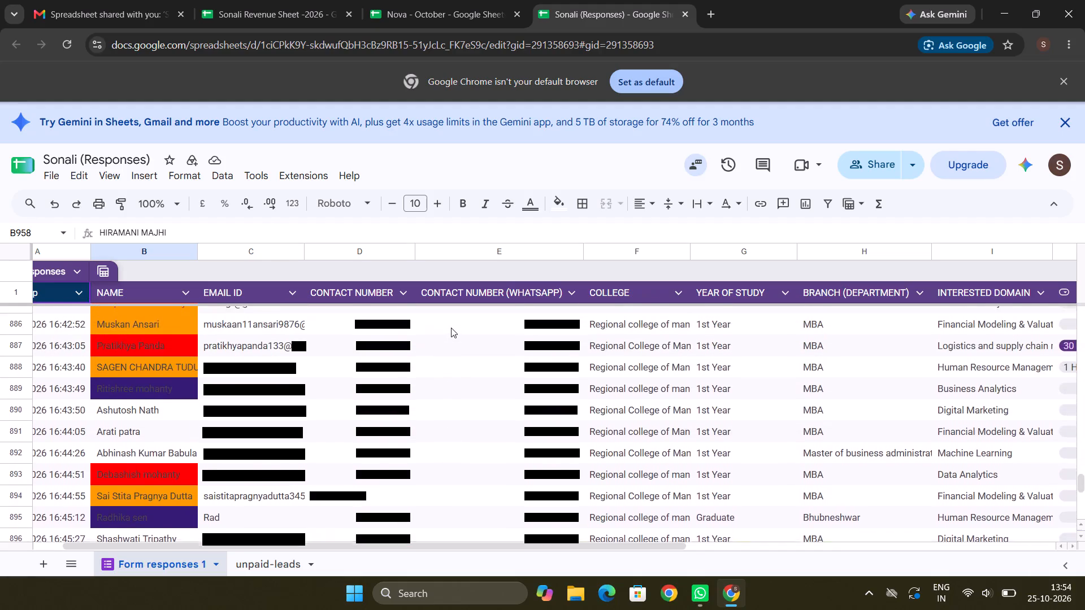
{"action": "scroll", "coordinate": [451, 328], "scroll_direction": "up", "scroll_amount": 1}
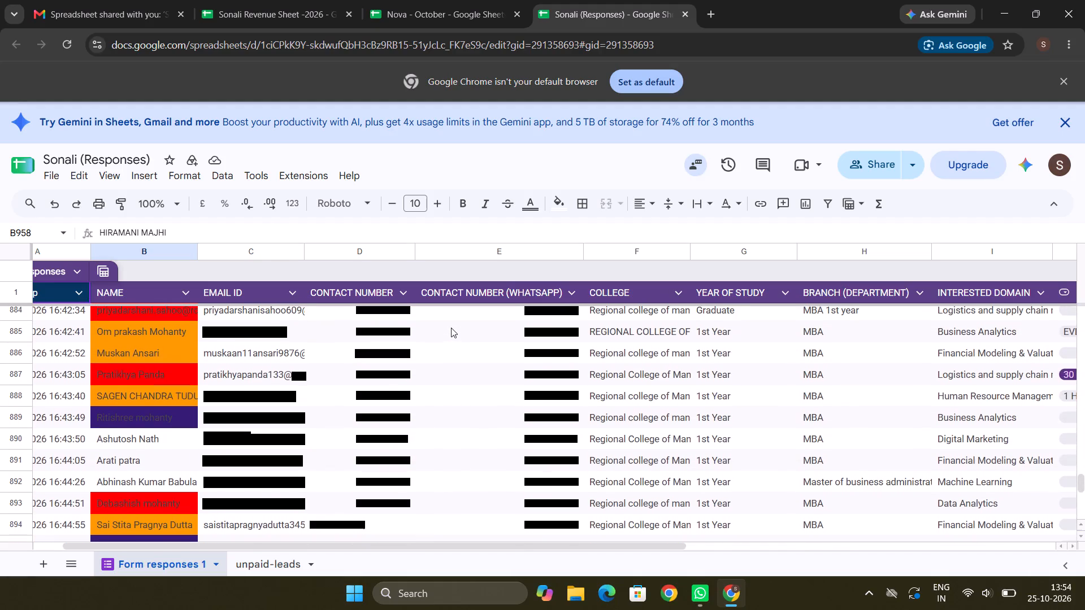
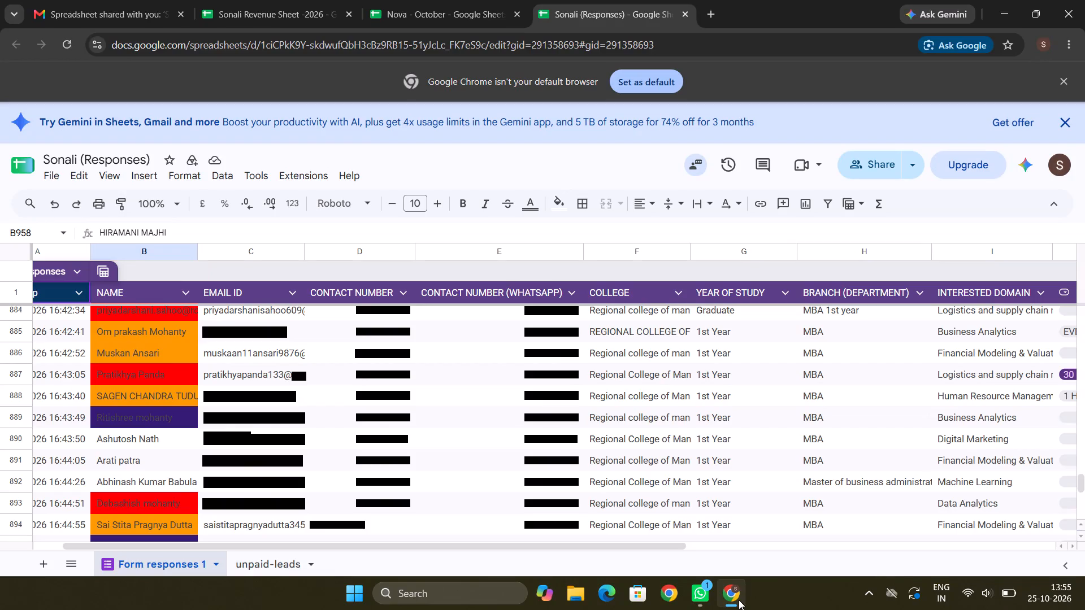
Clear the 30 MIN follow-up status from Column 10 in row 887.
{"action": "scroll", "coordinate": [739, 600], "scroll_direction": "left", "scroll_amount": 3}
{"action": "scroll", "coordinate": [672, 450], "scroll_direction": "left", "scroll_amount": 3}
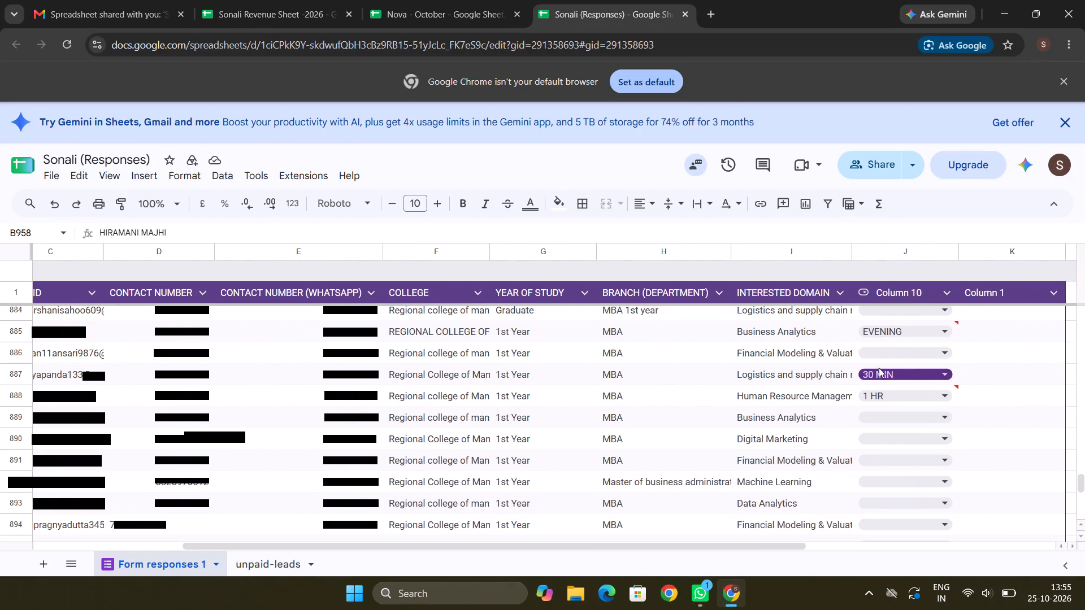
{"action": "left_click", "coordinate": [884, 377]}
{"action": "key", "text": "BackSpace"}
{"action": "key", "text": "BackSpace"}
{"action": "key", "text": "BackSpace"}
{"action": "key", "text": "BackSpace"}
{"action": "key", "text": "BackSpace"}
{"action": "key", "text": "BackSpace"}
{"action": "key", "text": "BackSpace"}
{"action": "key", "text": "BackSpace"}
{"action": "key", "text": "BackSpace"}
{"action": "key", "text": "BackSpace"}
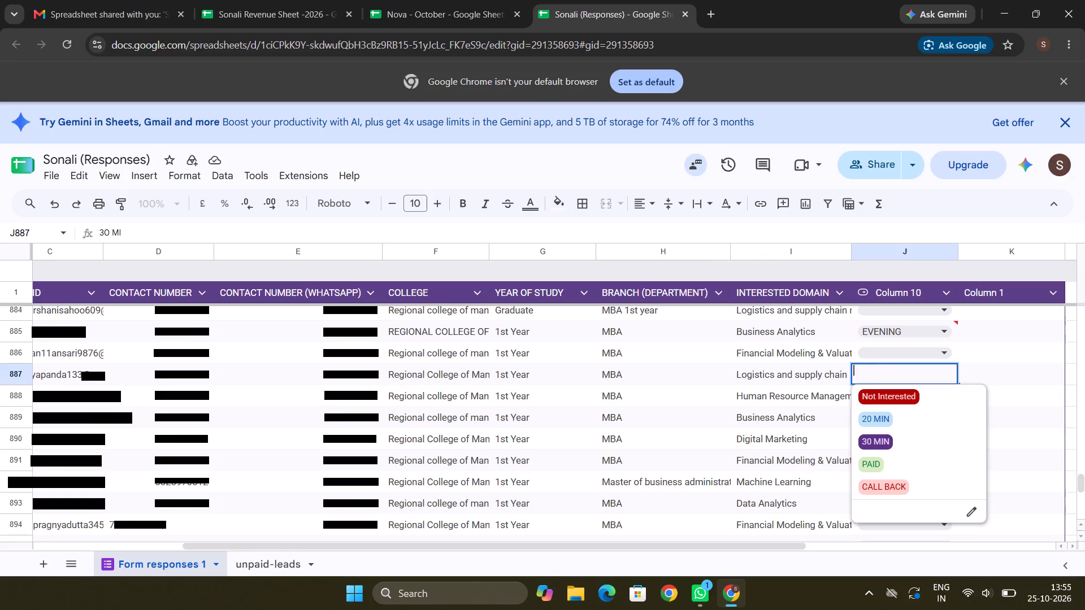
{"action": "scroll", "coordinate": [884, 377], "scroll_direction": "right", "scroll_amount": 2}
{"action": "left_click", "coordinate": [705, 332]}
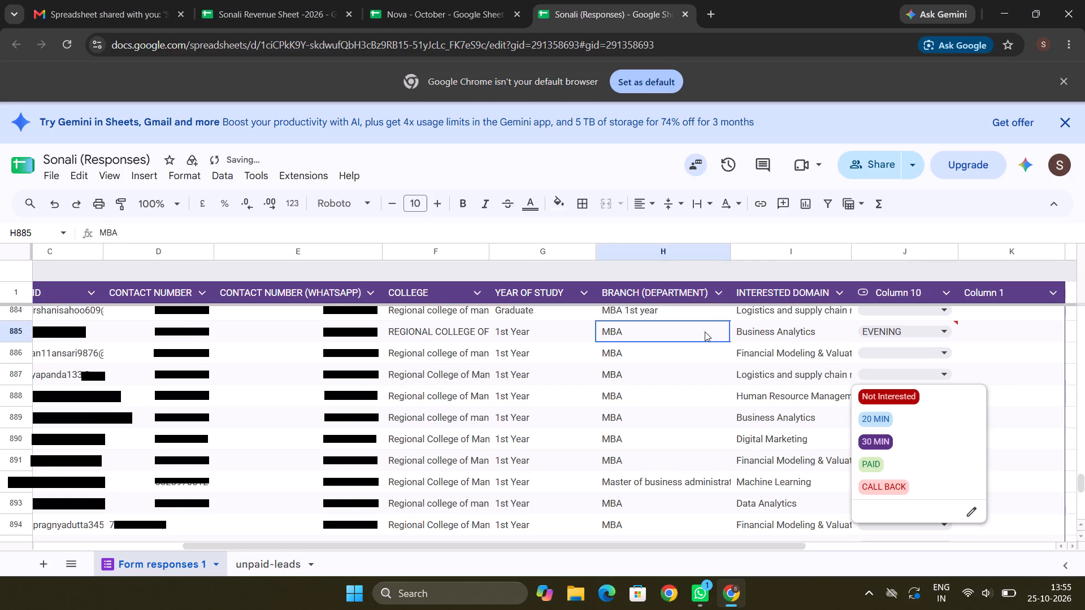
Open the fill colour choices for the uncoloured name cell B890.
{"action": "scroll", "coordinate": [705, 332], "scroll_direction": "right", "scroll_amount": 1}
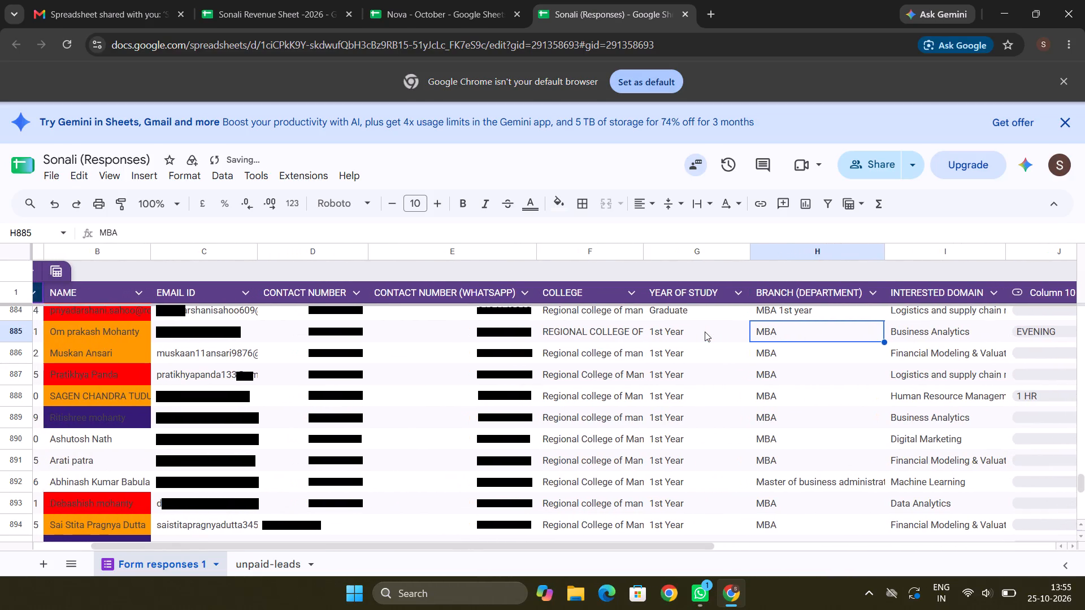
{"action": "scroll", "coordinate": [705, 332], "scroll_direction": "right", "scroll_amount": 2}
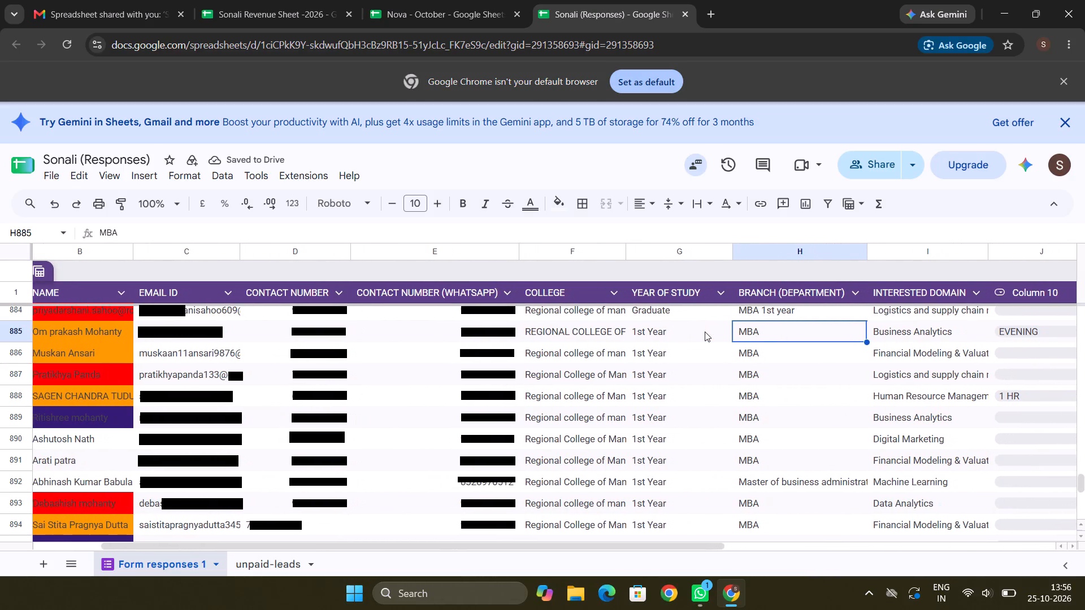
{"action": "scroll", "coordinate": [705, 332], "scroll_direction": "right", "scroll_amount": 1}
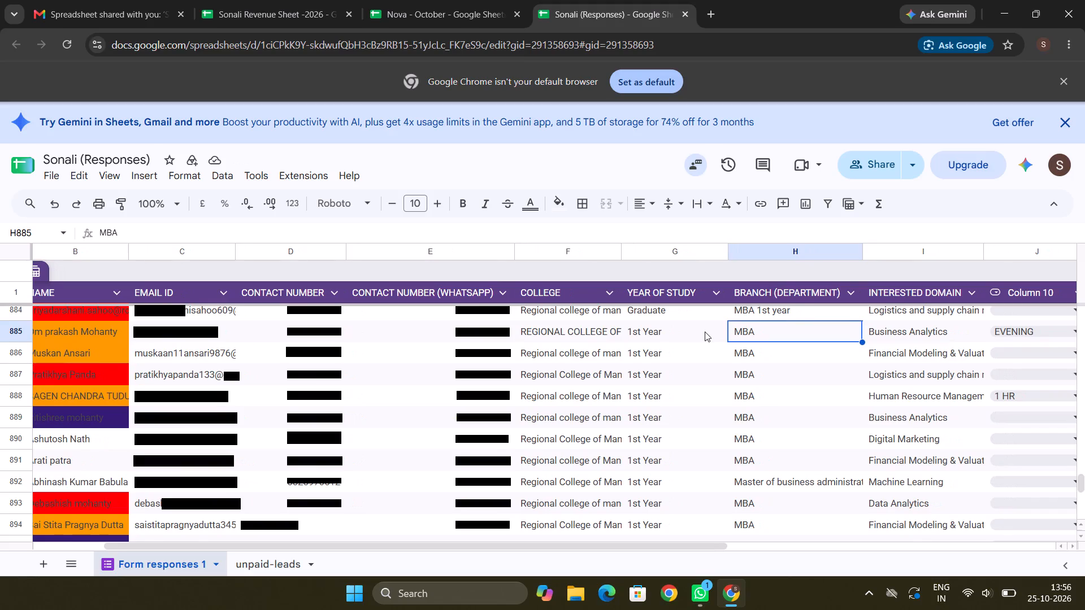
{"action": "scroll", "coordinate": [705, 332], "scroll_direction": "right", "scroll_amount": 1}
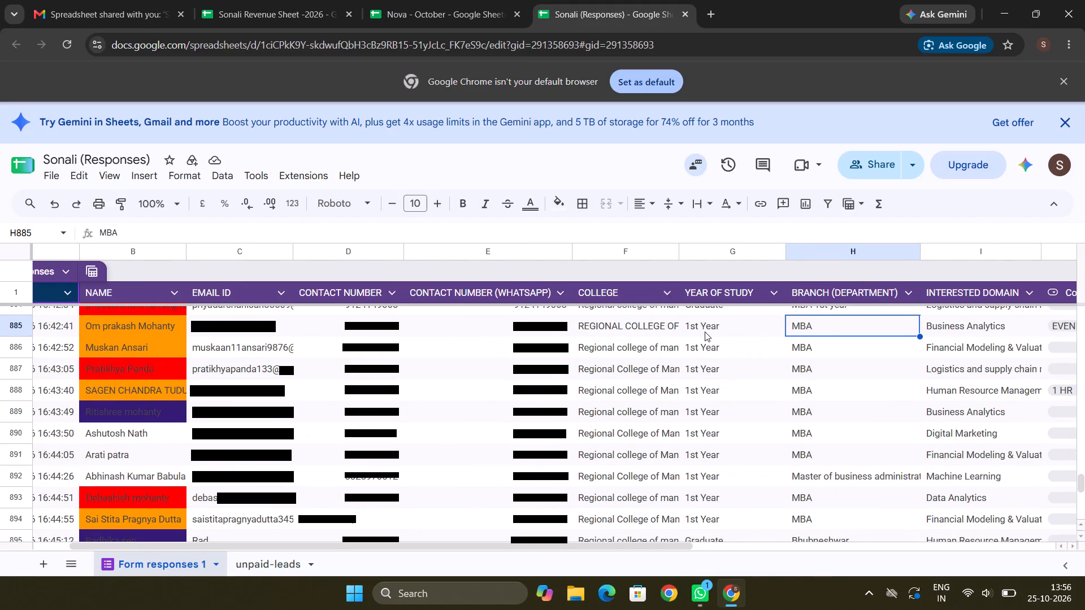
{"action": "left_click", "coordinate": [150, 430]}
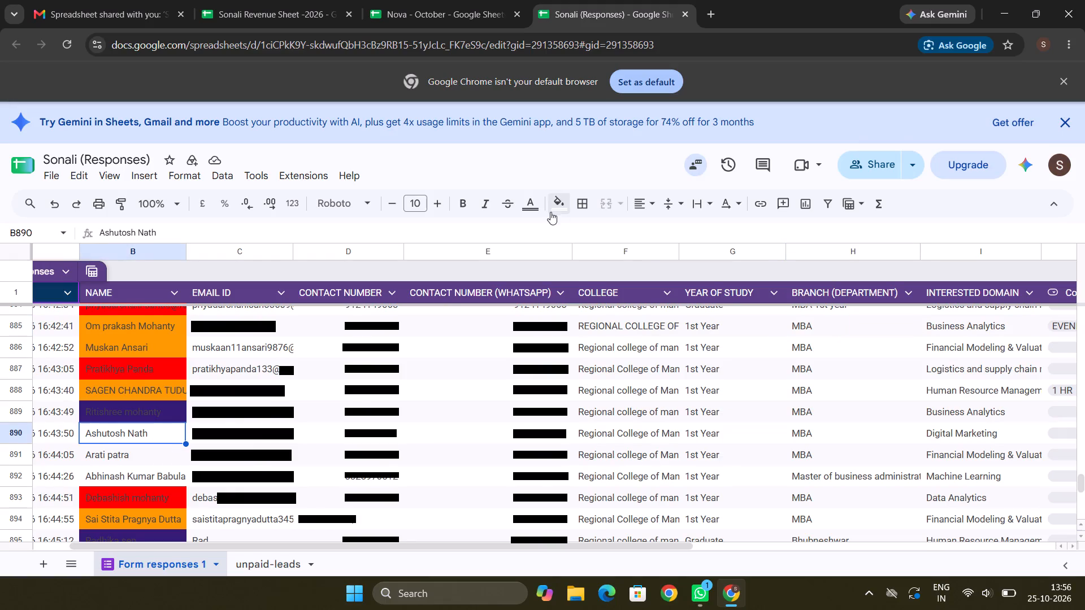
{"action": "left_click", "coordinate": [550, 208]}
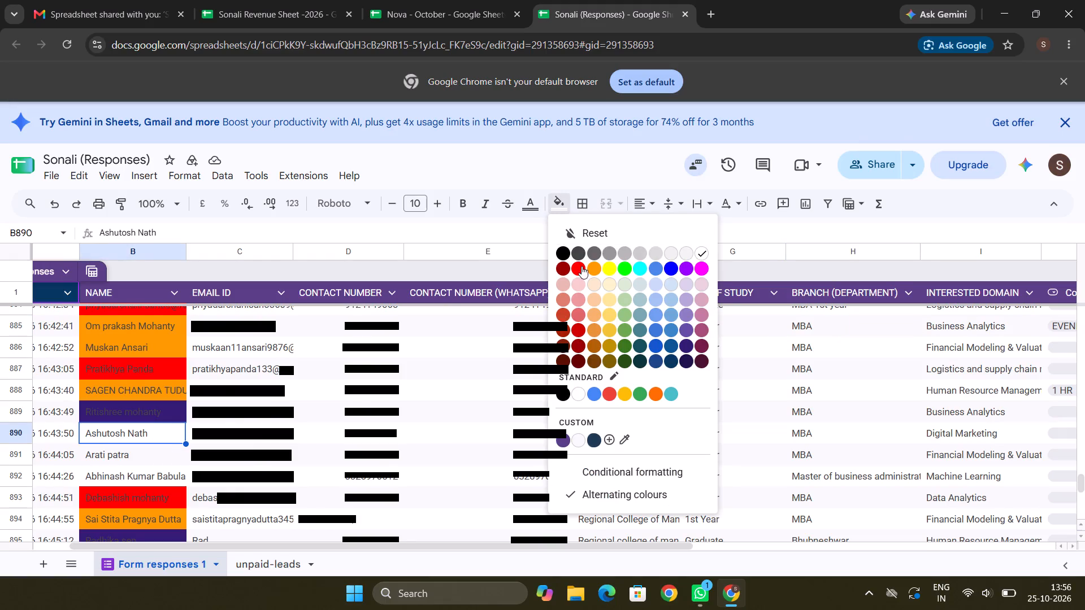
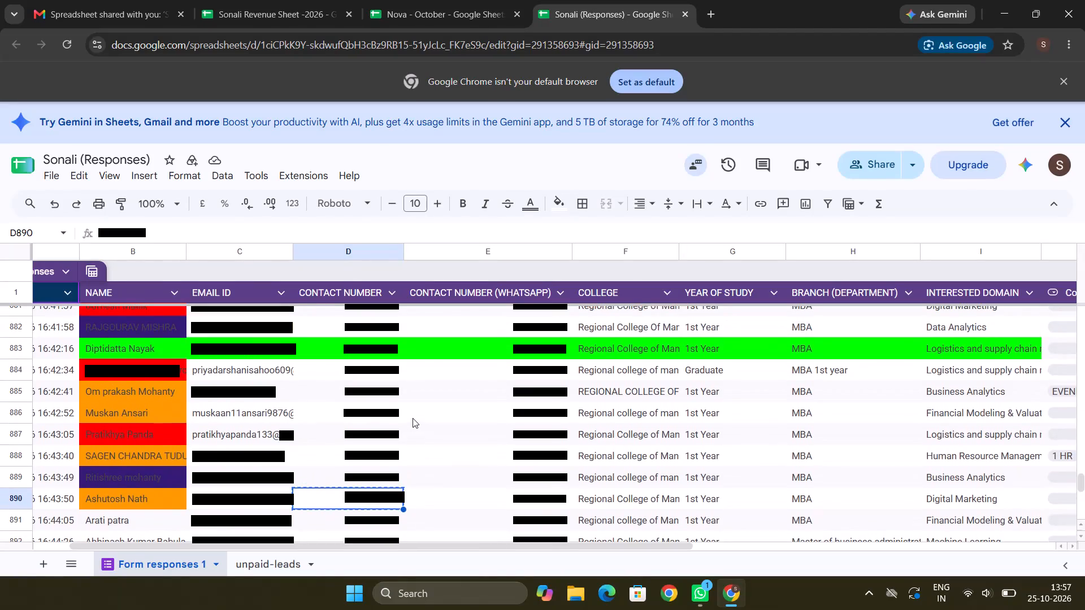
Review the colour-coded leads in the Form responses 1 sheet from row 890 back to row 867.
{"action": "scroll", "coordinate": [413, 418], "scroll_direction": "up", "scroll_amount": 1}
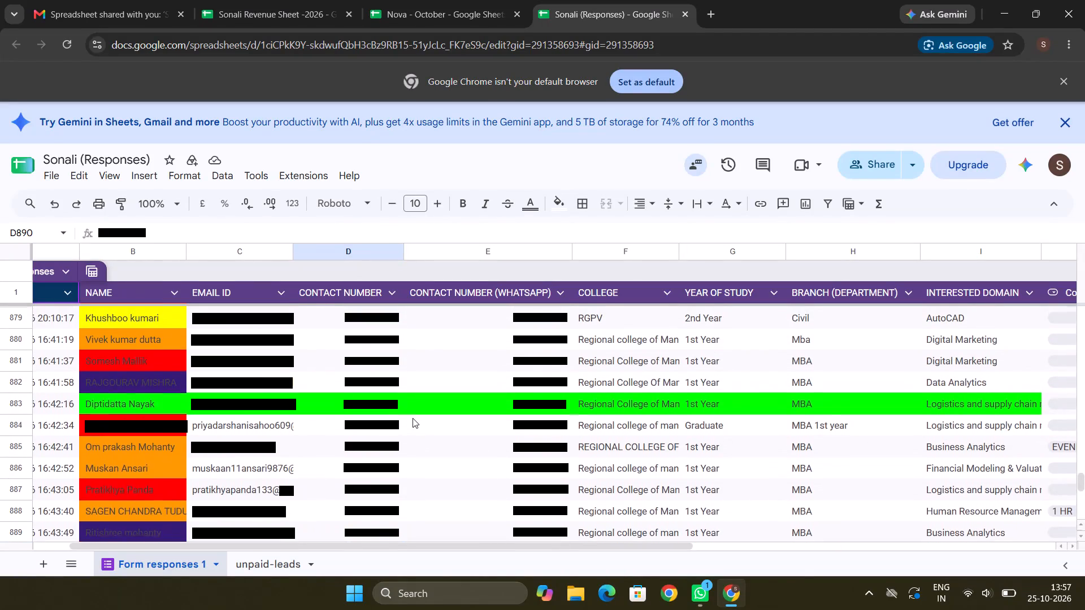
{"action": "scroll", "coordinate": [413, 418], "scroll_direction": "up", "scroll_amount": 1}
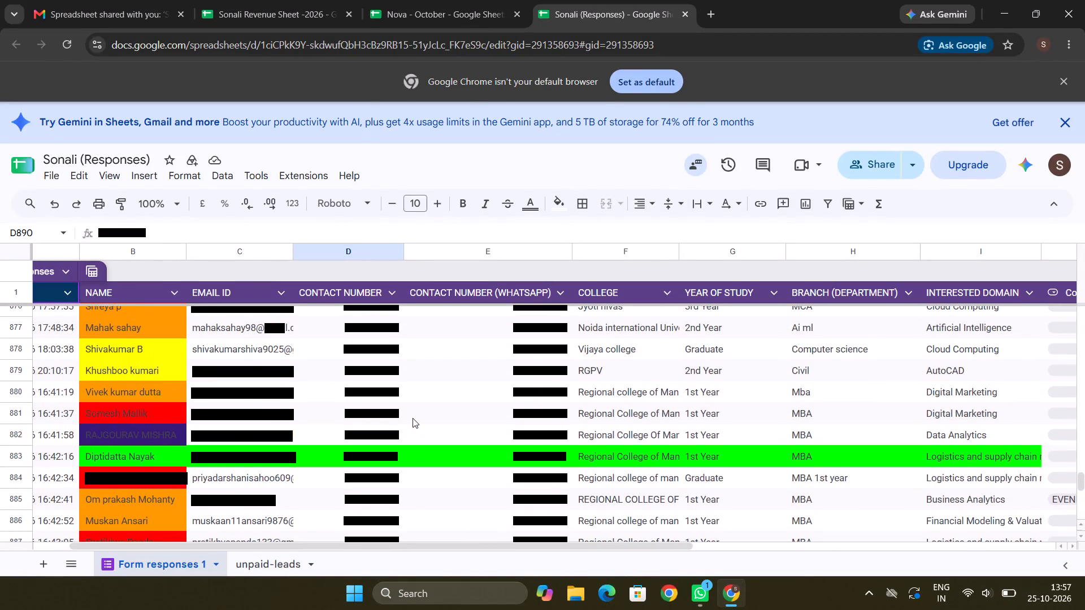
{"action": "scroll", "coordinate": [413, 418], "scroll_direction": "up", "scroll_amount": 1}
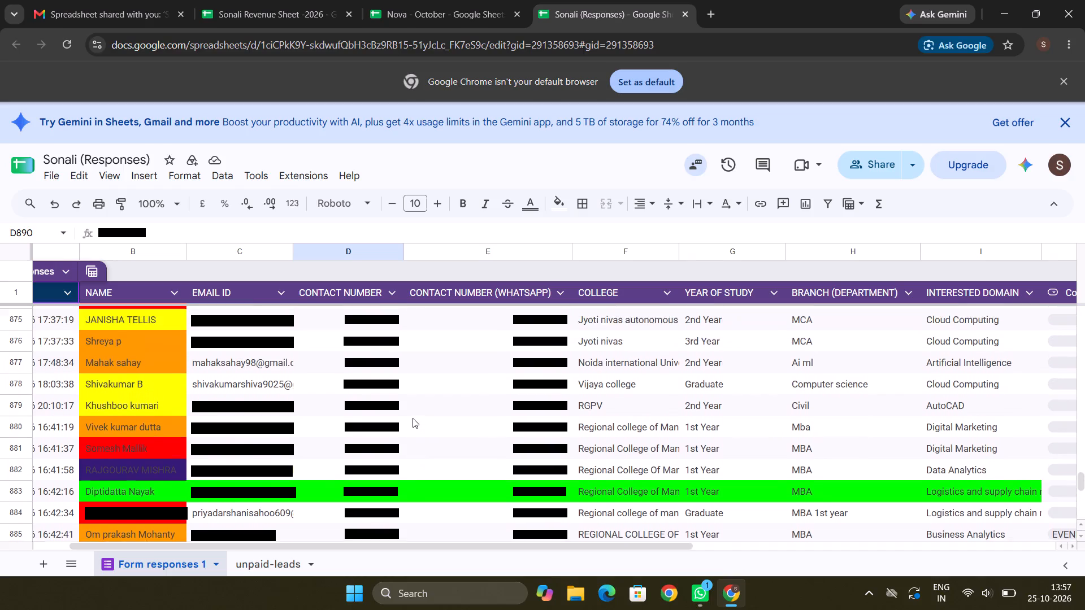
{"action": "scroll", "coordinate": [413, 418], "scroll_direction": "up", "scroll_amount": 4}
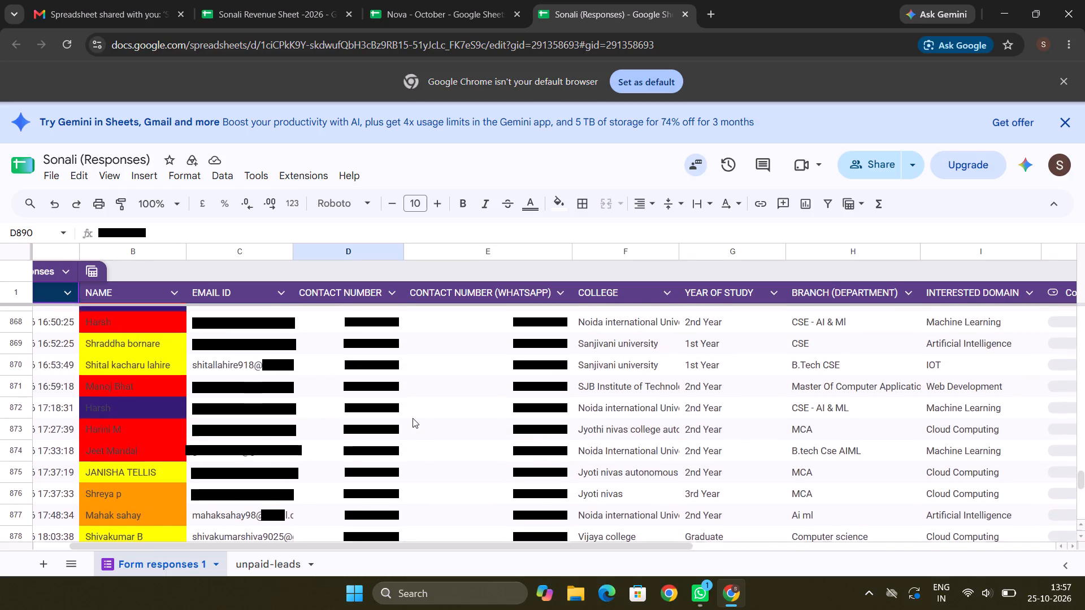
{"action": "scroll", "coordinate": [413, 418], "scroll_direction": "up", "scroll_amount": 1}
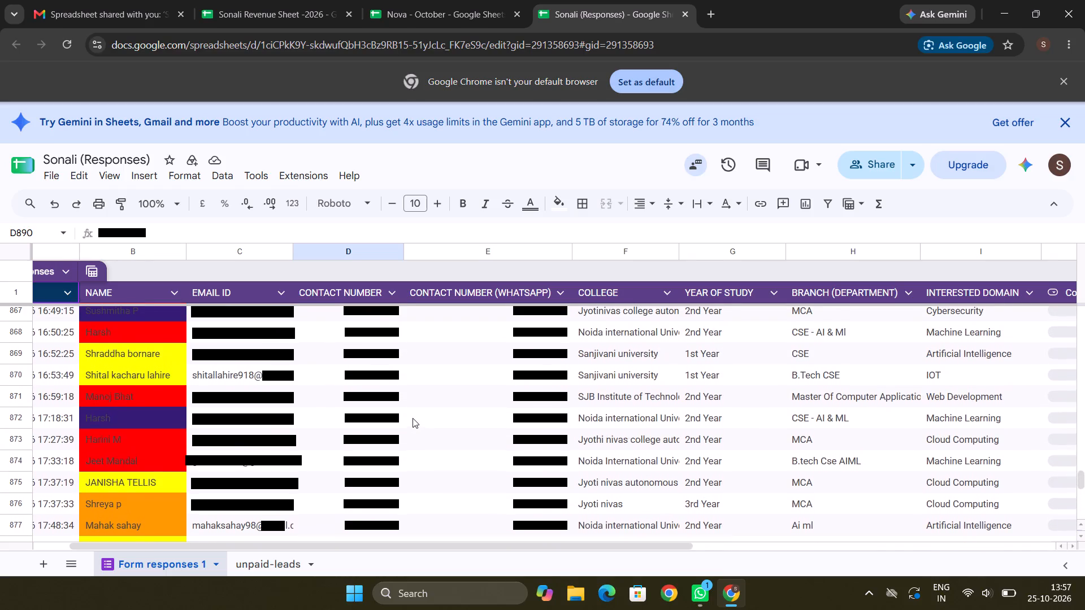
Review the earlier student leads and their name-cell colour coding from about row 852 to row 888.
{"action": "scroll", "coordinate": [413, 418], "scroll_direction": "up", "scroll_amount": 3}
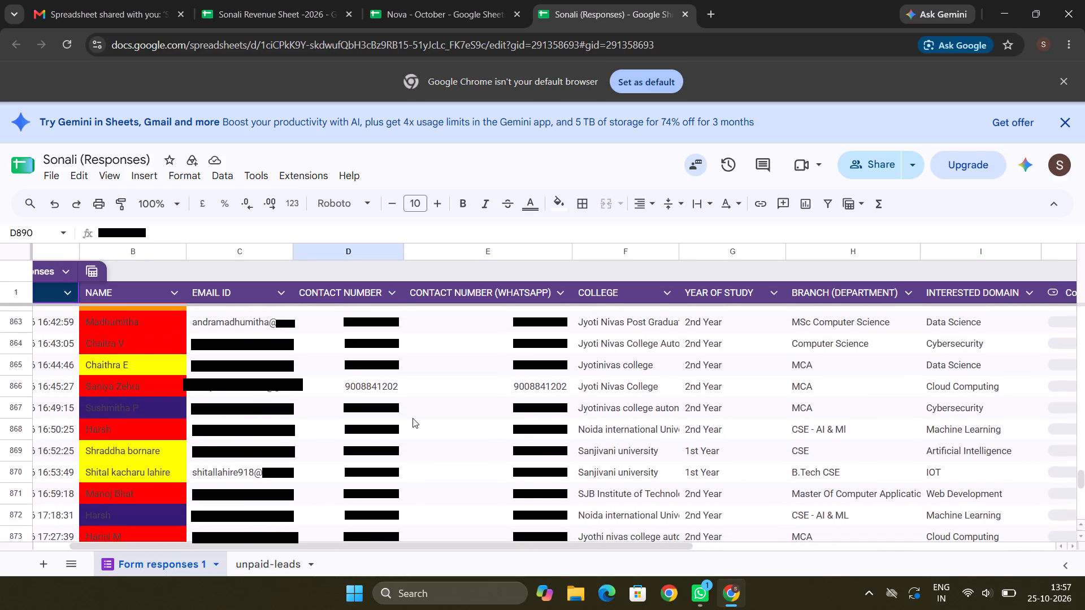
{"action": "scroll", "coordinate": [413, 418], "scroll_direction": "up", "scroll_amount": 4}
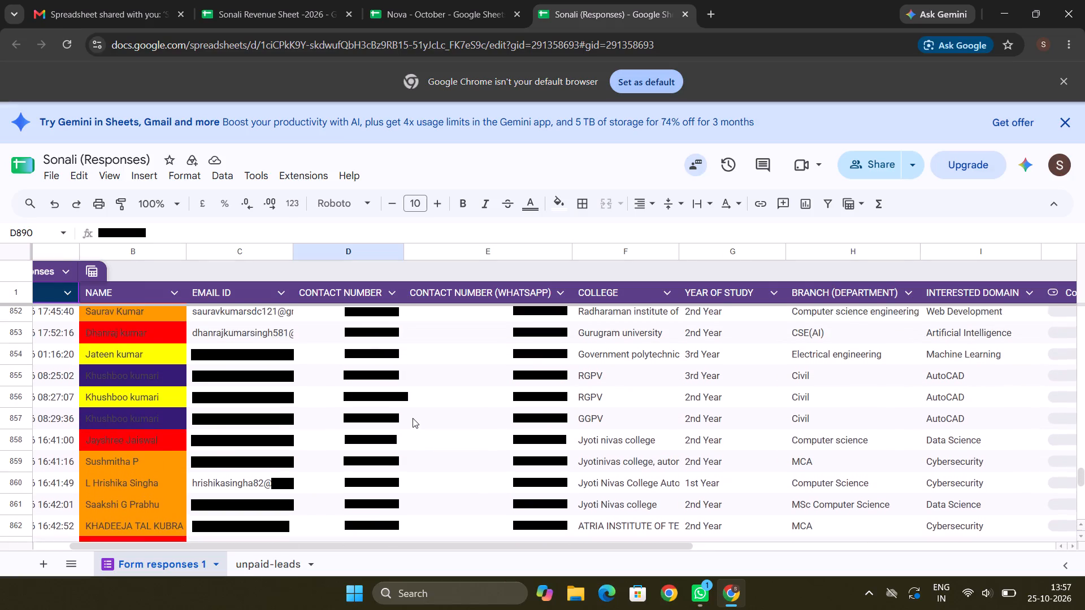
{"action": "scroll", "coordinate": [413, 418], "scroll_direction": "up", "scroll_amount": 1}
{"action": "scroll", "coordinate": [413, 418], "scroll_direction": "down", "scroll_amount": 5}
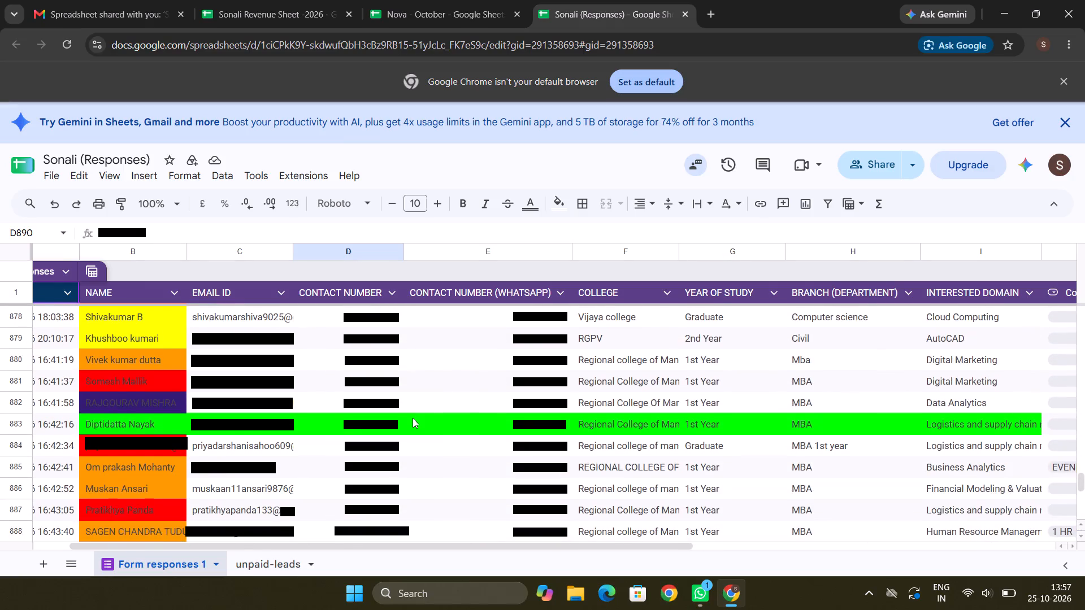
Review the leads and their name-cell colour coding from about row 878 to row 943.
{"action": "scroll", "coordinate": [413, 418], "scroll_direction": "down", "scroll_amount": 2}
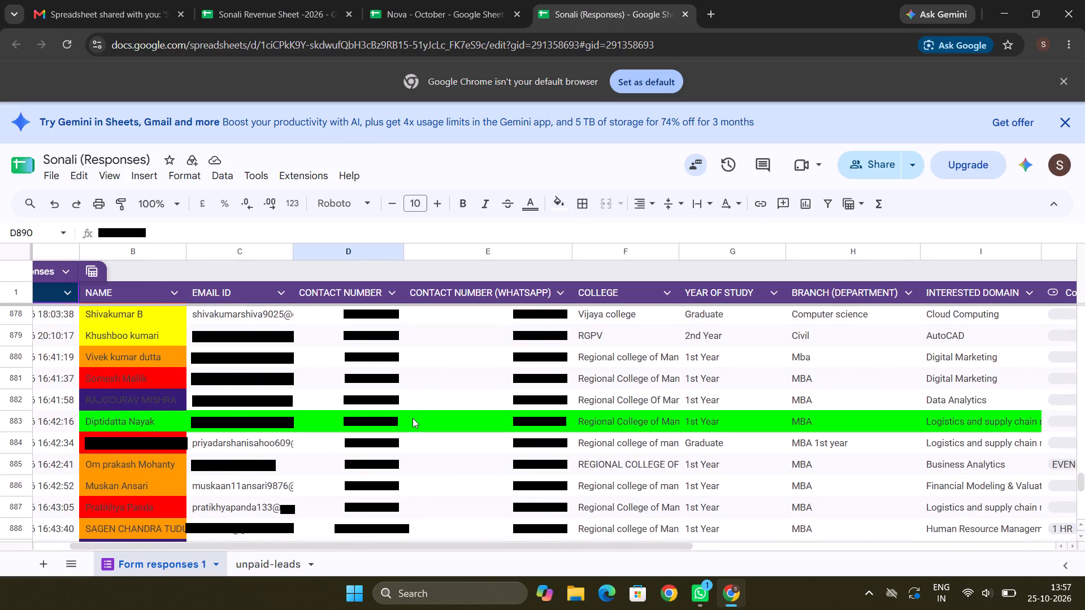
{"action": "scroll", "coordinate": [413, 418], "scroll_direction": "down", "scroll_amount": 1}
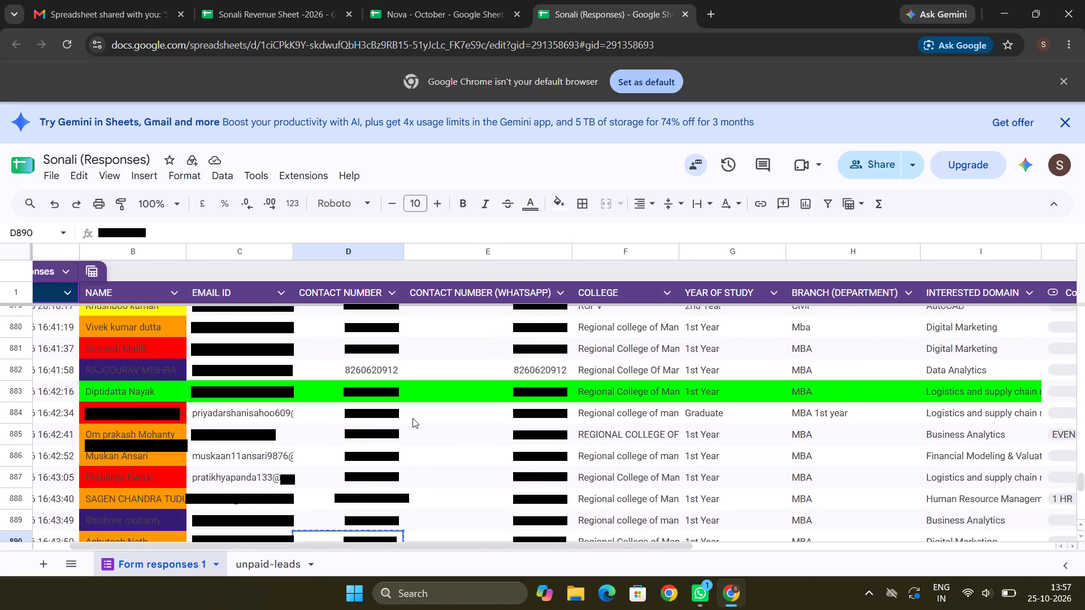
{"action": "scroll", "coordinate": [413, 418], "scroll_direction": "down", "scroll_amount": 5}
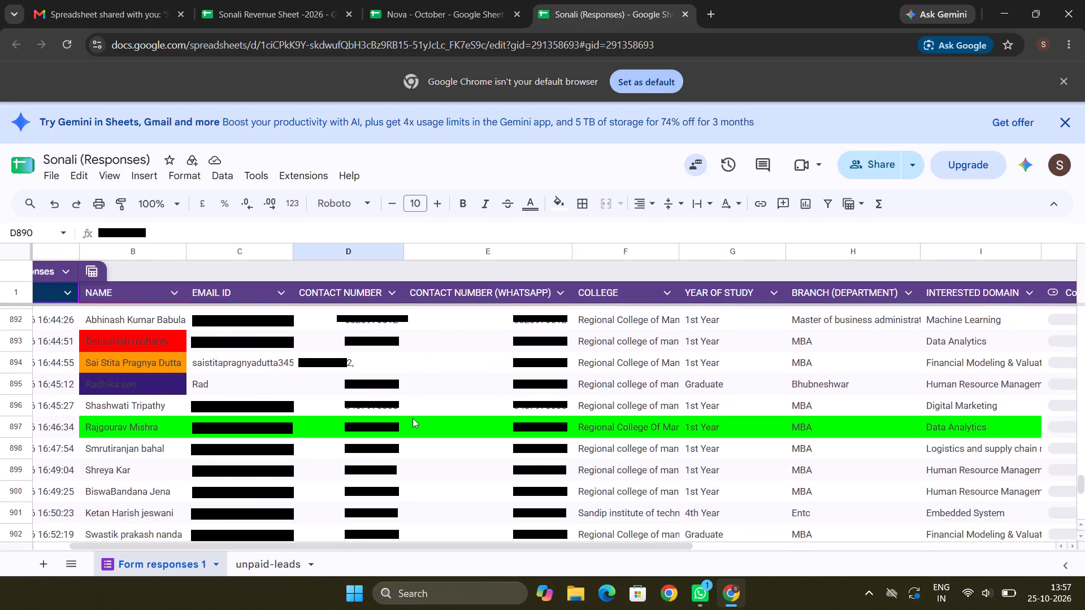
{"action": "scroll", "coordinate": [413, 418], "scroll_direction": "down", "scroll_amount": 7}
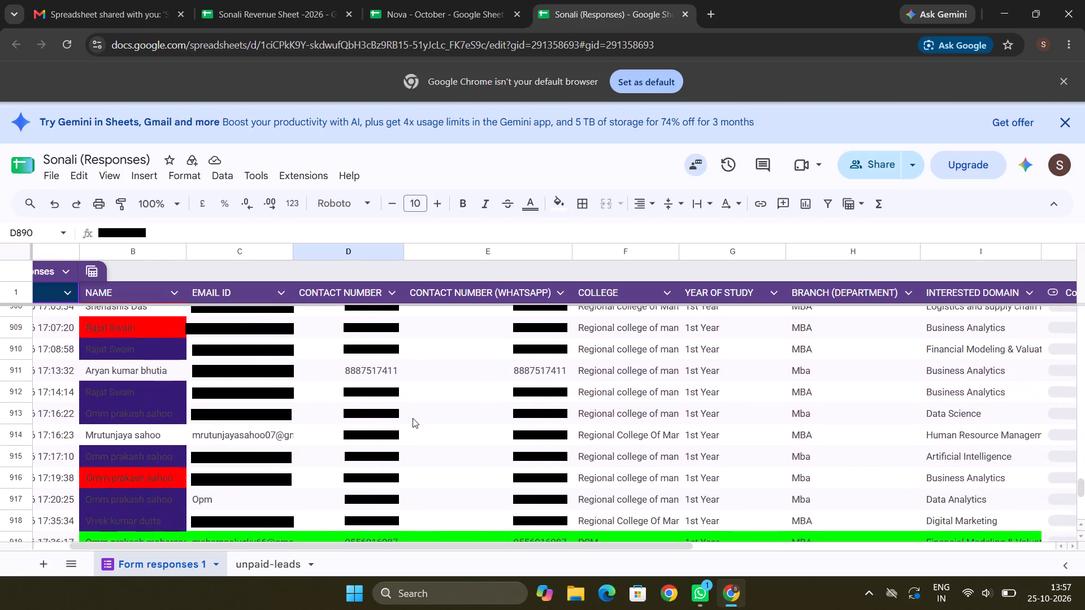
{"action": "scroll", "coordinate": [413, 418], "scroll_direction": "down", "scroll_amount": 6}
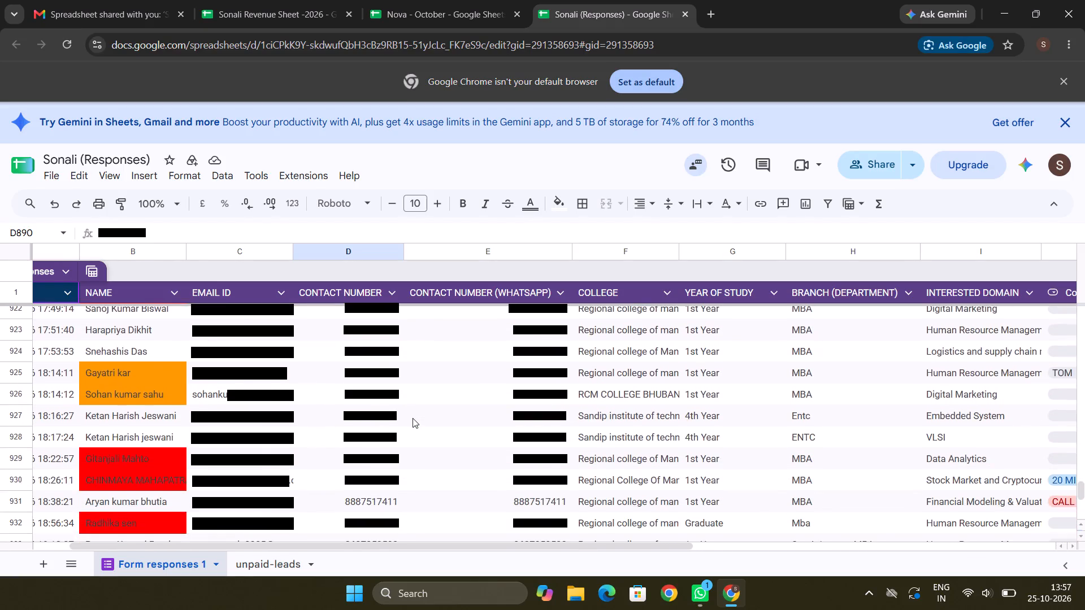
{"action": "scroll", "coordinate": [413, 418], "scroll_direction": "down", "scroll_amount": 3}
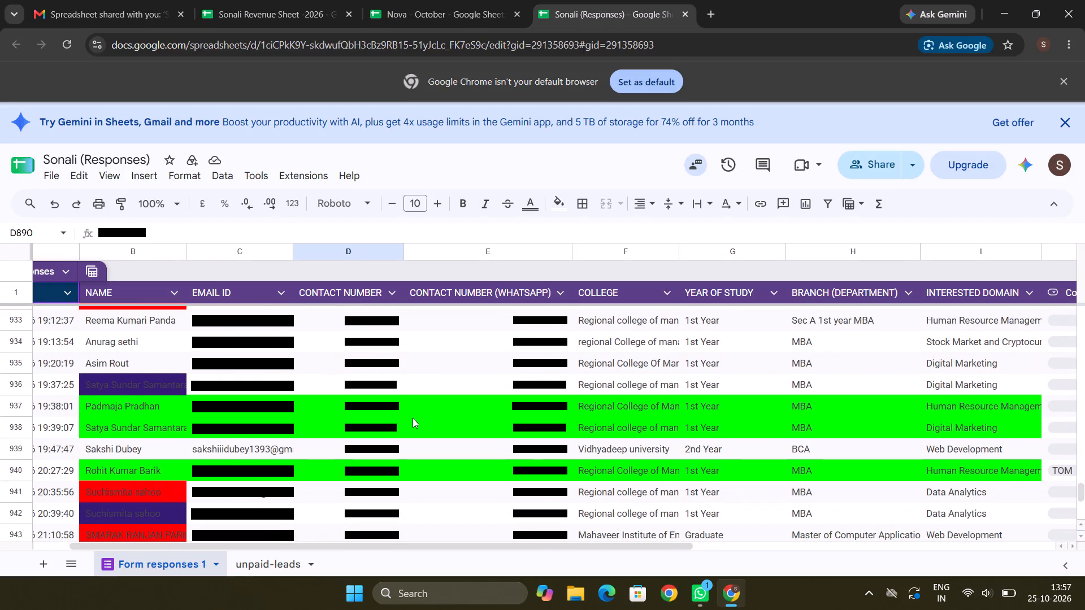
{"action": "scroll", "coordinate": [413, 418], "scroll_direction": "down", "scroll_amount": 2}
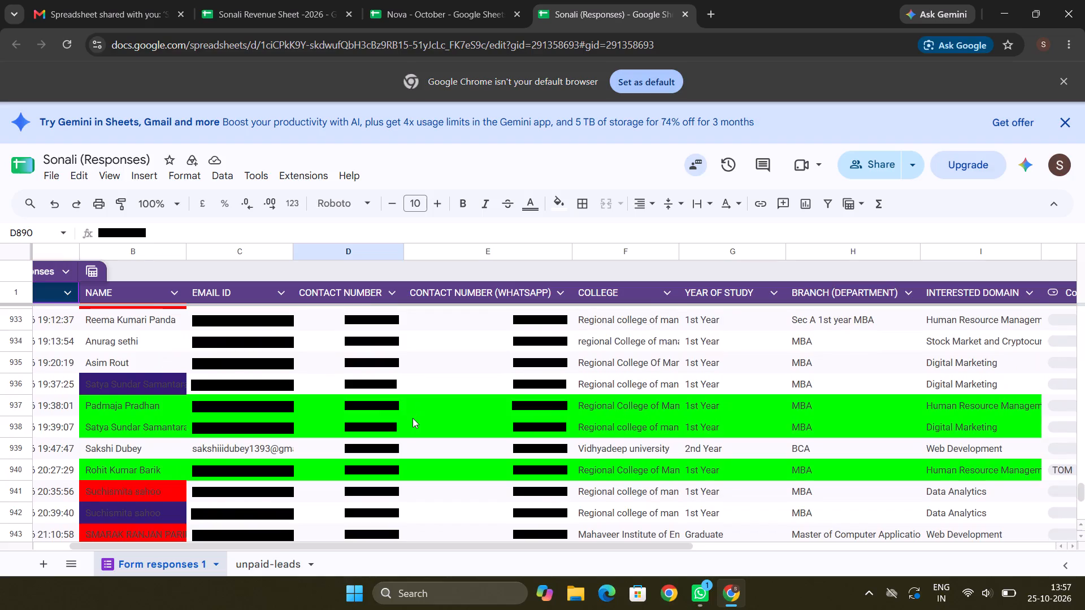
{"action": "scroll", "coordinate": [413, 418], "scroll_direction": "up", "scroll_amount": 8}
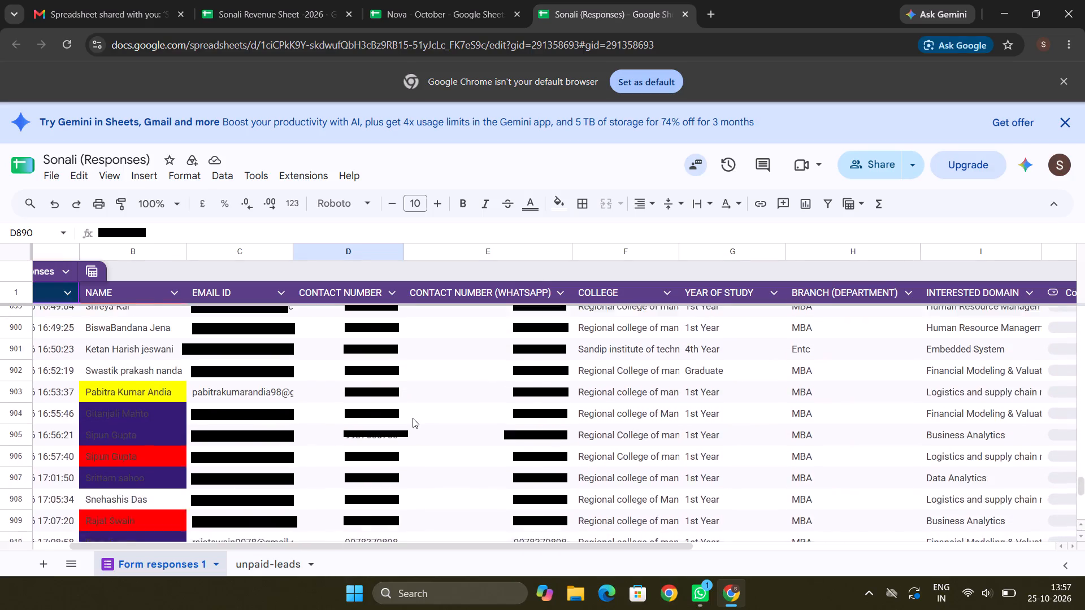
{"action": "scroll", "coordinate": [413, 418], "scroll_direction": "up", "scroll_amount": 2}
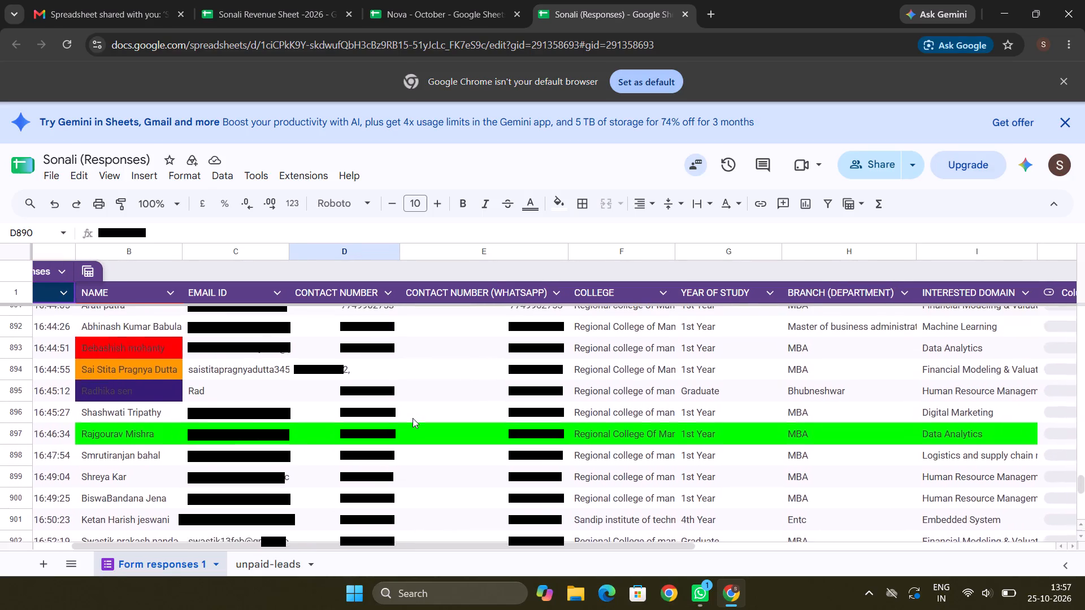
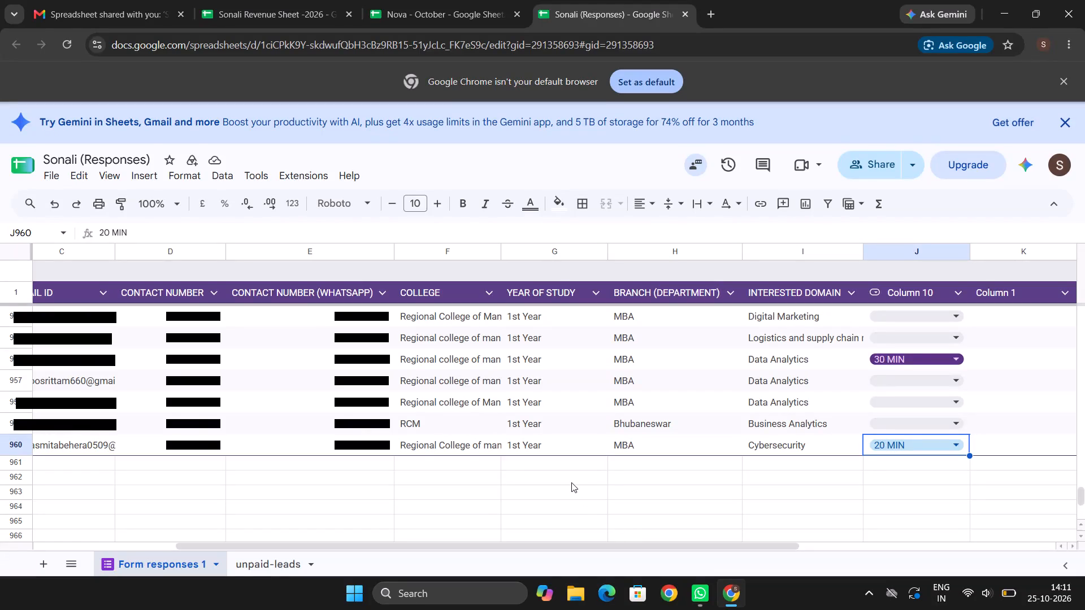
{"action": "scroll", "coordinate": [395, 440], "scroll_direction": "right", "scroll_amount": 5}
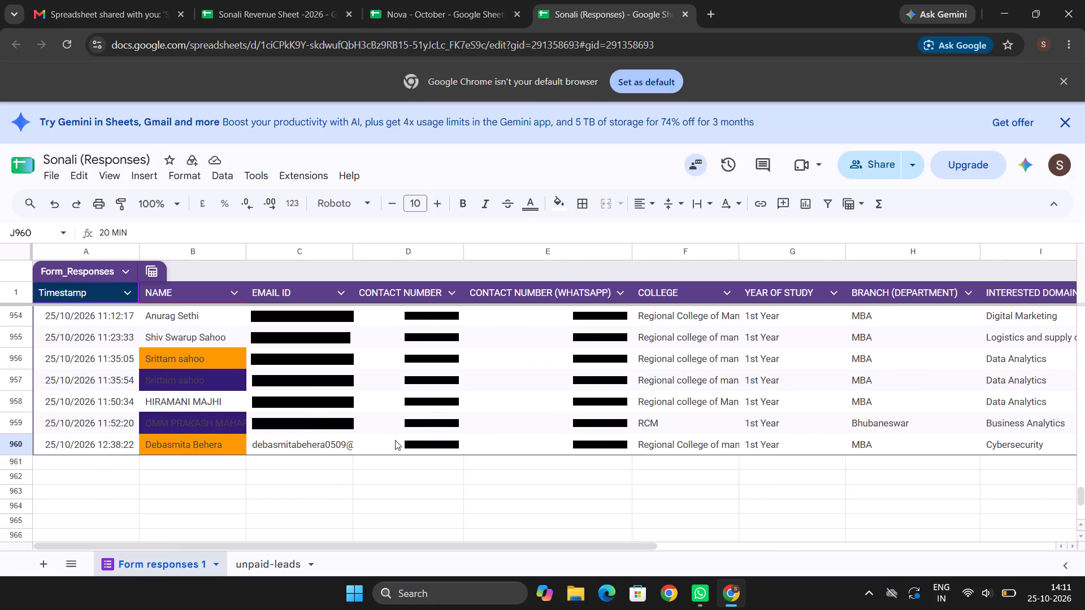
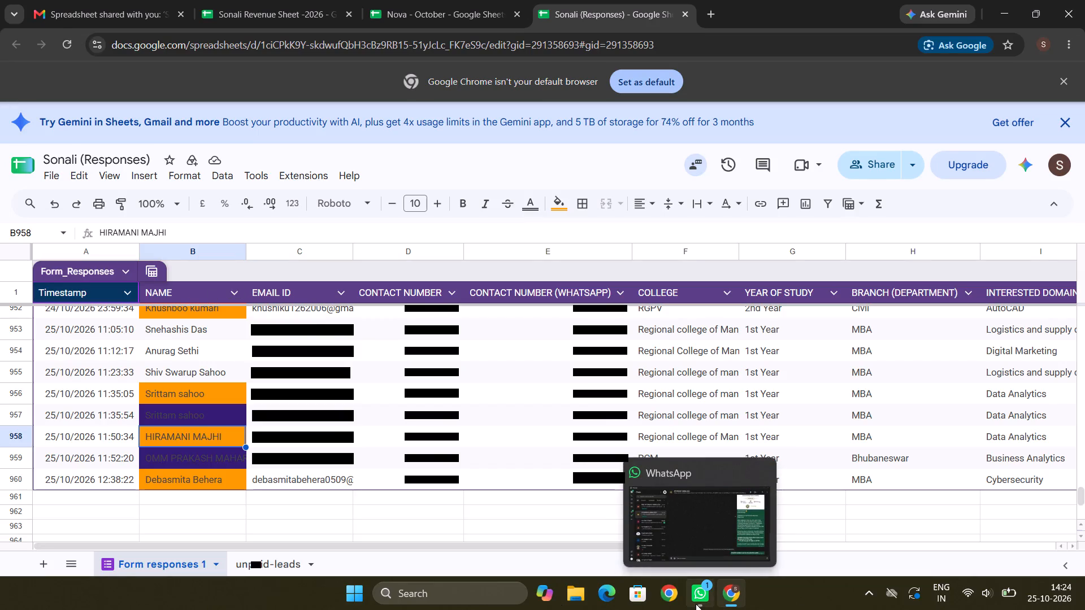
Select the contact number cell of the last lead, in row 960 of Form responses 1.
{"action": "left_click", "coordinate": [421, 511]}
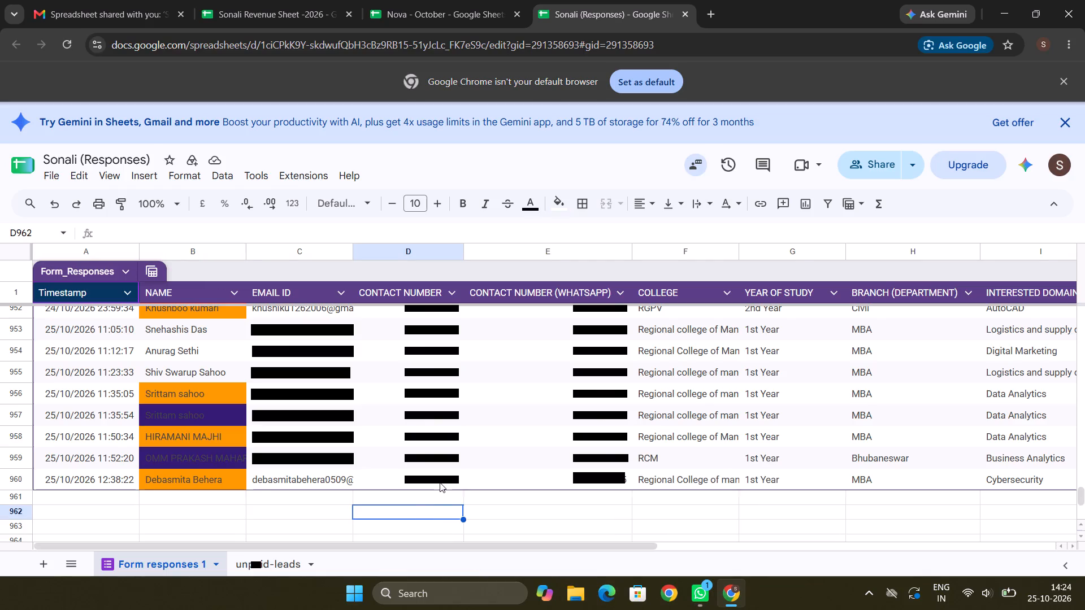
{"action": "left_click", "coordinate": [440, 482]}
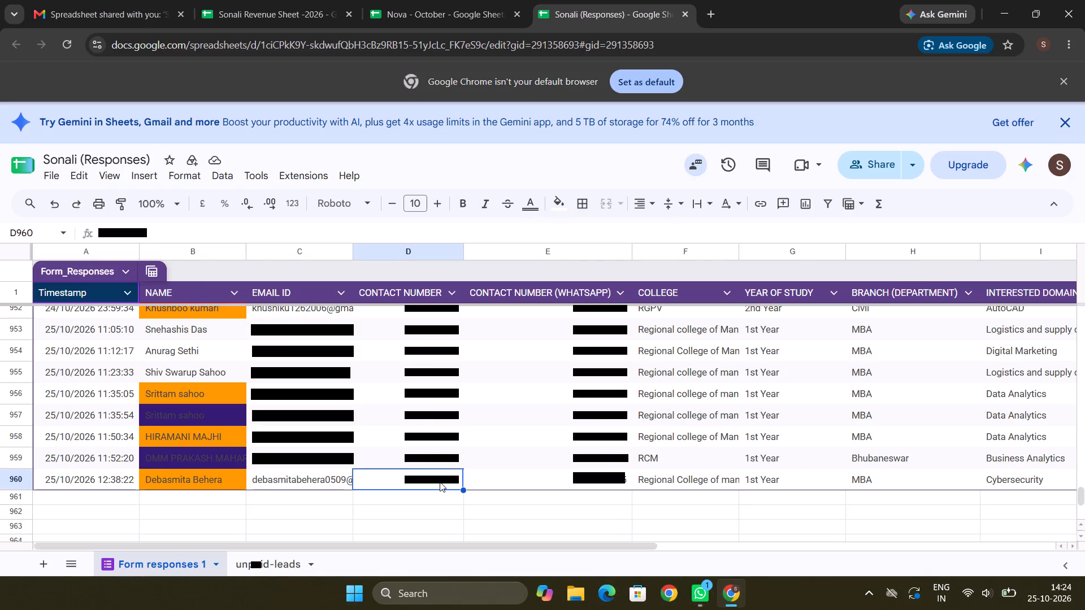
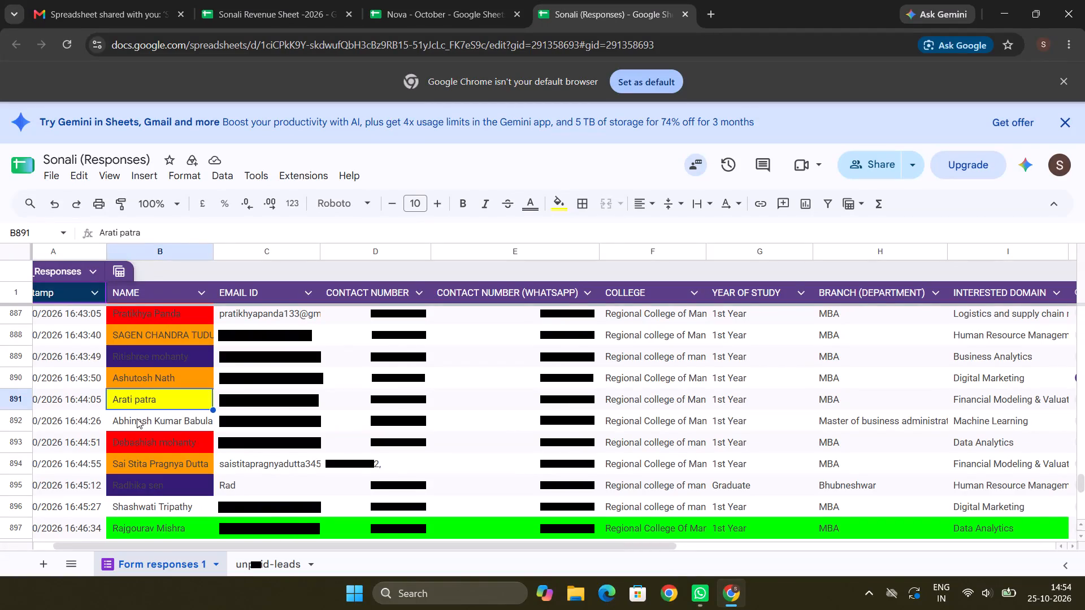
Fill the student name cell B892 with yellow.
{"action": "left_click", "coordinate": [137, 419]}
{"action": "left_click", "coordinate": [555, 207]}
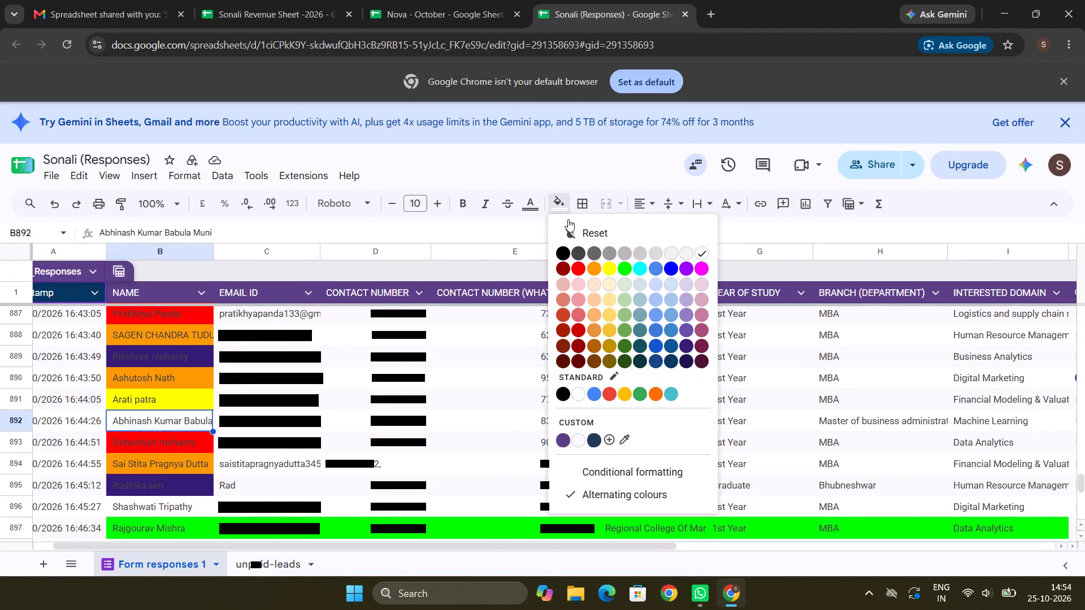
{"action": "left_click", "coordinate": [611, 267]}
Review the remaining student leads and their name-cell colour coding from row 893 through the last response at row 963.
{"action": "scroll", "coordinate": [373, 389], "scroll_direction": "down", "scroll_amount": 1}
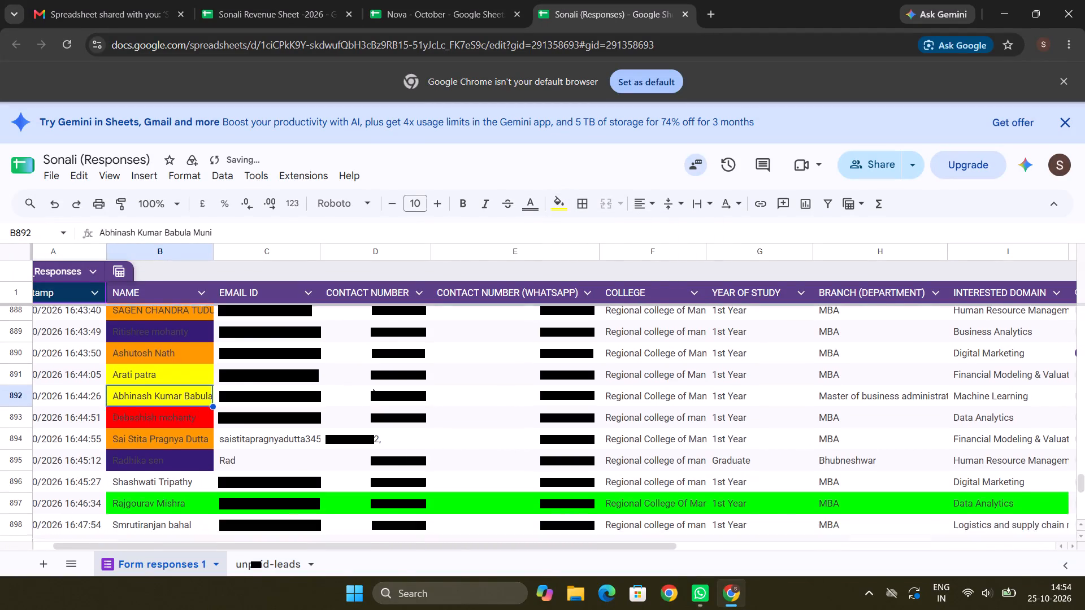
{"action": "scroll", "coordinate": [373, 389], "scroll_direction": "down", "scroll_amount": 3}
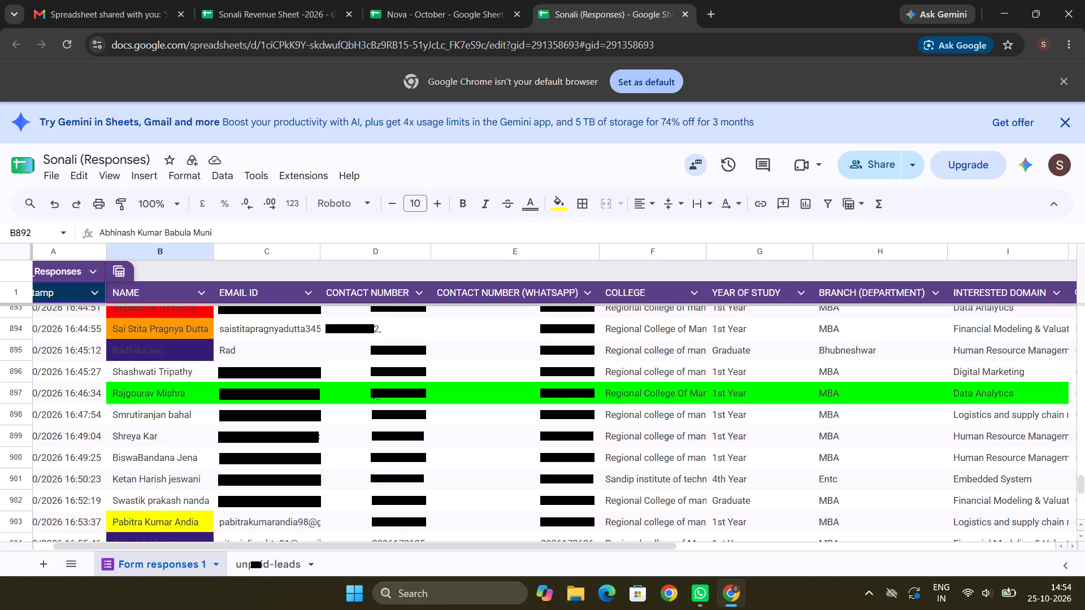
{"action": "scroll", "coordinate": [316, 435], "scroll_direction": "down", "scroll_amount": 4}
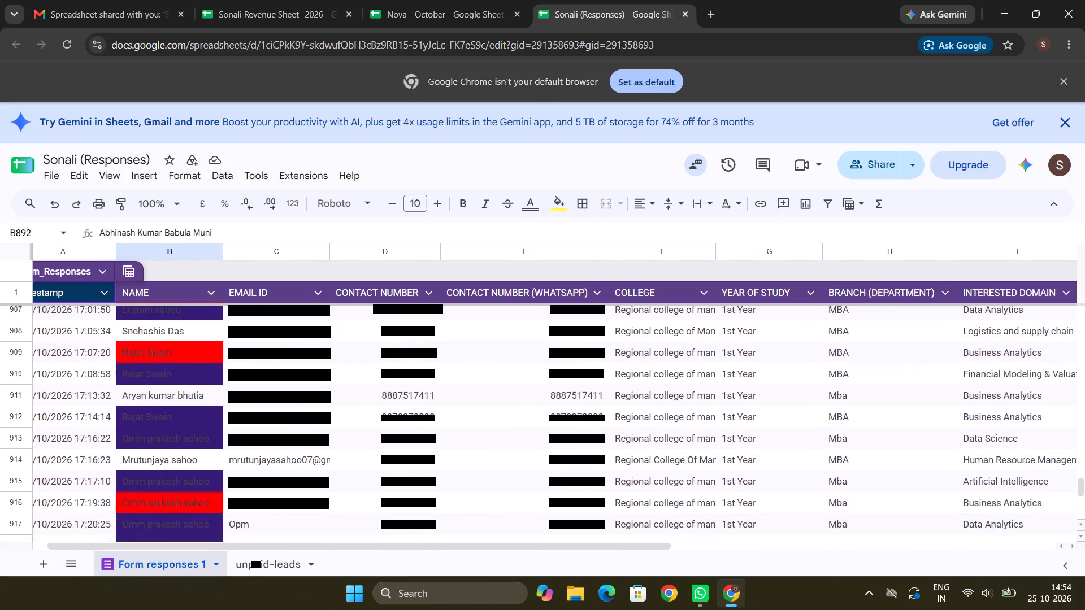
{"action": "scroll", "coordinate": [316, 435], "scroll_direction": "down", "scroll_amount": 9}
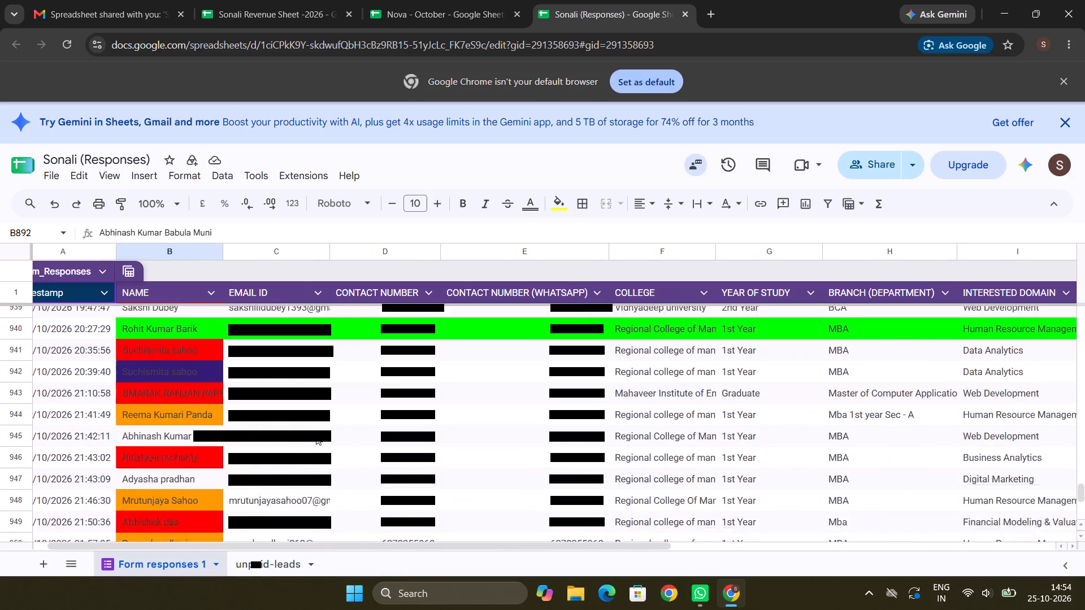
{"action": "scroll", "coordinate": [316, 435], "scroll_direction": "down", "scroll_amount": 3}
{"action": "scroll", "coordinate": [316, 435], "scroll_direction": "up", "scroll_amount": 1}
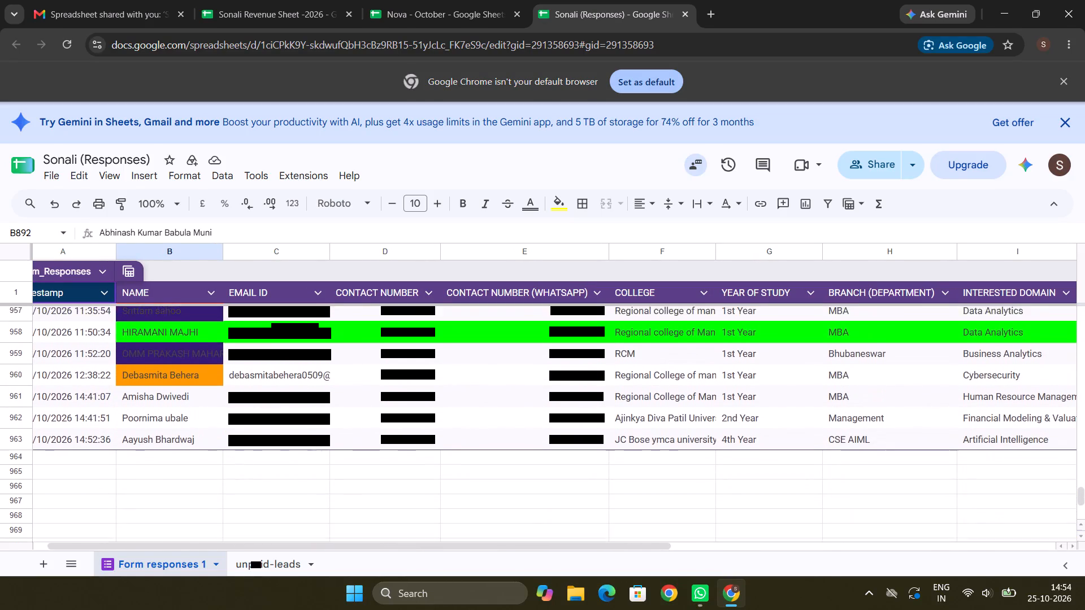
{"action": "scroll", "coordinate": [316, 435], "scroll_direction": "up", "scroll_amount": 1}
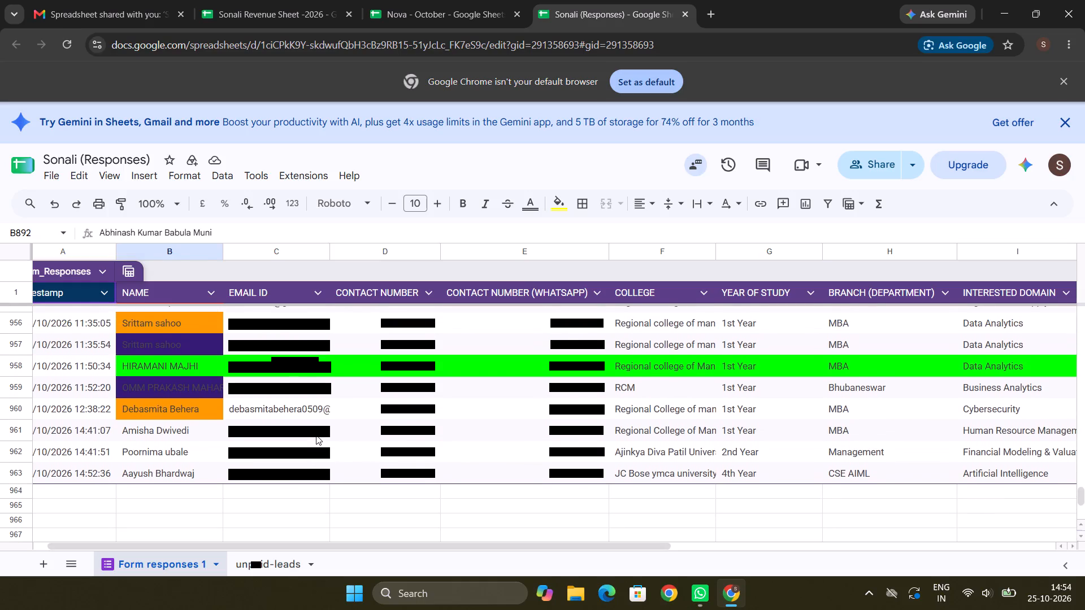
{"action": "scroll", "coordinate": [316, 435], "scroll_direction": "up", "scroll_amount": 7}
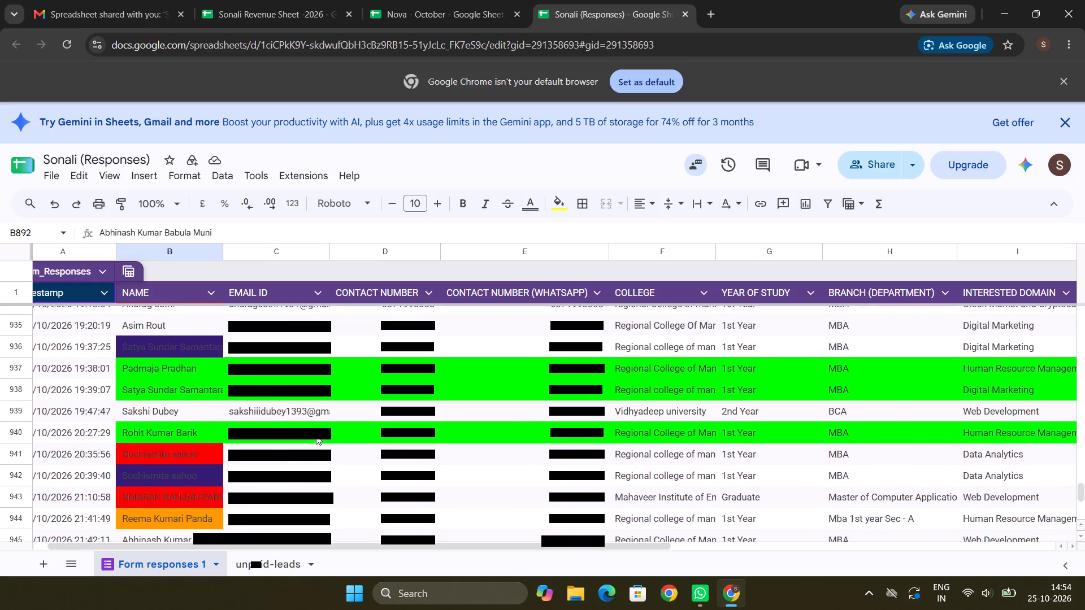
{"action": "scroll", "coordinate": [316, 435], "scroll_direction": "up", "scroll_amount": 7}
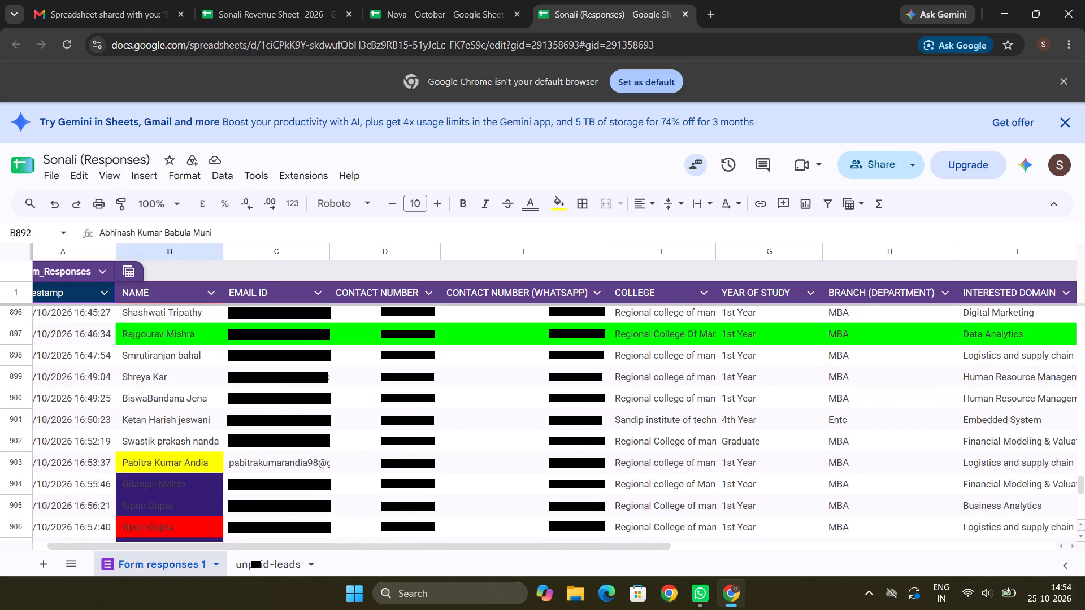
{"action": "scroll", "coordinate": [316, 435], "scroll_direction": "up", "scroll_amount": 5}
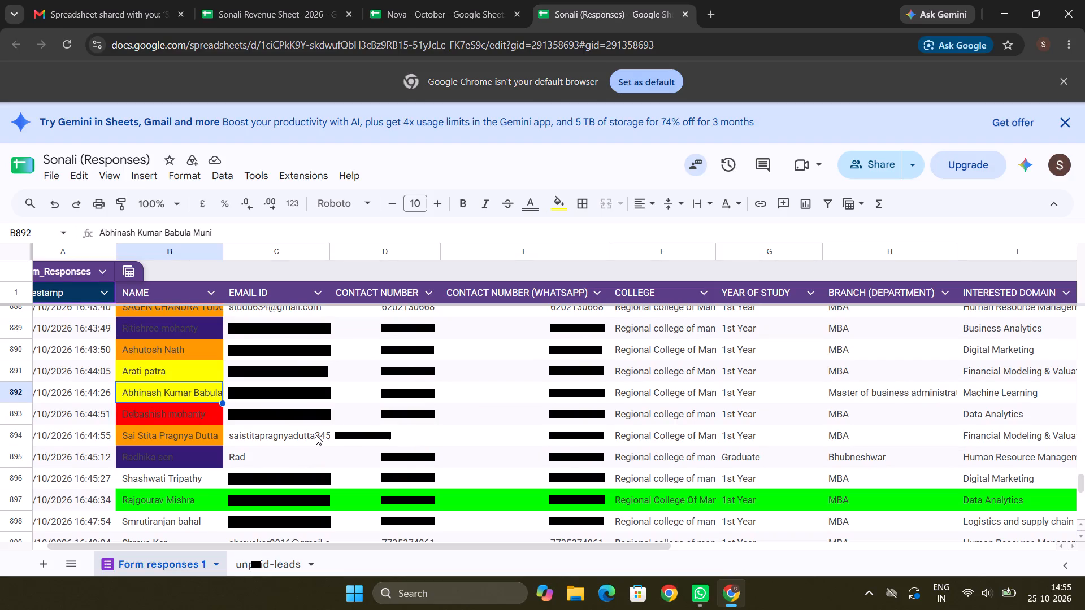
Fill the uncoloured student name cell B896 with yellow.
{"action": "left_click", "coordinate": [183, 482]}
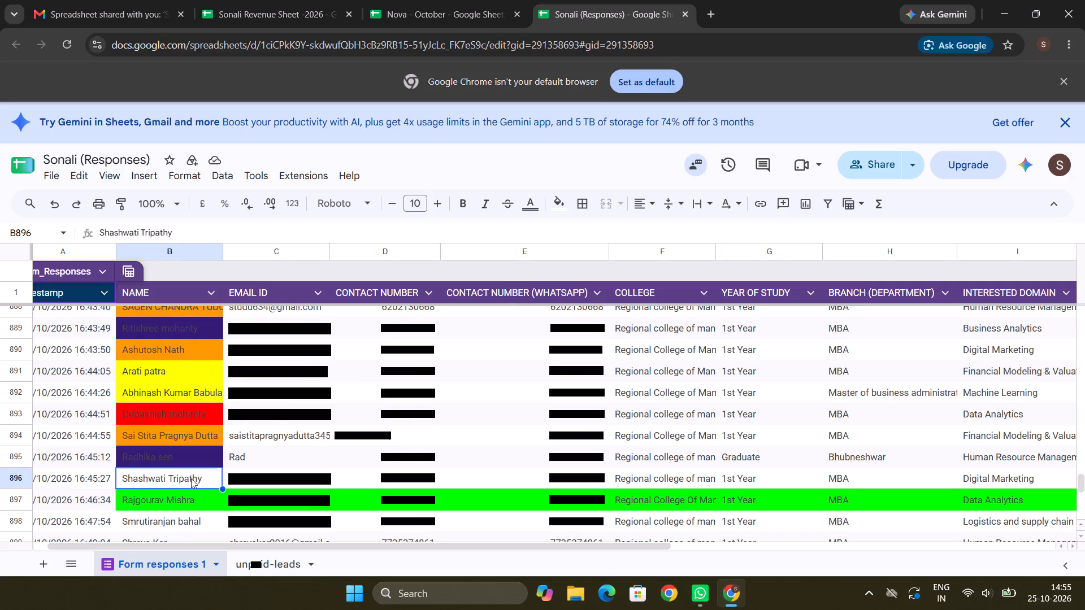
{"action": "left_click", "coordinate": [549, 203]}
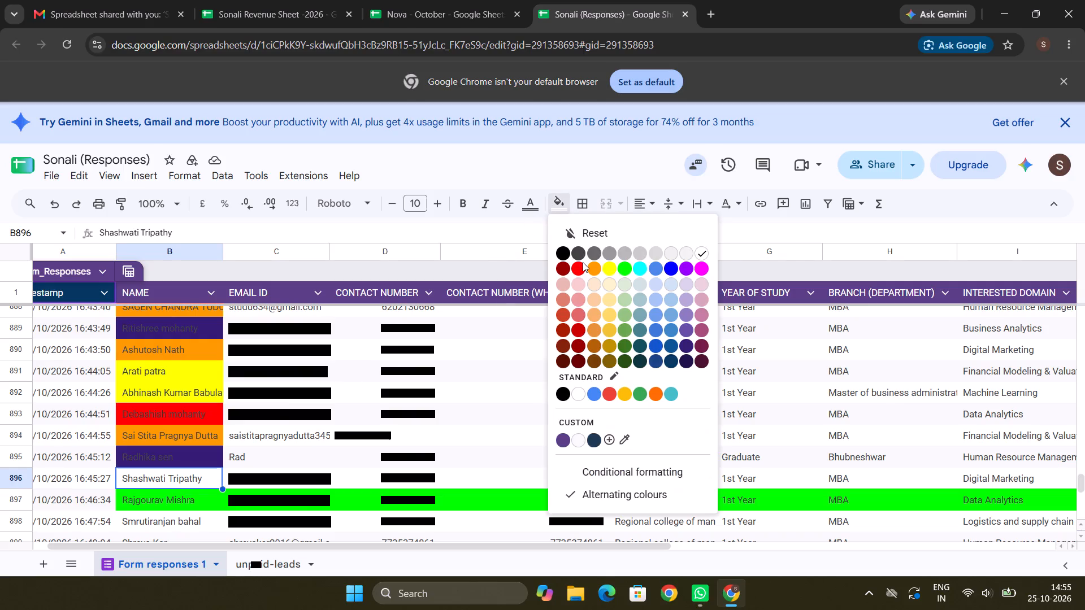
{"action": "left_click", "coordinate": [605, 269]}
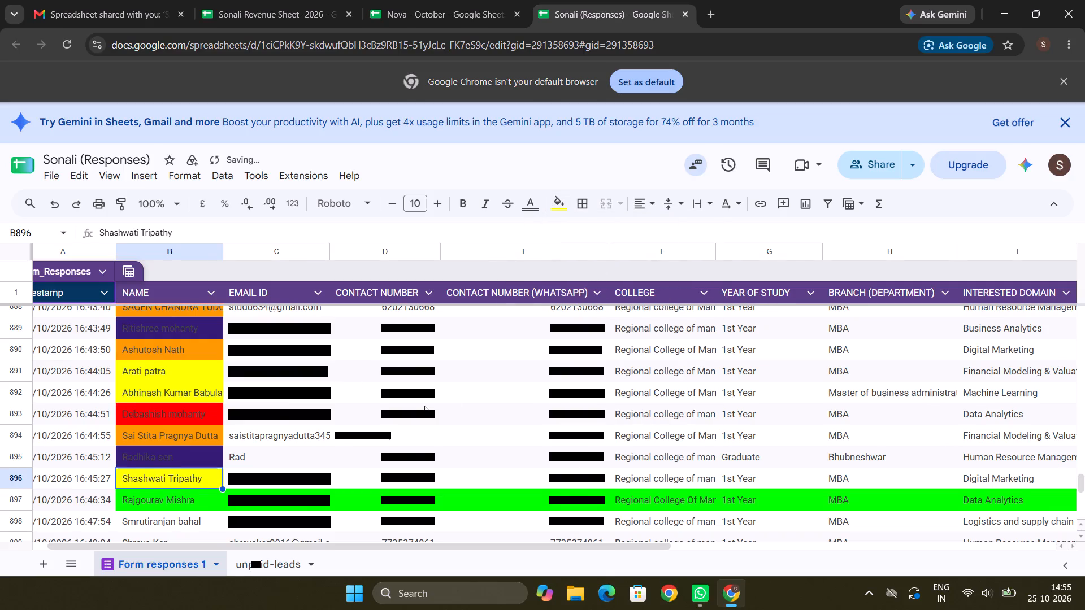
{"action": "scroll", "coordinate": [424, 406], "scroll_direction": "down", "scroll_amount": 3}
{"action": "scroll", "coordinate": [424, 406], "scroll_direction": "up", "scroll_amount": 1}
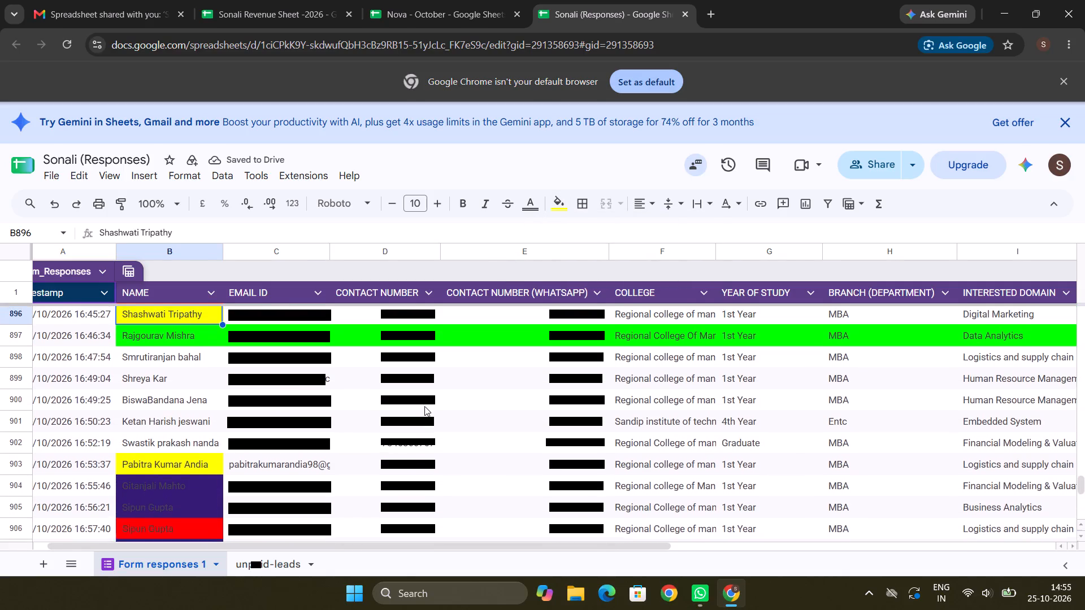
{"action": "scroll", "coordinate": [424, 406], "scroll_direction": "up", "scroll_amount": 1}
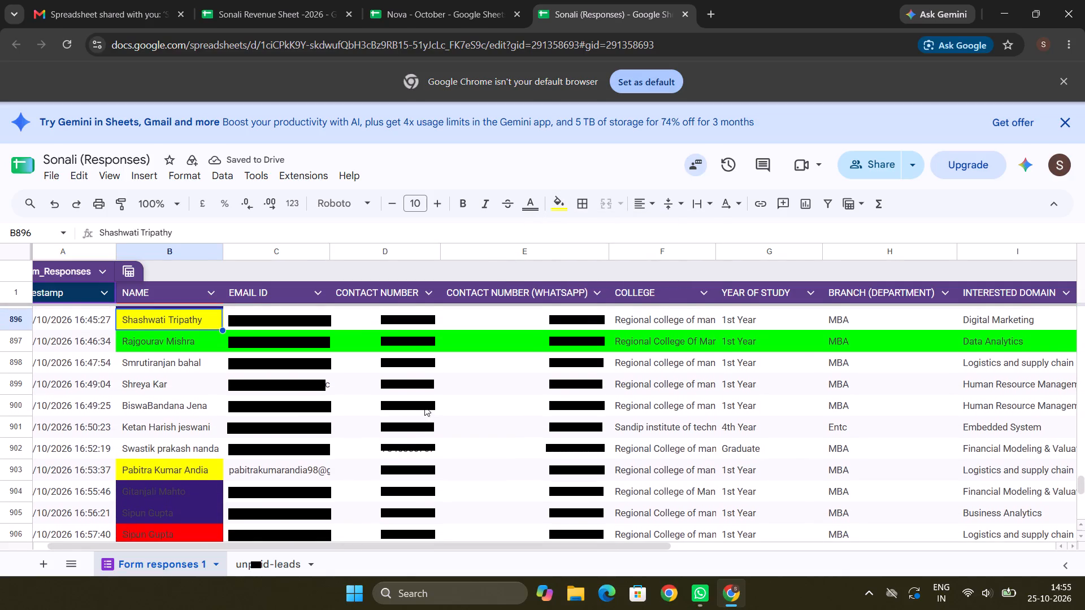
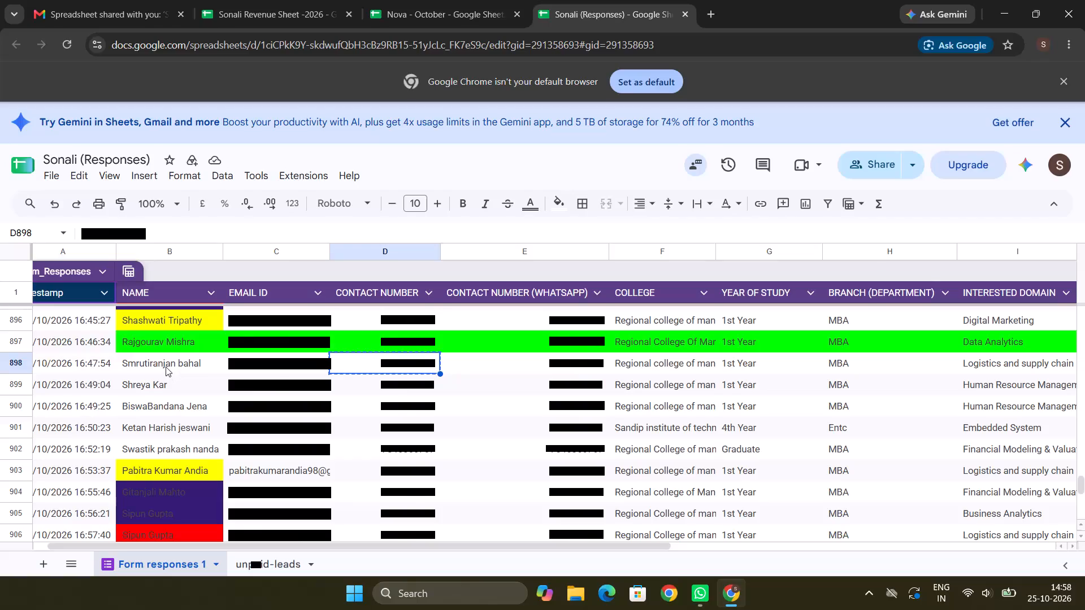
Fill the uncoloured student name cell B898 with orange.
{"action": "left_click", "coordinate": [166, 367]}
{"action": "left_click", "coordinate": [562, 209]}
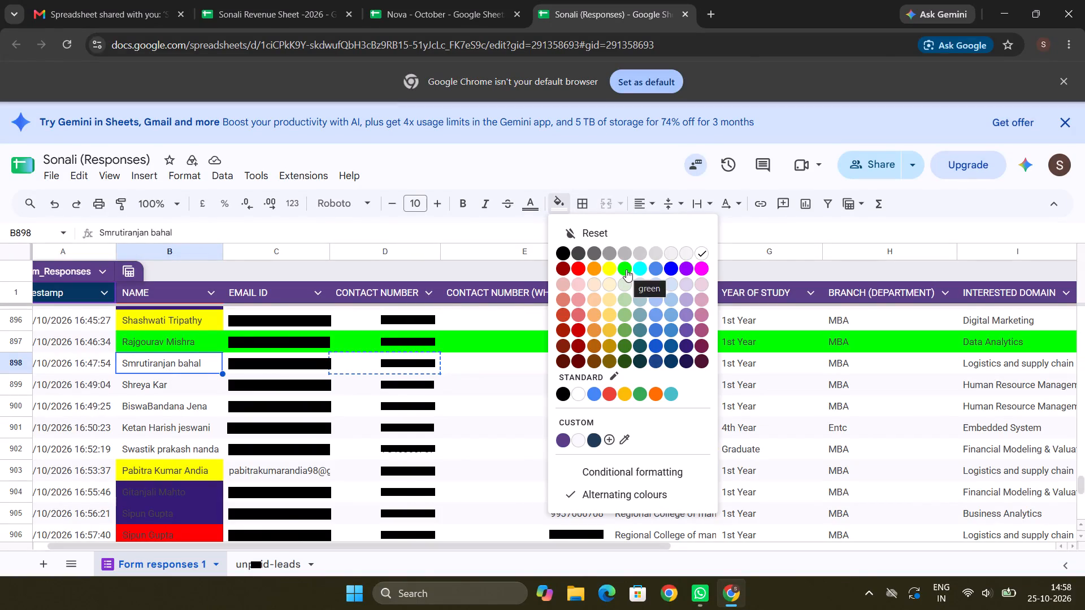
{"action": "left_click", "coordinate": [596, 274]}
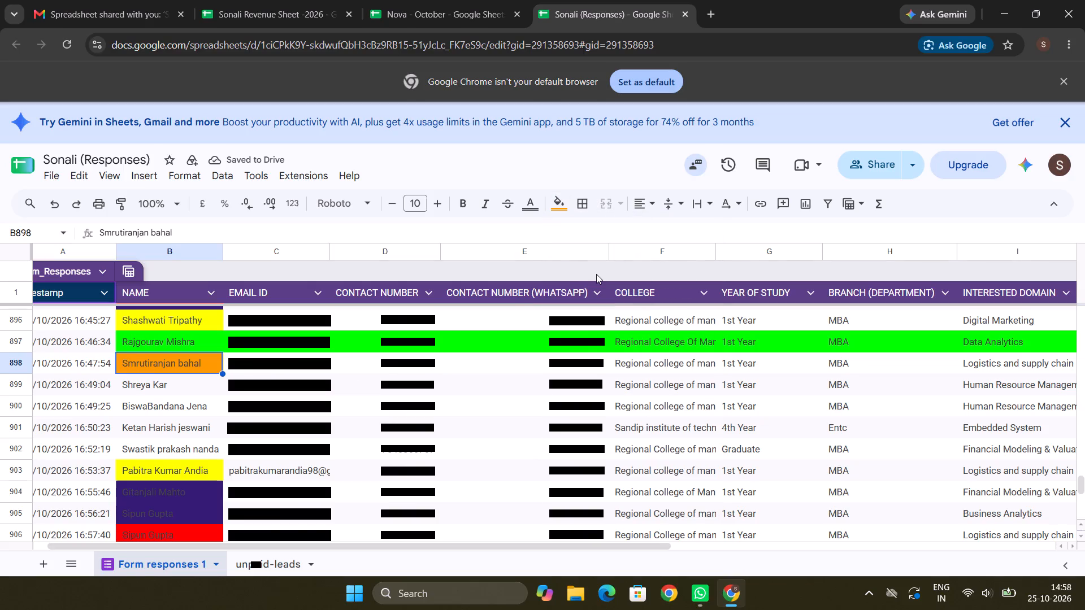
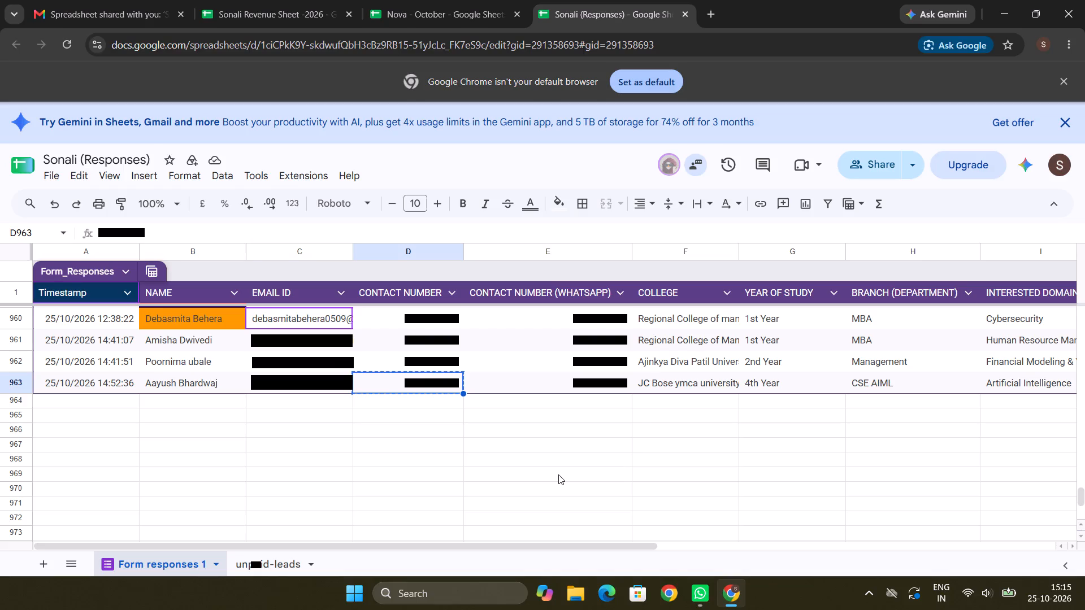
Review the name-cell colour coding of the student leads from the last response at row 963 back up to row 896.
{"action": "scroll", "coordinate": [537, 466], "scroll_direction": "up", "scroll_amount": 2}
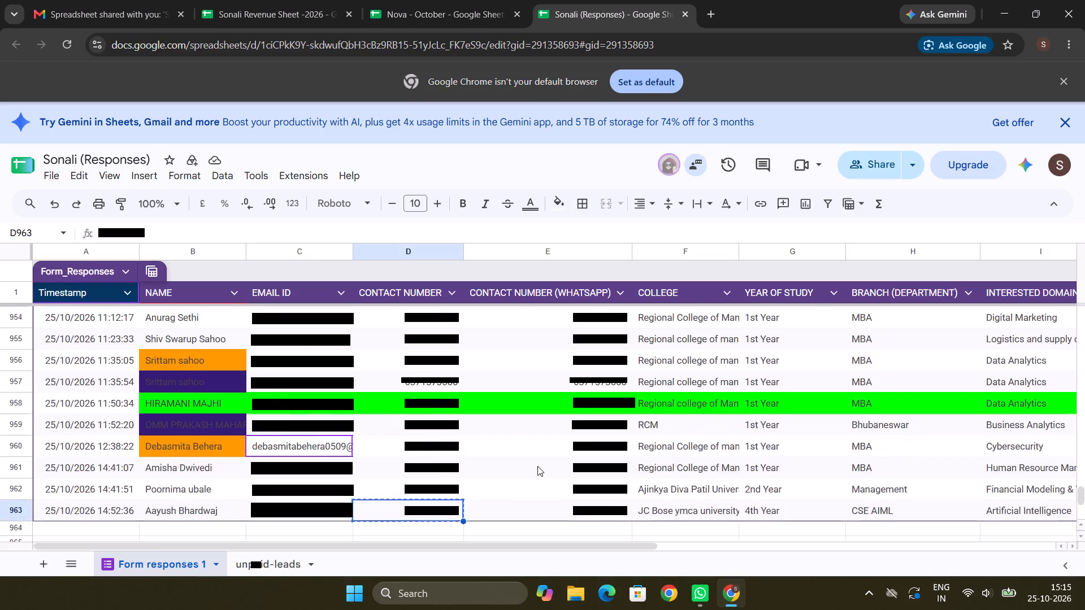
{"action": "scroll", "coordinate": [537, 466], "scroll_direction": "up", "scroll_amount": 2}
{"action": "scroll", "coordinate": [537, 466], "scroll_direction": "down", "scroll_amount": 1}
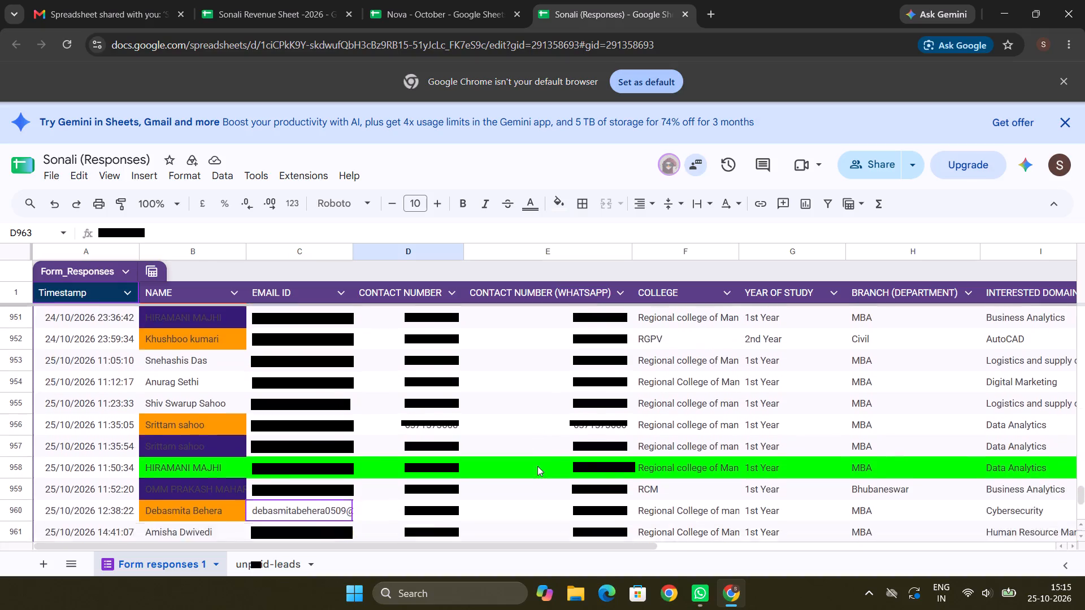
{"action": "scroll", "coordinate": [537, 466], "scroll_direction": "down", "scroll_amount": 2}
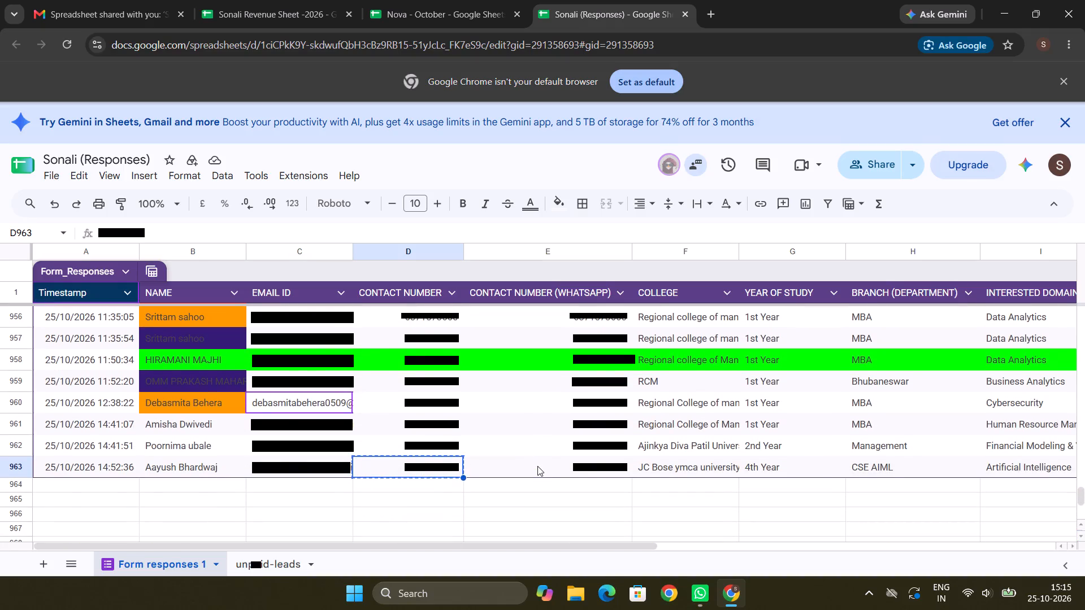
{"action": "scroll", "coordinate": [487, 425], "scroll_direction": "up", "scroll_amount": 4}
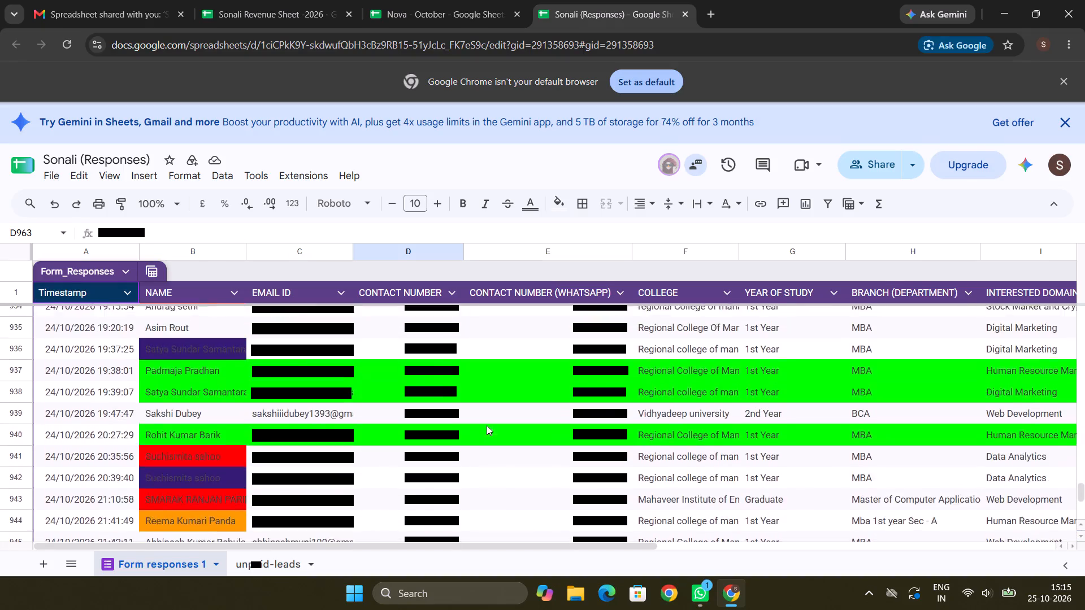
{"action": "scroll", "coordinate": [487, 425], "scroll_direction": "up", "scroll_amount": 6}
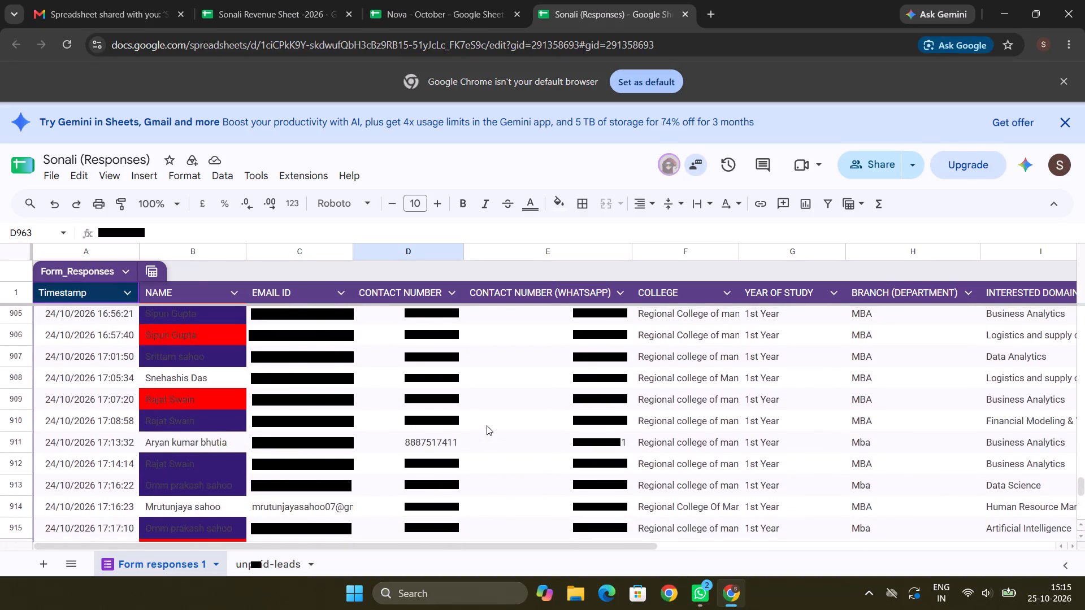
{"action": "scroll", "coordinate": [487, 425], "scroll_direction": "up", "scroll_amount": 5}
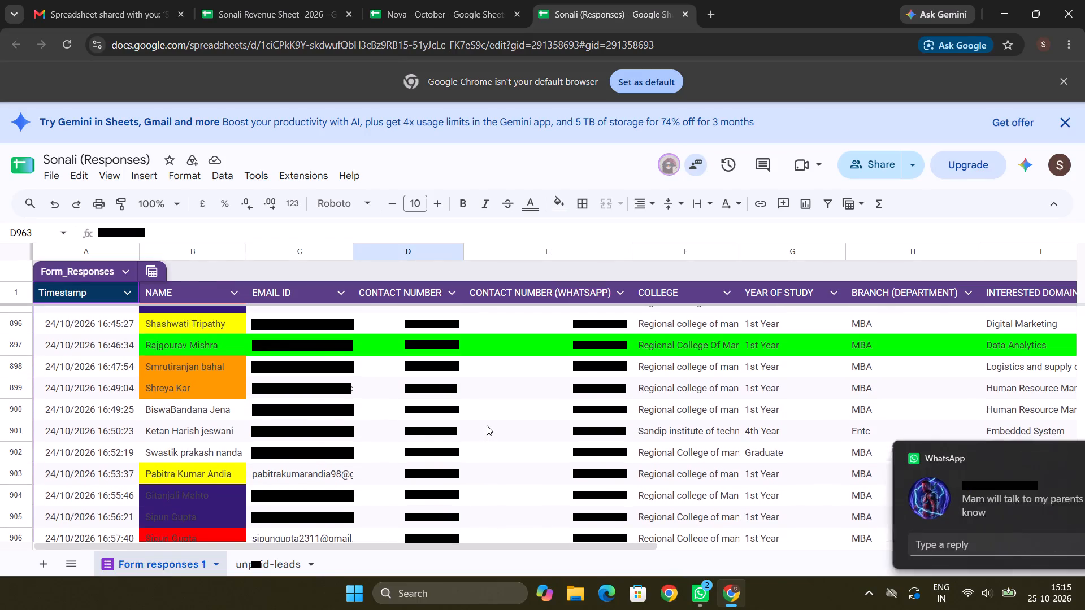
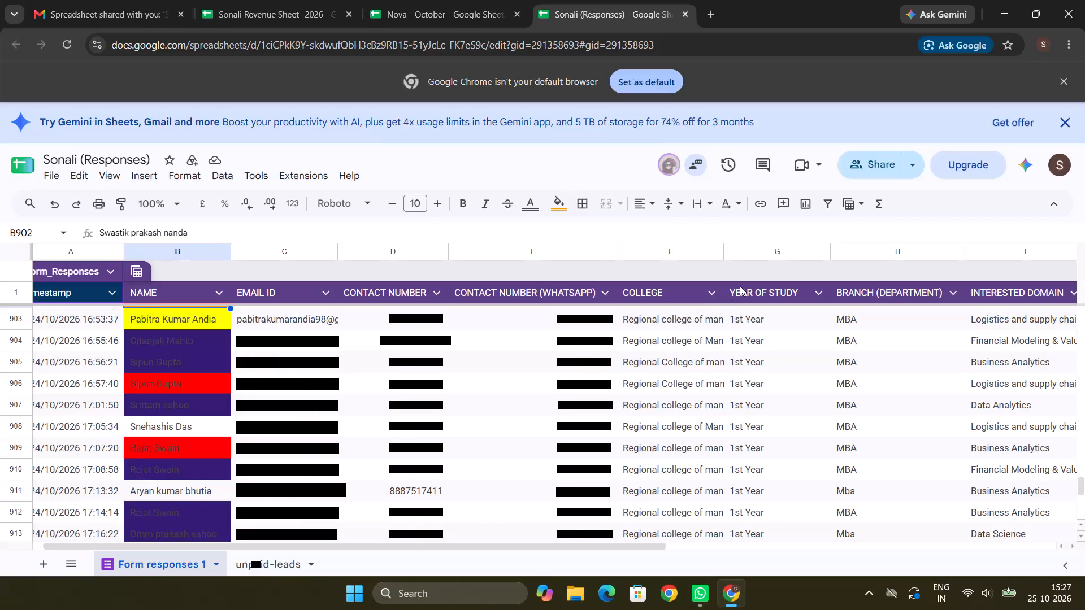
Search the Sonali (Responses) sheet for the copied contact number.
{"action": "key", "text": "ctrl+f"}
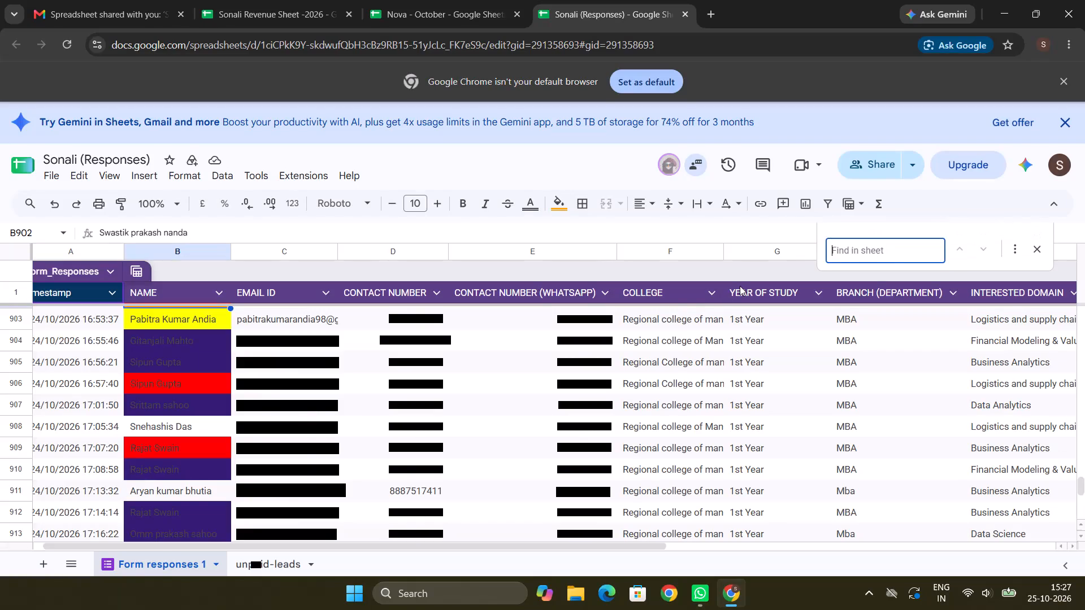
{"action": "key", "text": "ctrl+f"}
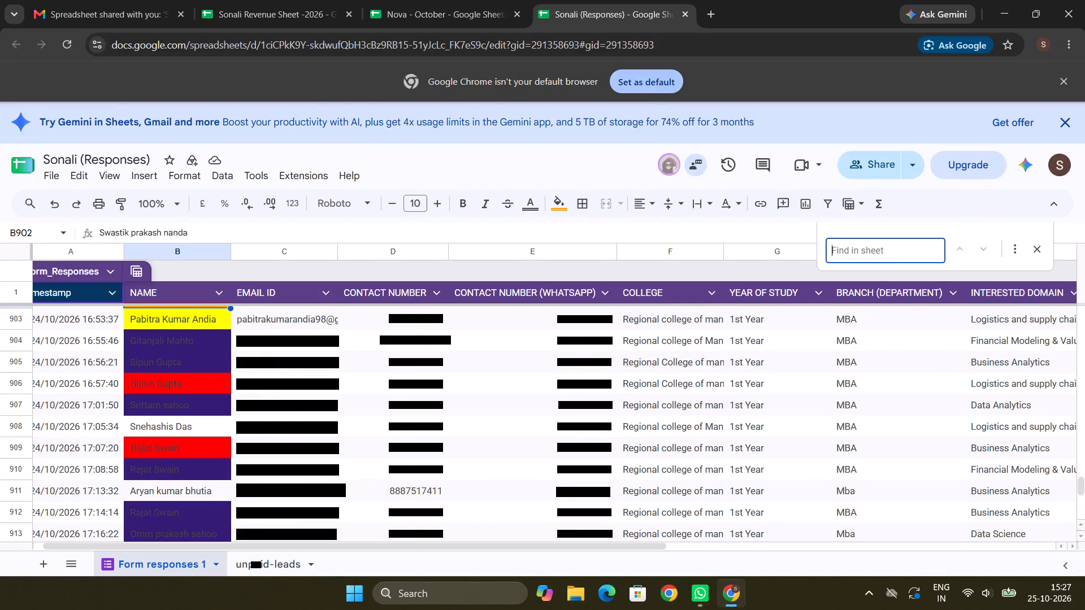
{"action": "left_click", "coordinate": [910, 252]}
{"action": "key", "text": "ctrl+f"}
{"action": "triple_click", "coordinate": [910, 252]}
{"action": "key", "text": "ctrl+v"}
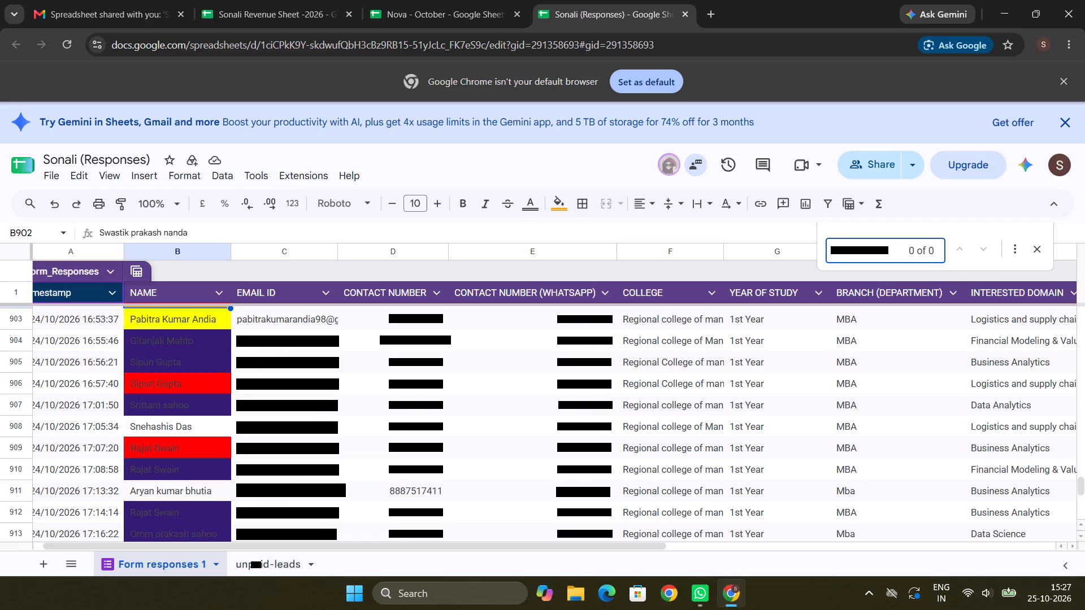
Shorten the contact number search to its leading digits and examine the matching lead and the rows around it.
{"action": "key", "text": "BackSpace"}
{"action": "key", "text": "BackSpace"}
{"action": "key", "text": "BackSpace"}
{"action": "key", "text": "BackSpace"}
{"action": "key", "text": "BackSpace"}
{"action": "key", "text": "BackSpace"}
{"action": "key", "text": "BackSpace"}
{"action": "key", "text": "BackSpace"}
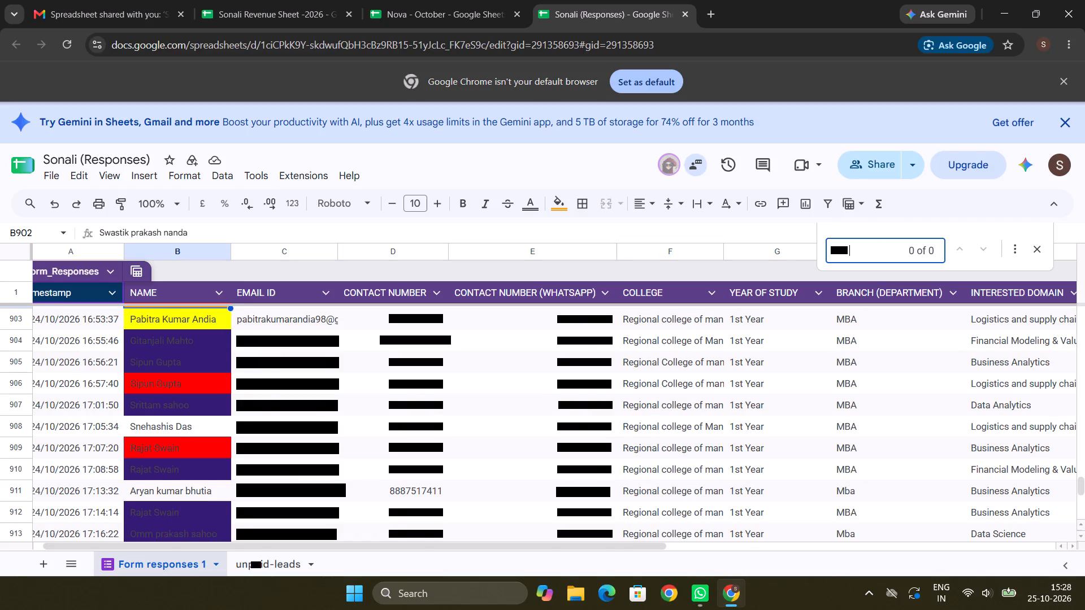
{"action": "key", "text": "BackSpace"}
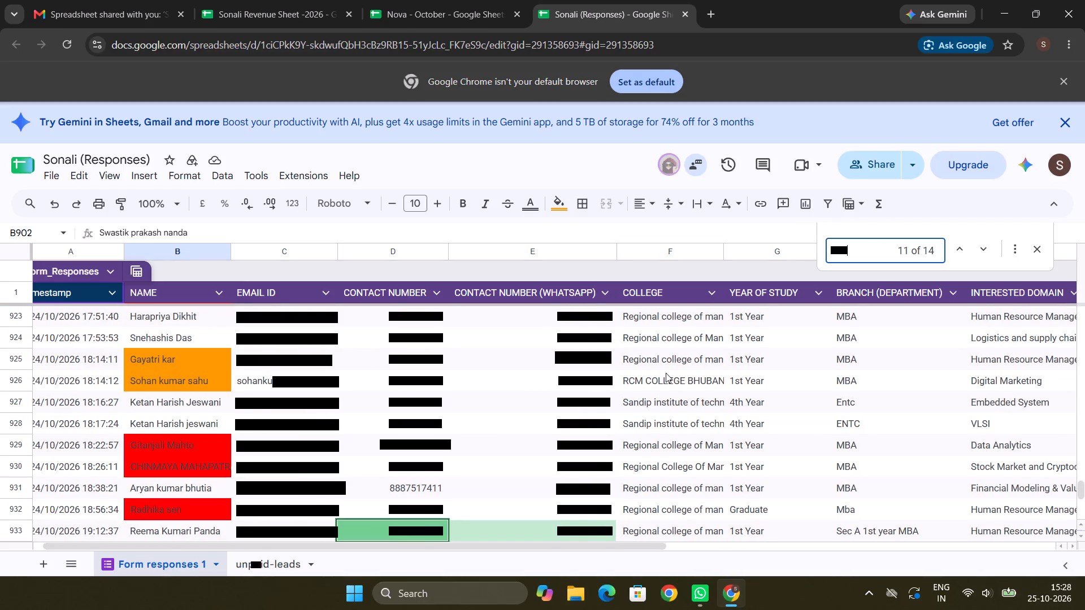
{"action": "scroll", "coordinate": [556, 352], "scroll_direction": "down", "scroll_amount": 2}
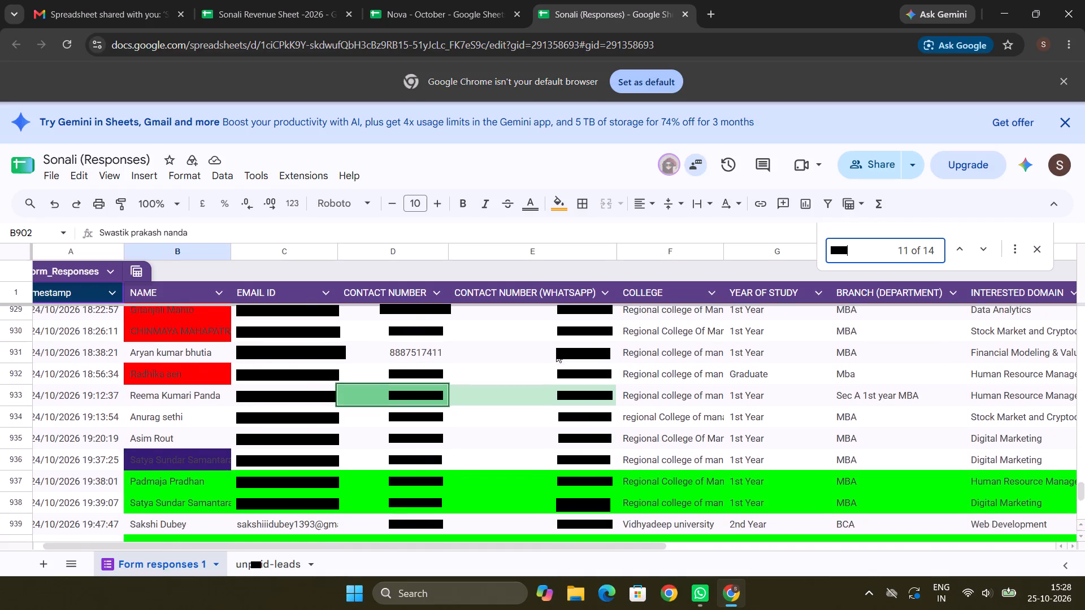
{"action": "scroll", "coordinate": [556, 352], "scroll_direction": "down", "scroll_amount": 4}
{"action": "scroll", "coordinate": [556, 352], "scroll_direction": "up", "scroll_amount": 2}
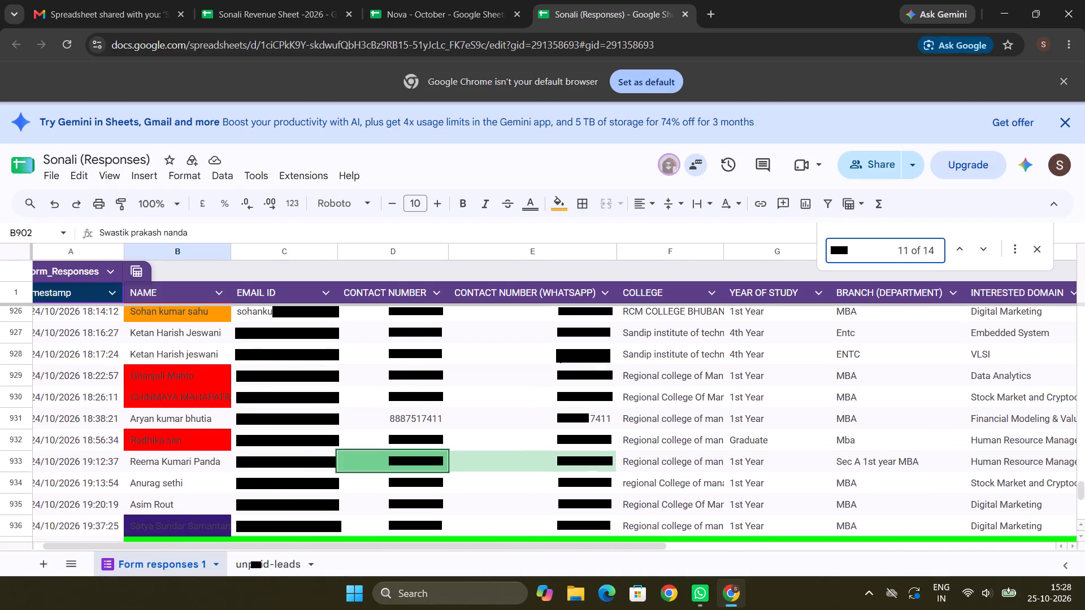
Fill the uncoloured student name cell B933 with dark purple 2.
{"action": "scroll", "coordinate": [556, 352], "scroll_direction": "up", "scroll_amount": 1}
{"action": "left_click", "coordinate": [210, 460]}
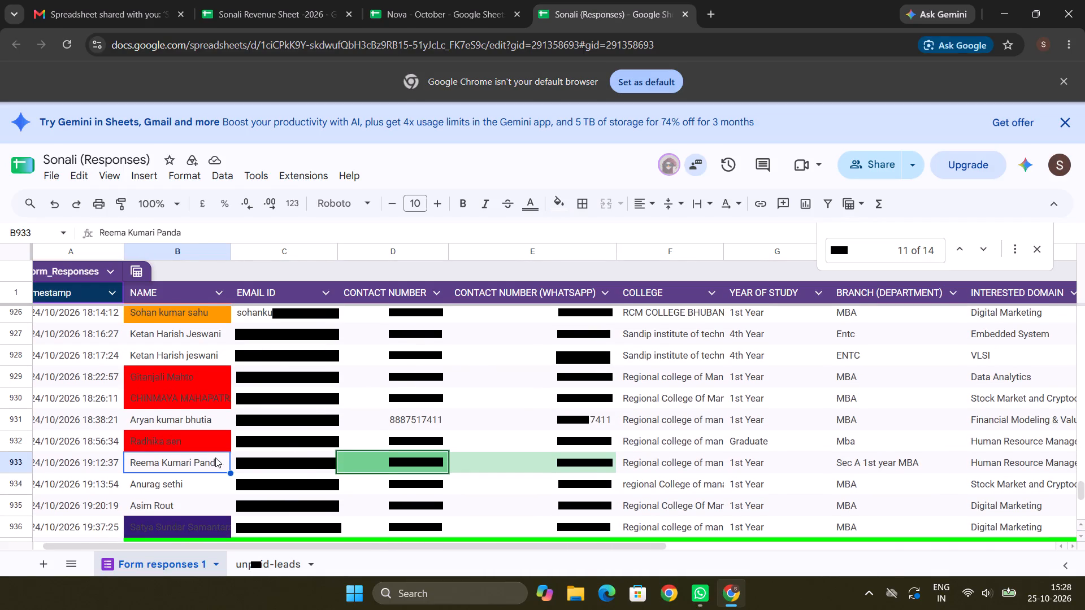
{"action": "left_click", "coordinate": [562, 206]}
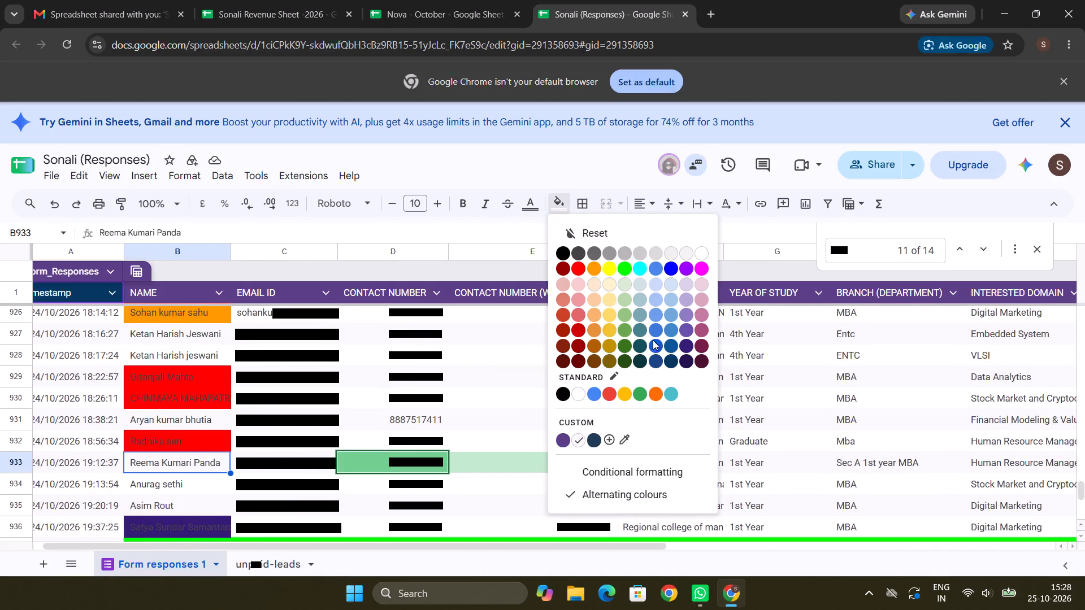
{"action": "left_click", "coordinate": [687, 344]}
Examine the leads below row 933 and their name-cell colour coding.
{"action": "scroll", "coordinate": [416, 472], "scroll_direction": "down", "scroll_amount": 1}
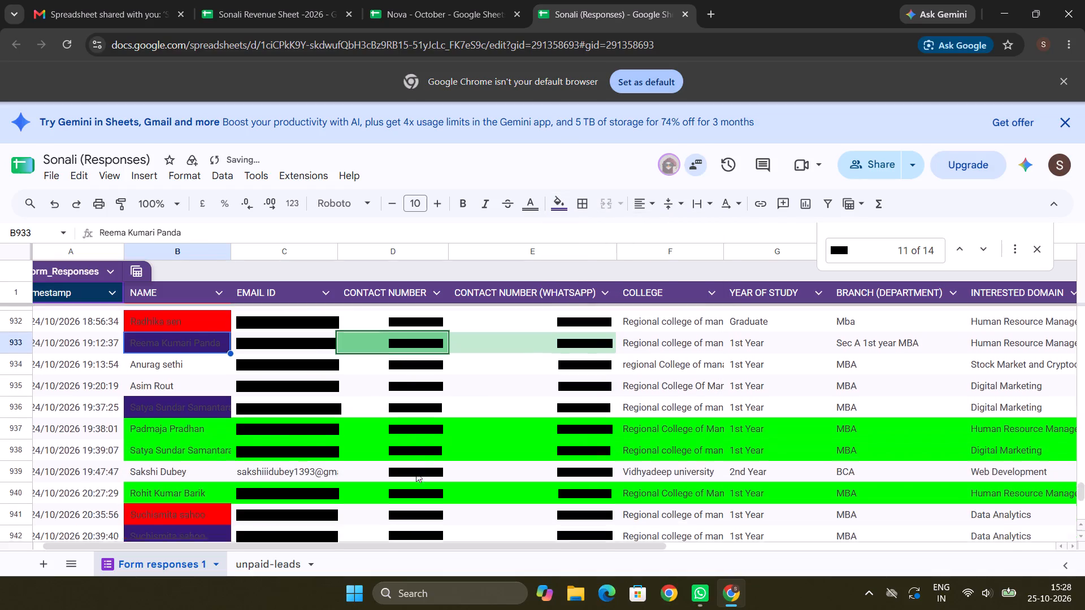
{"action": "scroll", "coordinate": [416, 472], "scroll_direction": "down", "scroll_amount": 4}
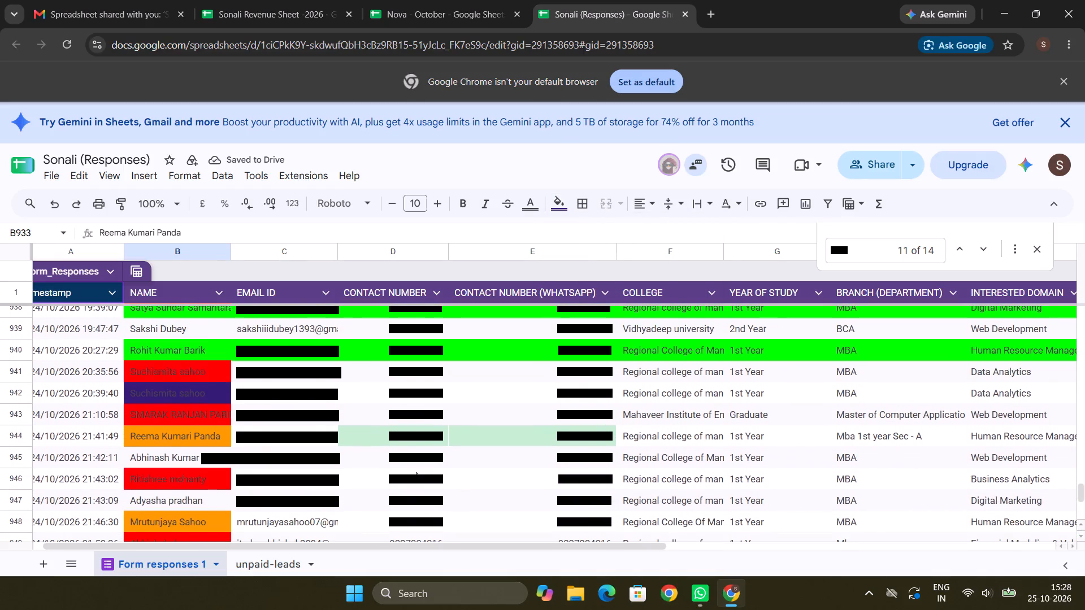
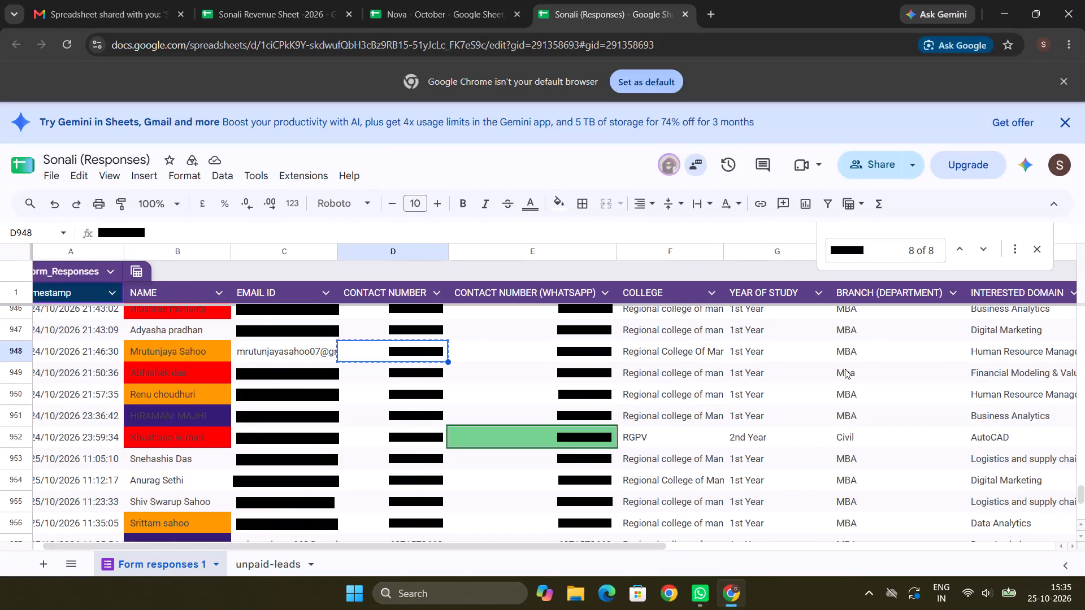
Replace the contact number search with another number's leading digits and examine the matching leads and the rows down to 331.
{"action": "left_click", "coordinate": [875, 255]}
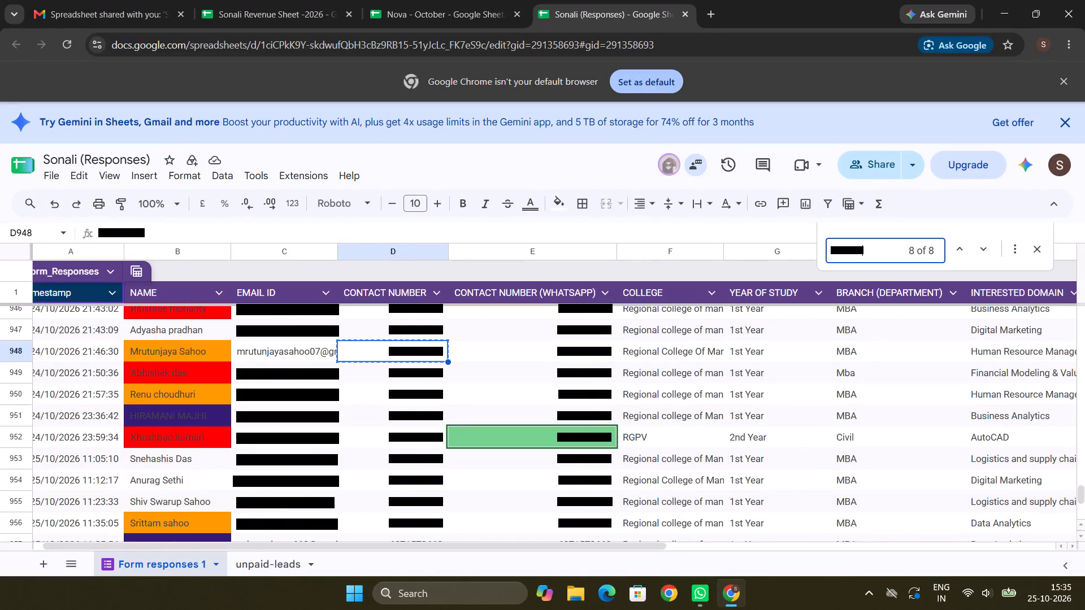
{"action": "key", "text": "BackSpace"}
{"action": "key", "text": "BackSpace"}
{"action": "key", "text": "BackSpace"}
{"action": "key", "text": "BackSpace"}
{"action": "key", "text": "BackSpace"}
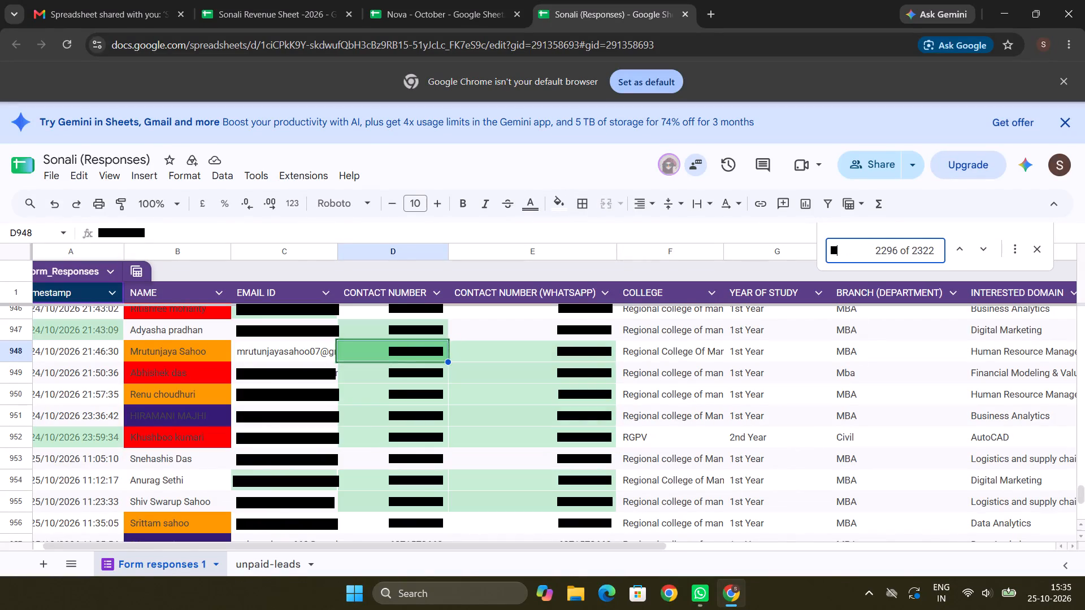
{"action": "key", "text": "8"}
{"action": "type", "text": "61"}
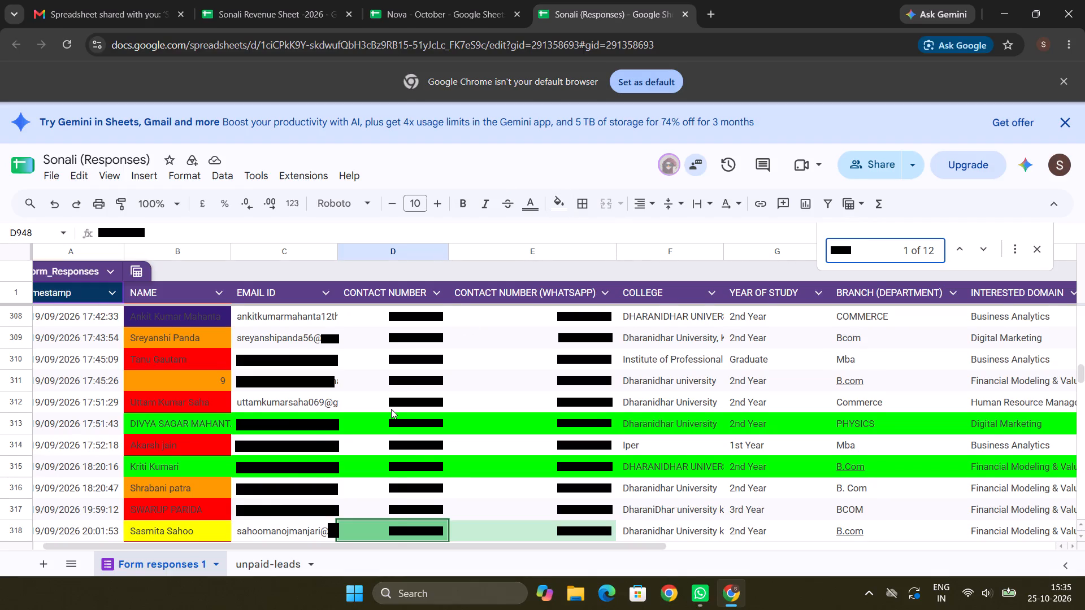
{"action": "scroll", "coordinate": [391, 409], "scroll_direction": "down", "scroll_amount": 2}
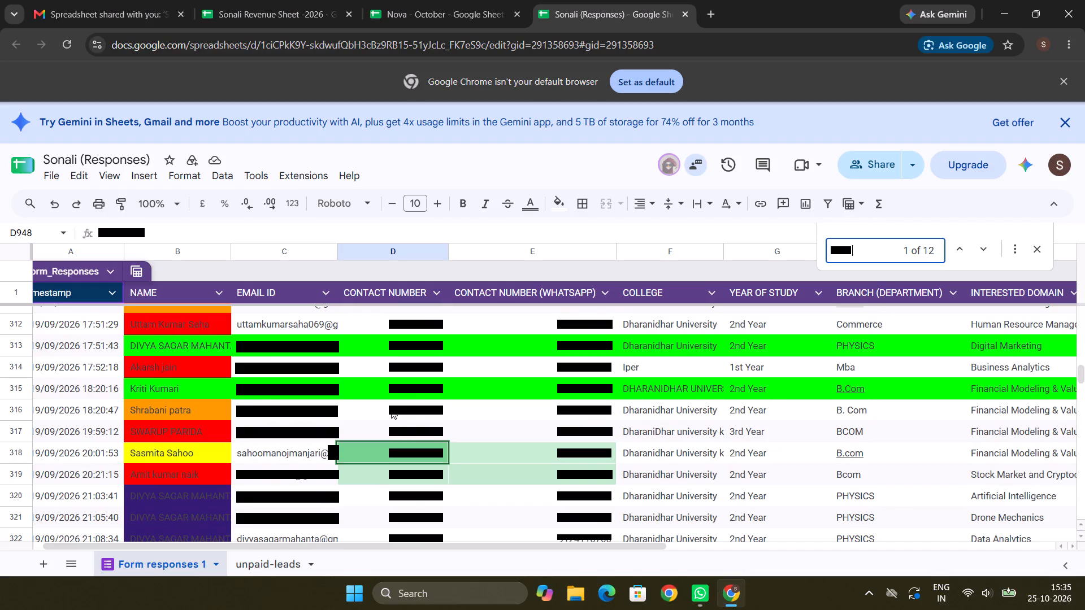
{"action": "scroll", "coordinate": [391, 409], "scroll_direction": "down", "scroll_amount": 1}
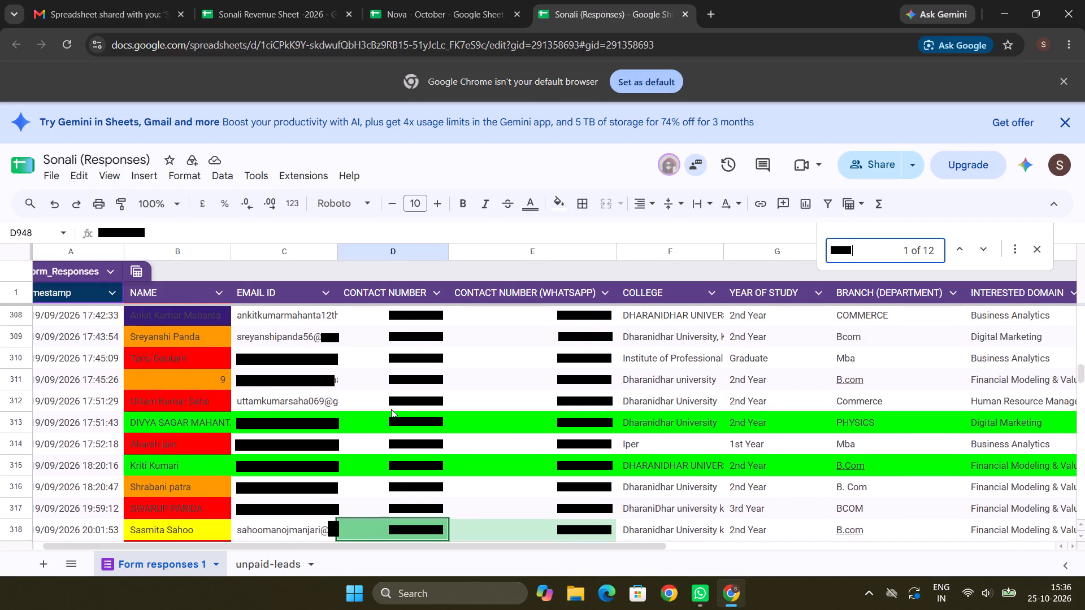
{"action": "scroll", "coordinate": [391, 409], "scroll_direction": "down", "scroll_amount": 1}
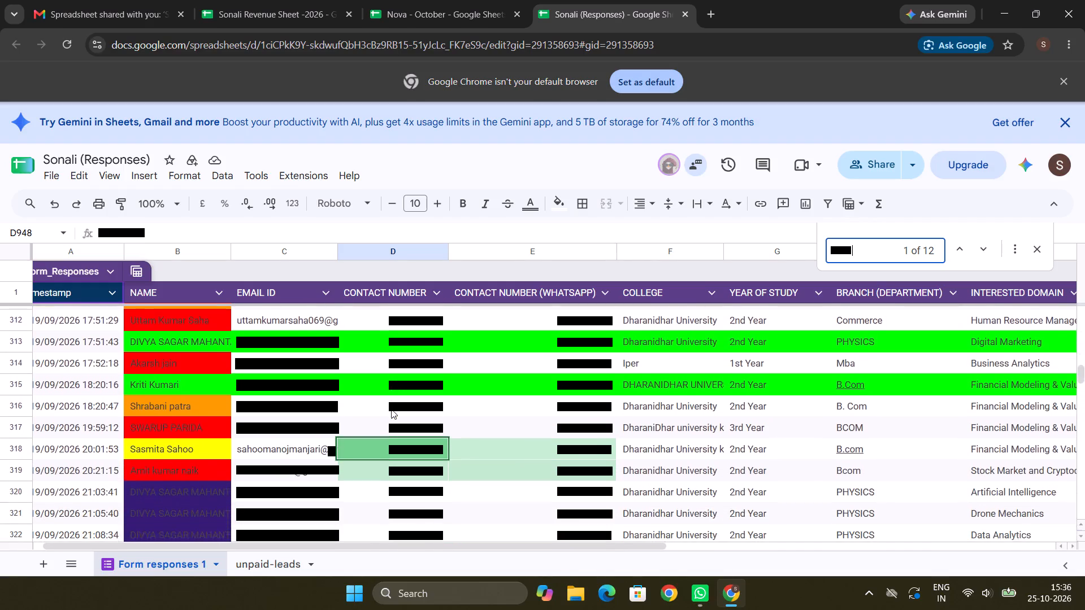
{"action": "scroll", "coordinate": [391, 409], "scroll_direction": "down", "scroll_amount": 1}
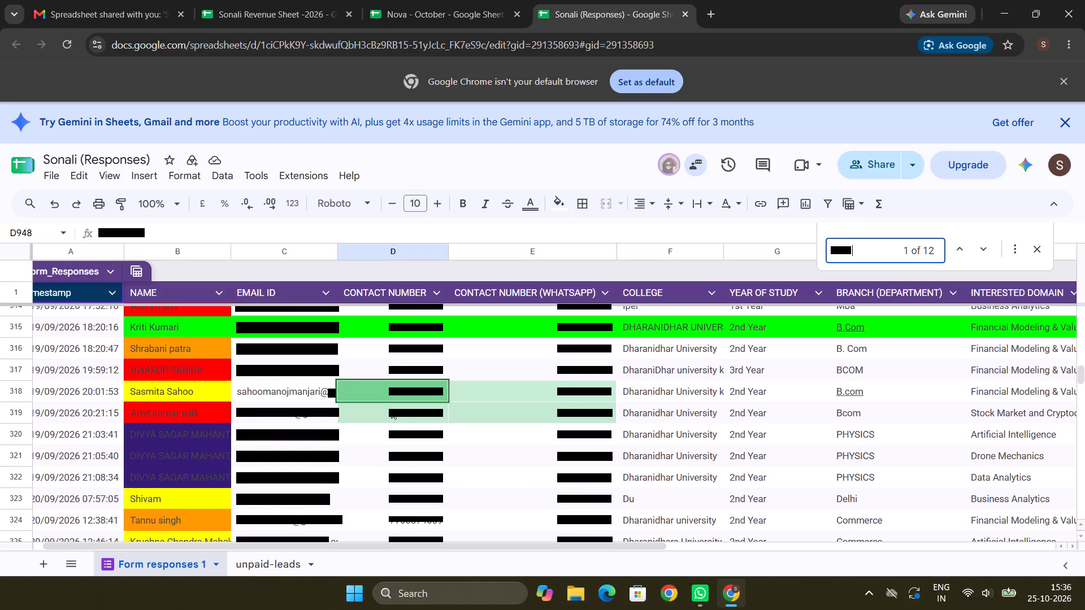
{"action": "scroll", "coordinate": [391, 409], "scroll_direction": "down", "scroll_amount": 2}
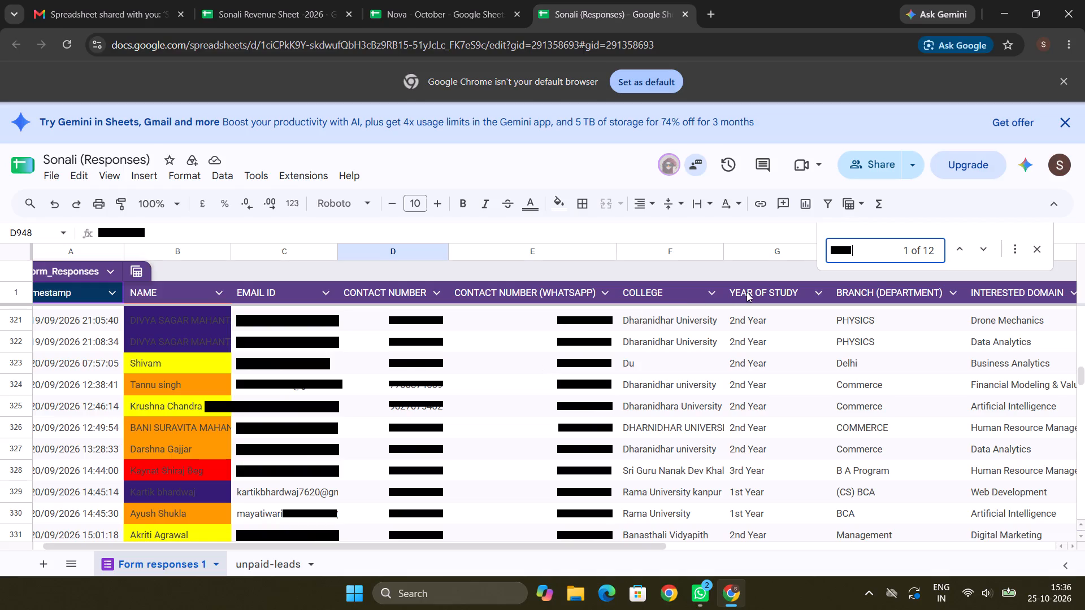
Extend the contact number search by two more digits and select the matching lead's timestamp cell A900.
{"action": "left_click", "coordinate": [854, 247]}
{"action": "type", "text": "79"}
{"action": "scroll", "coordinate": [440, 420], "scroll_direction": "down", "scroll_amount": 1}
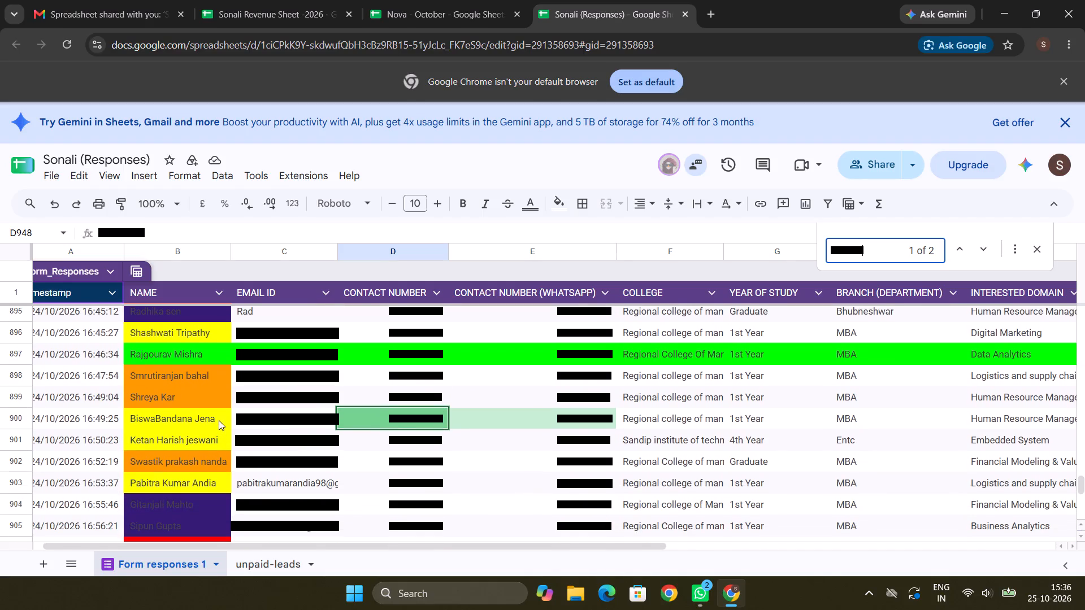
{"action": "left_click", "coordinate": [75, 424]}
{"action": "scroll", "coordinate": [405, 355], "scroll_direction": "up", "scroll_amount": 1}
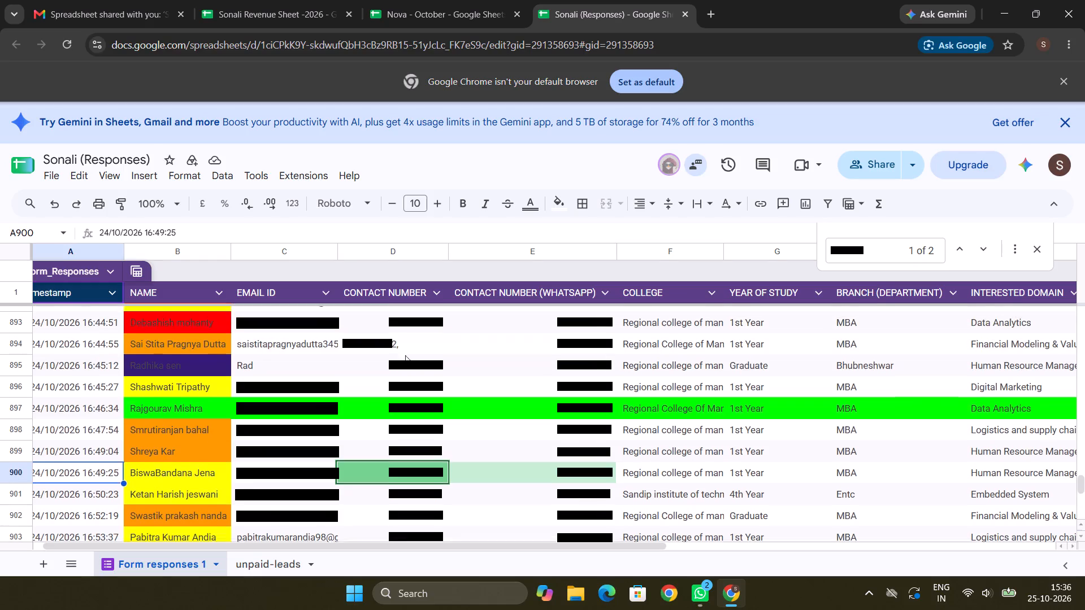
{"action": "scroll", "coordinate": [405, 355], "scroll_direction": "up", "scroll_amount": 3}
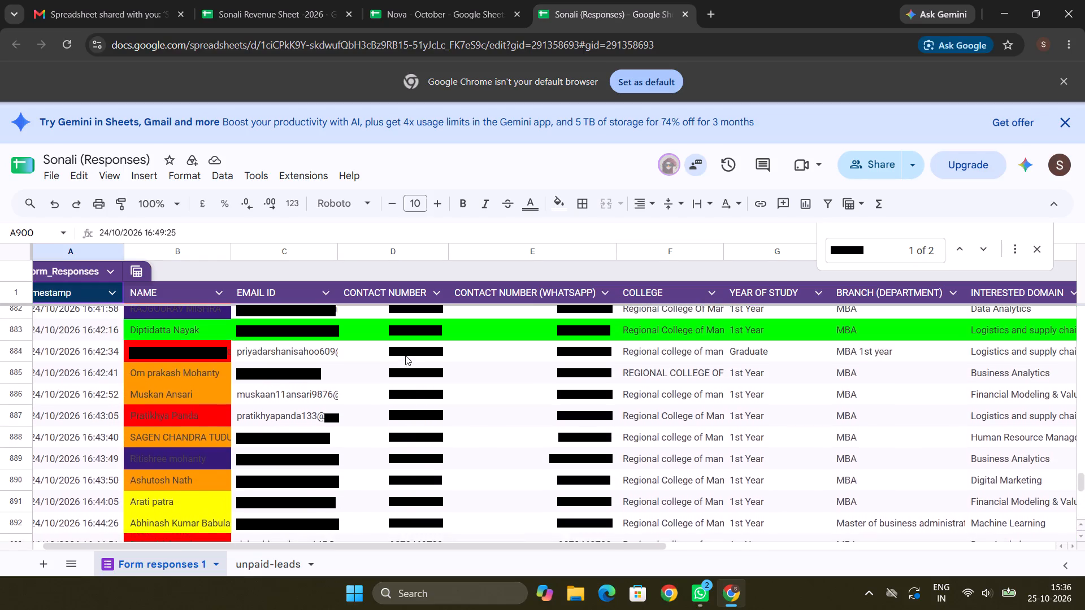
{"action": "scroll", "coordinate": [405, 355], "scroll_direction": "up", "scroll_amount": 3}
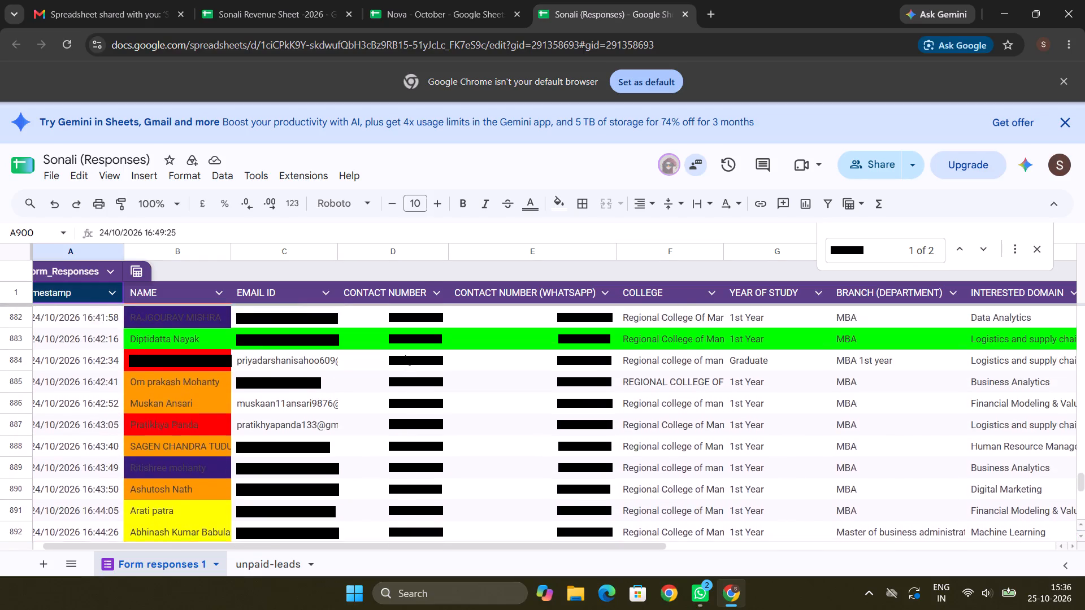
{"action": "scroll", "coordinate": [405, 355], "scroll_direction": "up", "scroll_amount": 2}
{"action": "scroll", "coordinate": [405, 355], "scroll_direction": "down", "scroll_amount": 1}
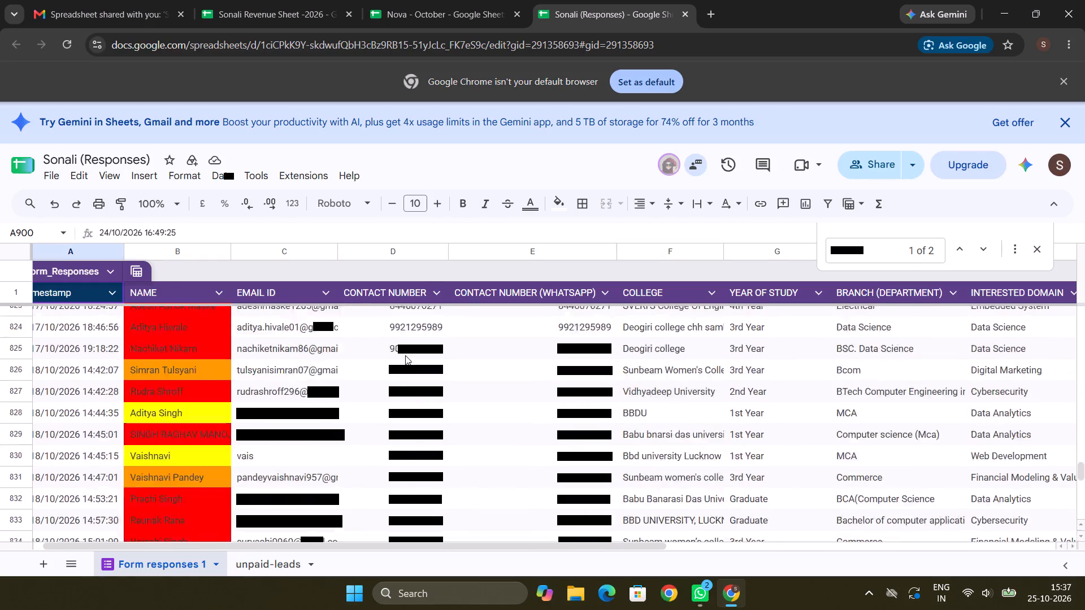
{"action": "scroll", "coordinate": [405, 355], "scroll_direction": "down", "scroll_amount": 6}
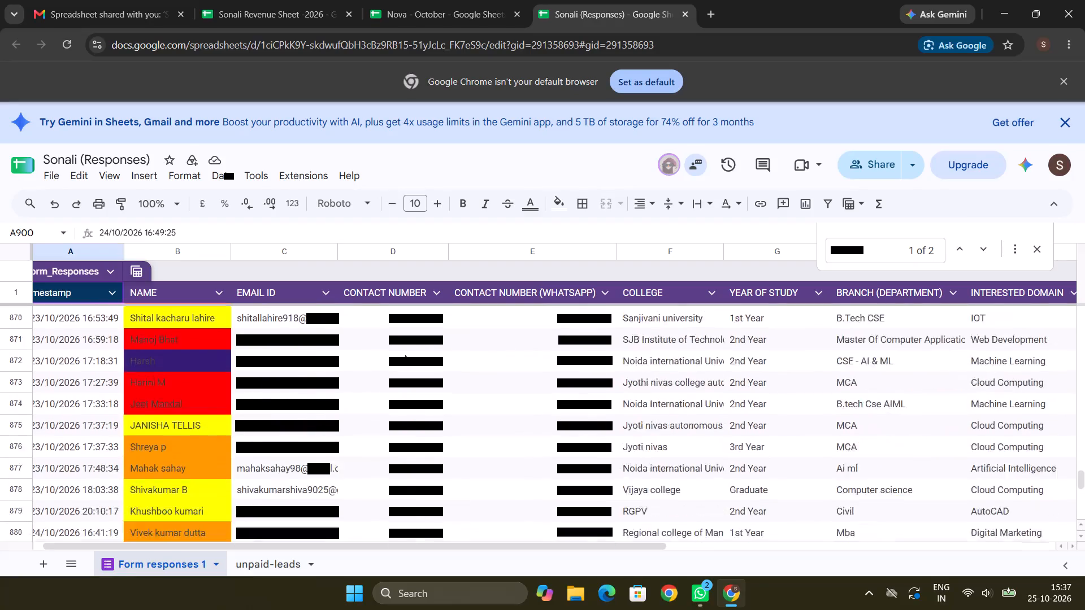
{"action": "scroll", "coordinate": [405, 355], "scroll_direction": "down", "scroll_amount": 7}
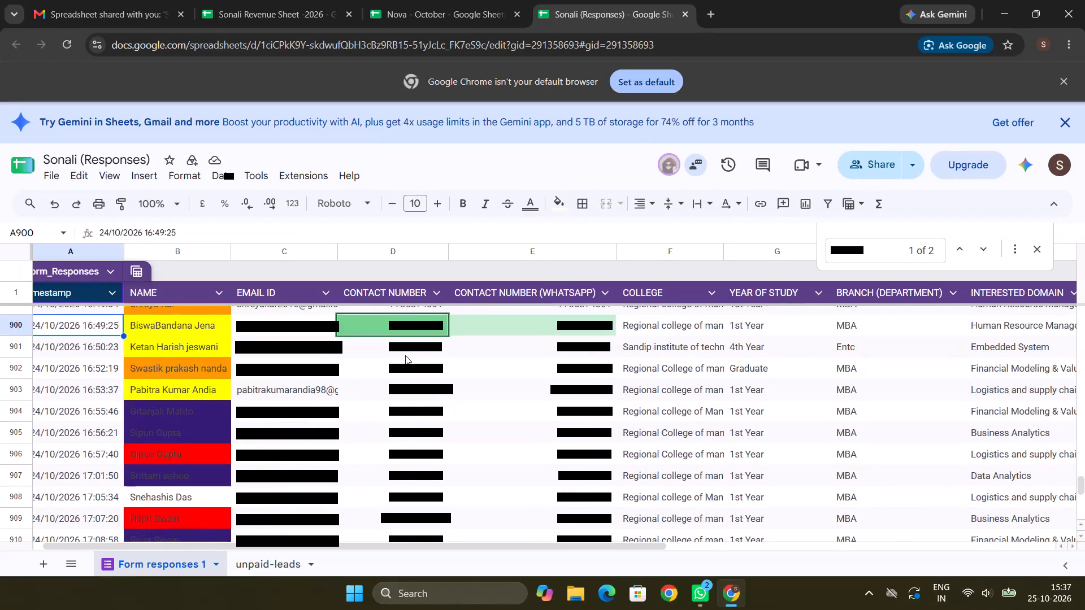
{"action": "scroll", "coordinate": [405, 355], "scroll_direction": "down", "scroll_amount": 6}
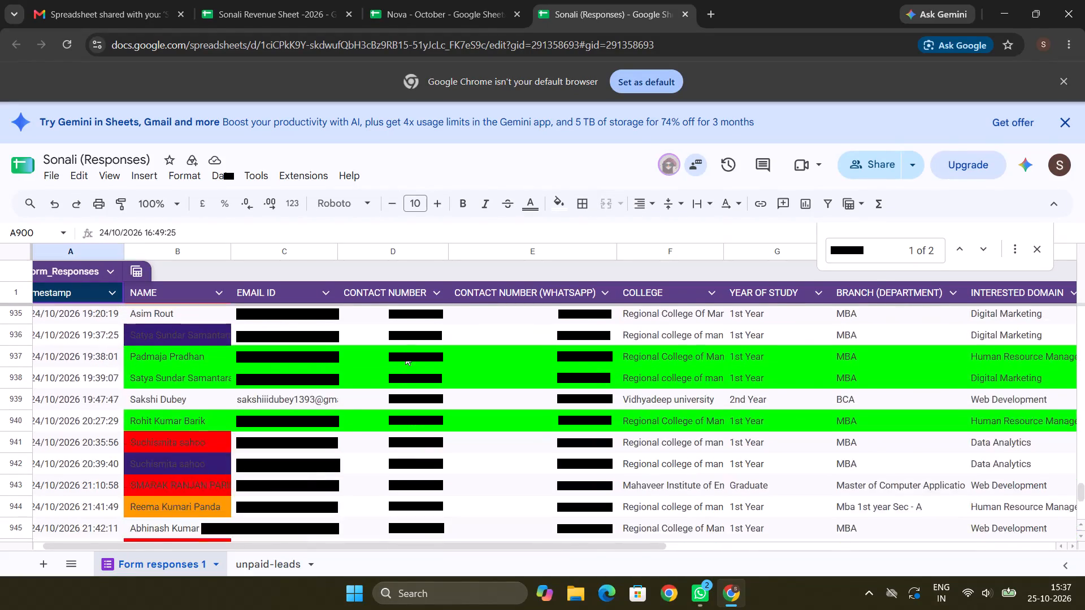
{"action": "scroll", "coordinate": [405, 355], "scroll_direction": "down", "scroll_amount": 4}
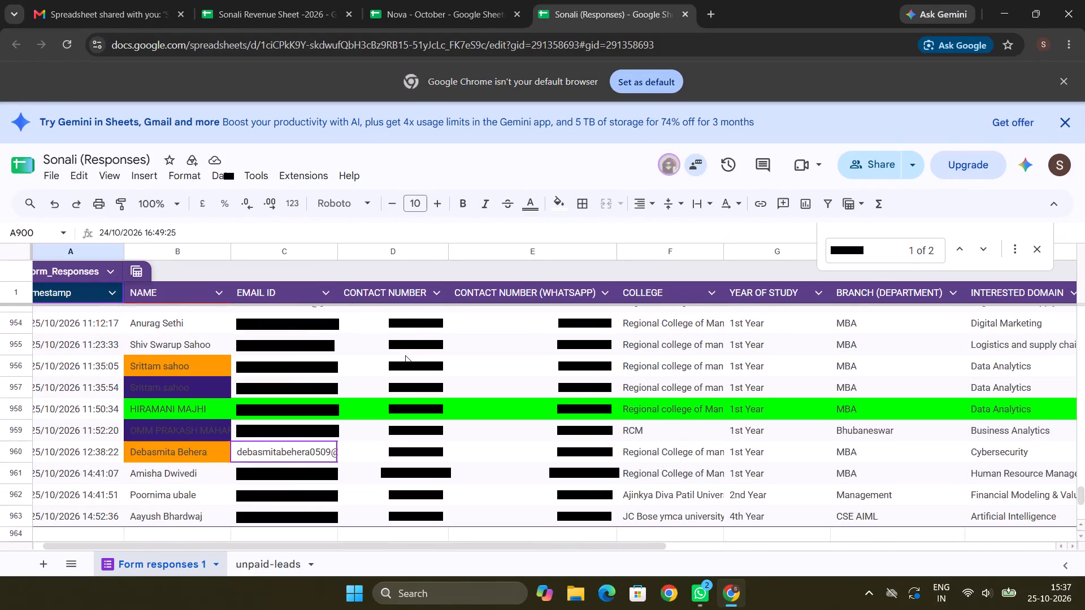
{"action": "scroll", "coordinate": [405, 355], "scroll_direction": "up", "scroll_amount": 6}
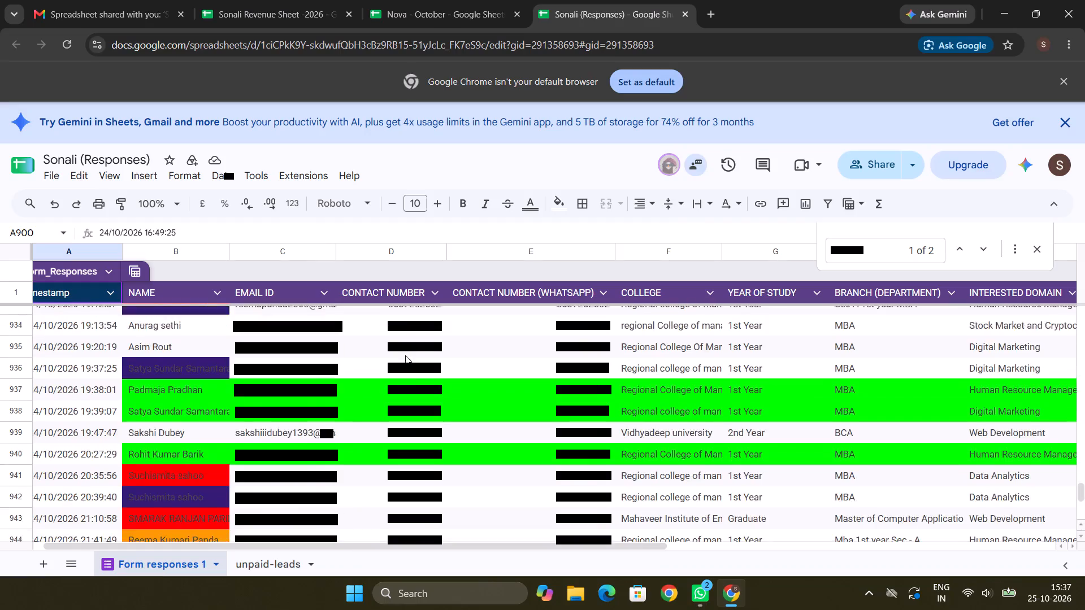
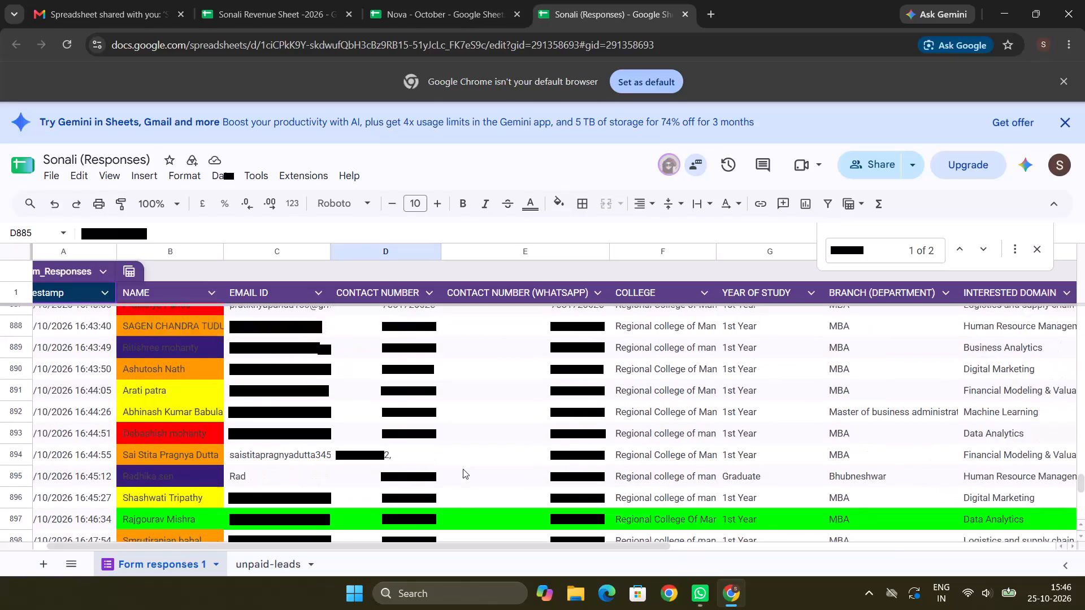
Clear the contact number from the sheet search.
{"action": "scroll", "coordinate": [463, 469], "scroll_direction": "down", "scroll_amount": 3}
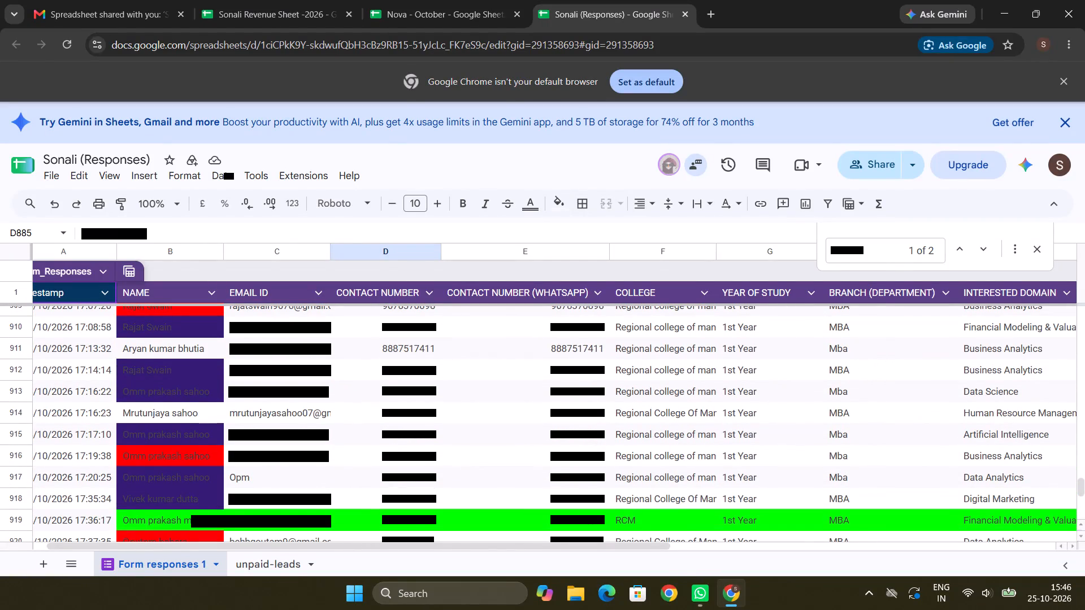
{"action": "left_click", "coordinate": [875, 250]}
{"action": "key", "text": "BackSpace"}
{"action": "key", "text": "BackSpace"}
{"action": "key", "text": "BackSpace"}
{"action": "key", "text": "BackSpace"}
{"action": "key", "text": "BackSpace"}
{"action": "key", "text": "BackSpace"}
{"action": "key", "text": "BackSpace"}
{"action": "key", "text": "BackSpace"}
{"action": "key", "text": "BackSpace"}
{"action": "key", "text": "BackSpace"}
{"action": "key", "text": "BackSpace"}
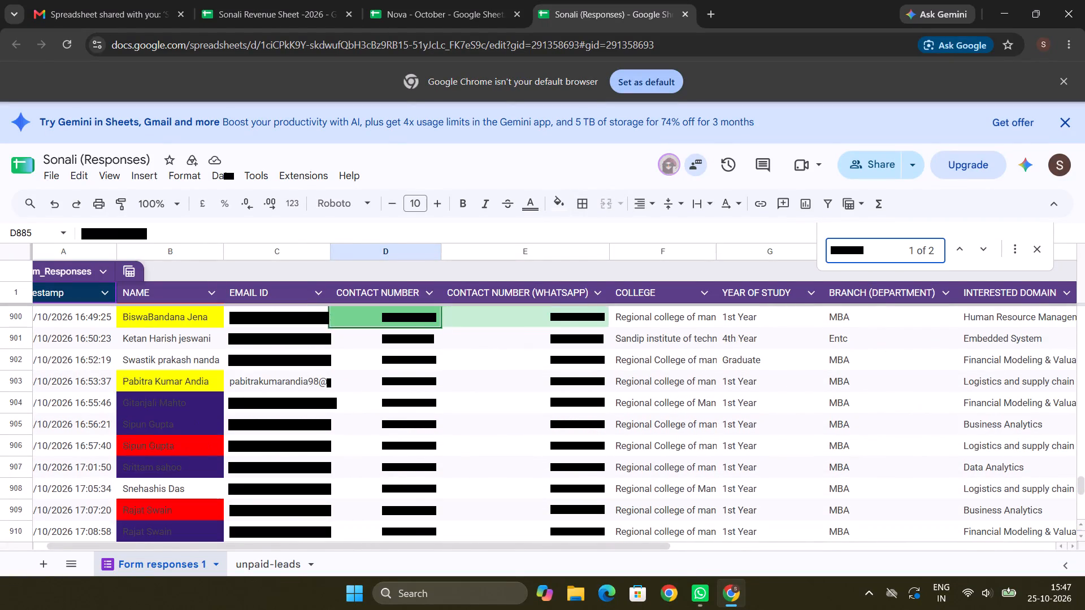
Examine the leads and their name-cell colour coding from row 910 down to the last response at row 963.
{"action": "scroll", "coordinate": [525, 502], "scroll_direction": "down", "scroll_amount": 7}
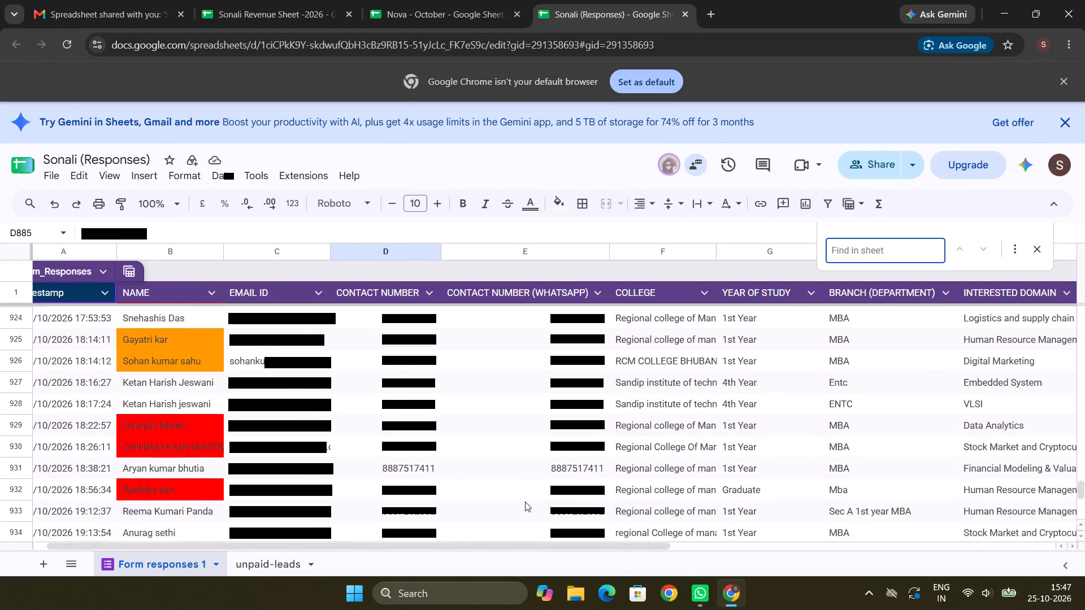
{"action": "scroll", "coordinate": [525, 502], "scroll_direction": "down", "scroll_amount": 4}
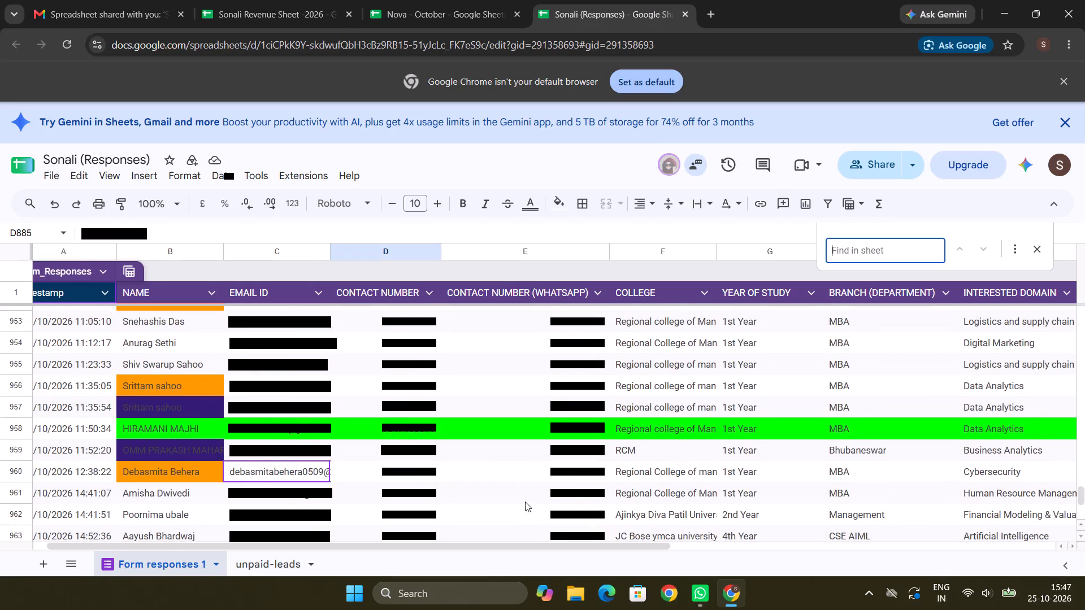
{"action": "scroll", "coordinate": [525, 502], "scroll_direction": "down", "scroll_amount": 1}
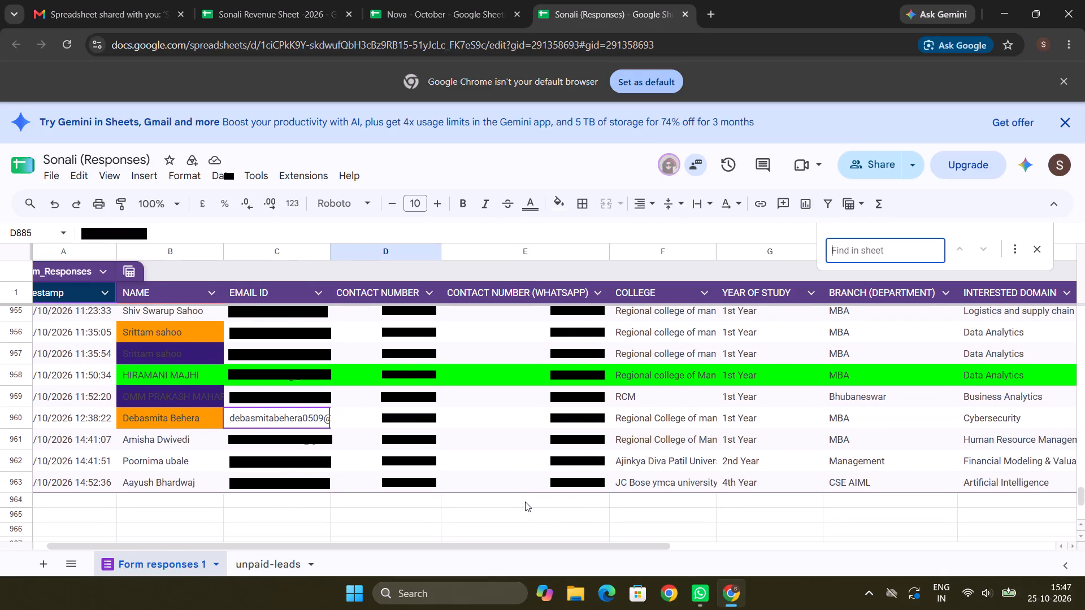
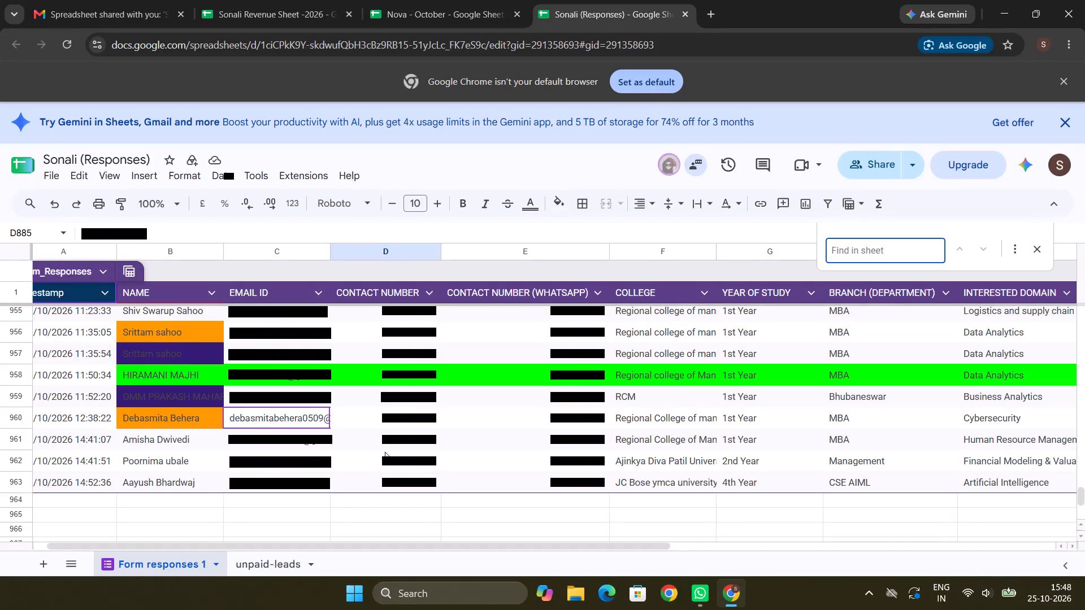
Review the most recent leads in the form responses, from about row 896 through the last entry in row 963.
{"action": "scroll", "coordinate": [385, 448], "scroll_direction": "up", "scroll_amount": 7}
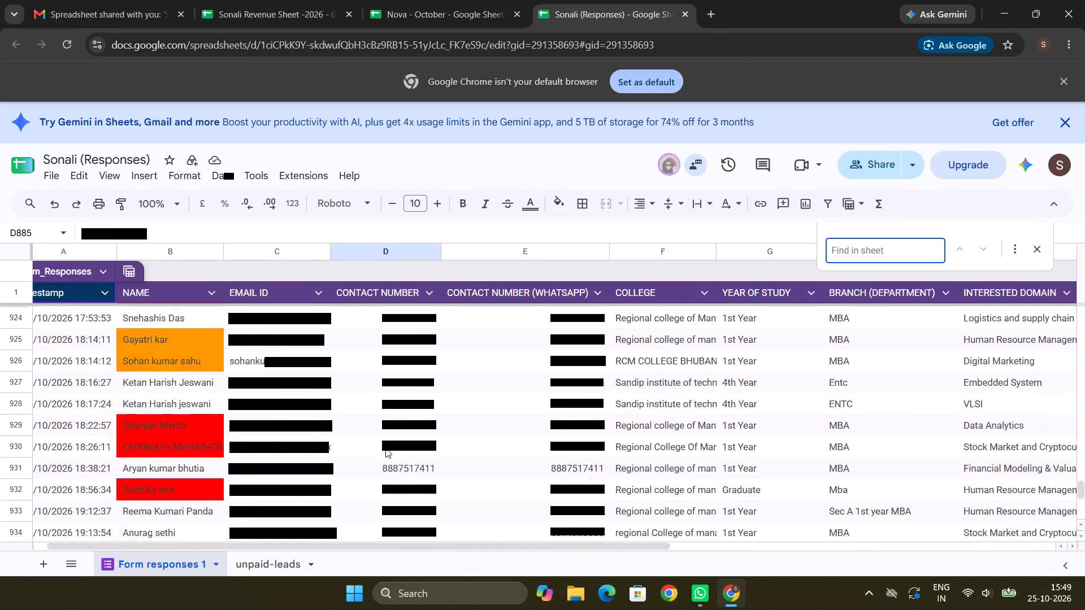
{"action": "scroll", "coordinate": [385, 448], "scroll_direction": "up", "scroll_amount": 5}
{"action": "scroll", "coordinate": [385, 448], "scroll_direction": "down", "scroll_amount": 2}
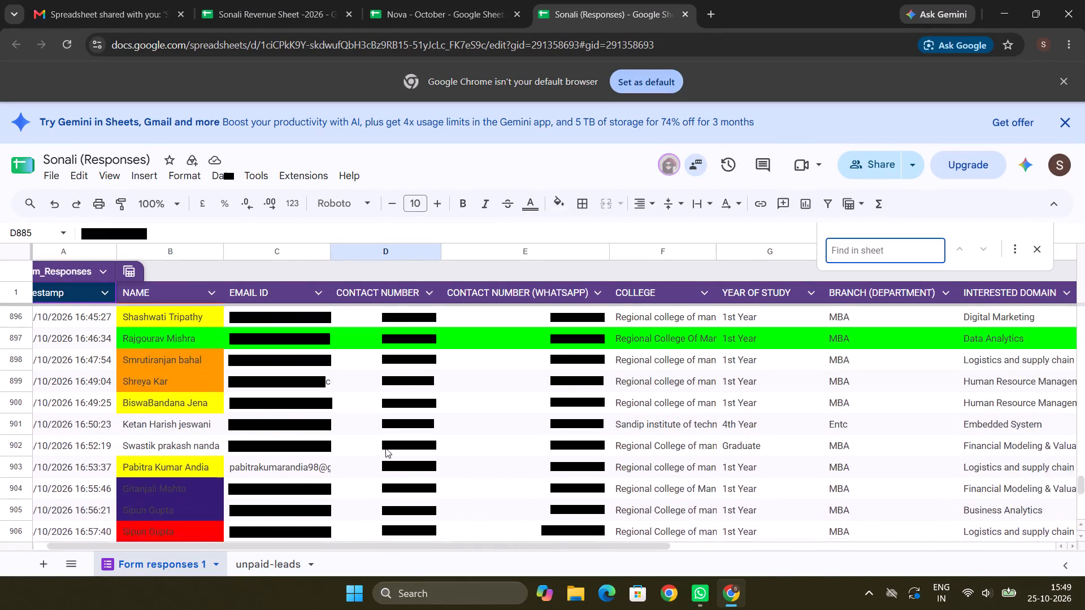
{"action": "scroll", "coordinate": [385, 448], "scroll_direction": "down", "scroll_amount": 6}
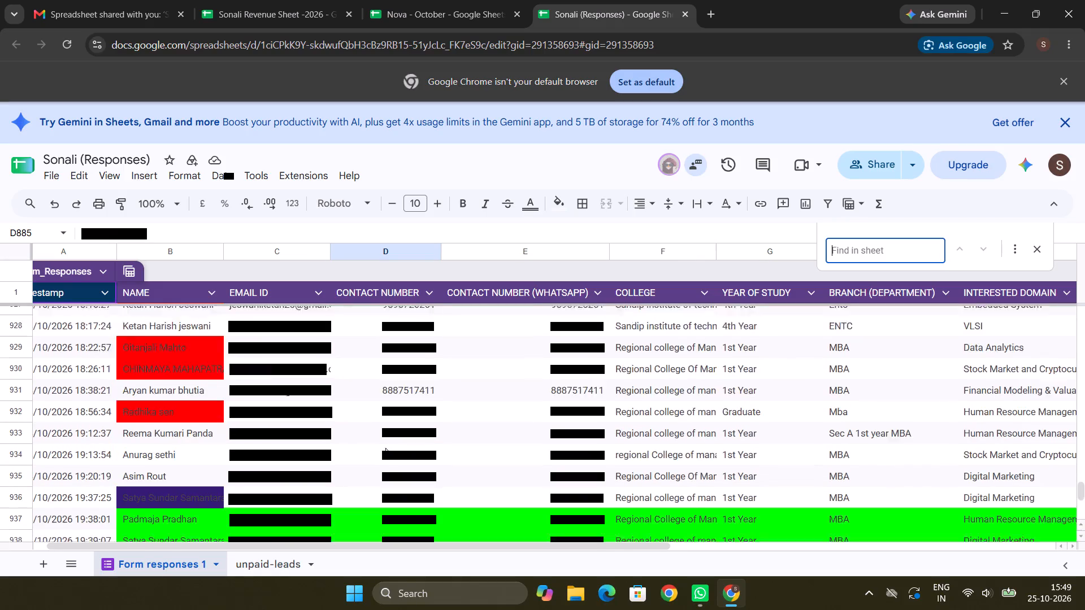
{"action": "scroll", "coordinate": [385, 448], "scroll_direction": "down", "scroll_amount": 5}
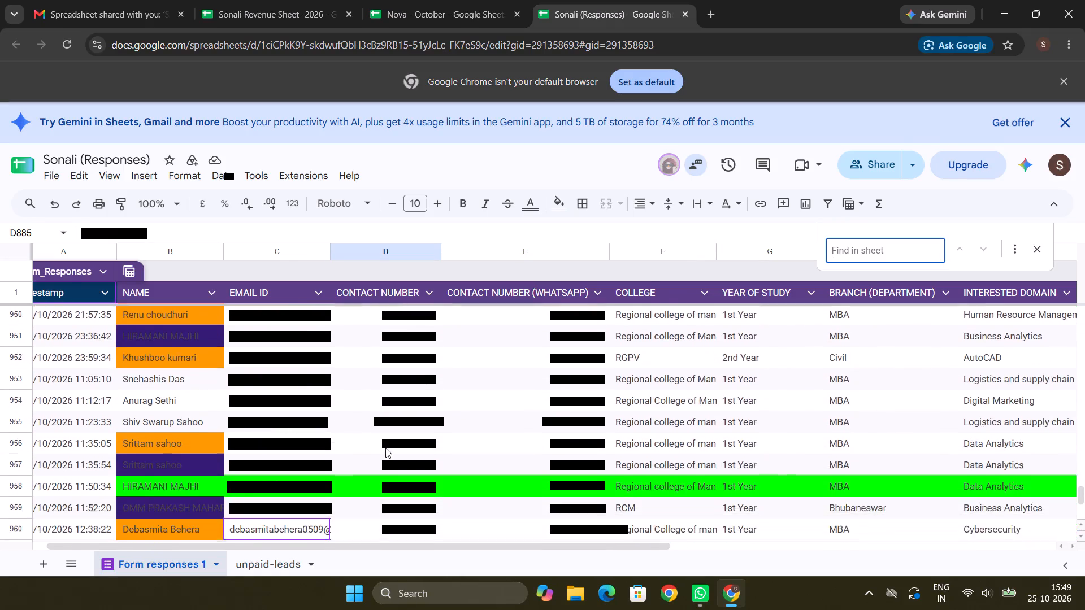
{"action": "scroll", "coordinate": [385, 448], "scroll_direction": "down", "scroll_amount": 3}
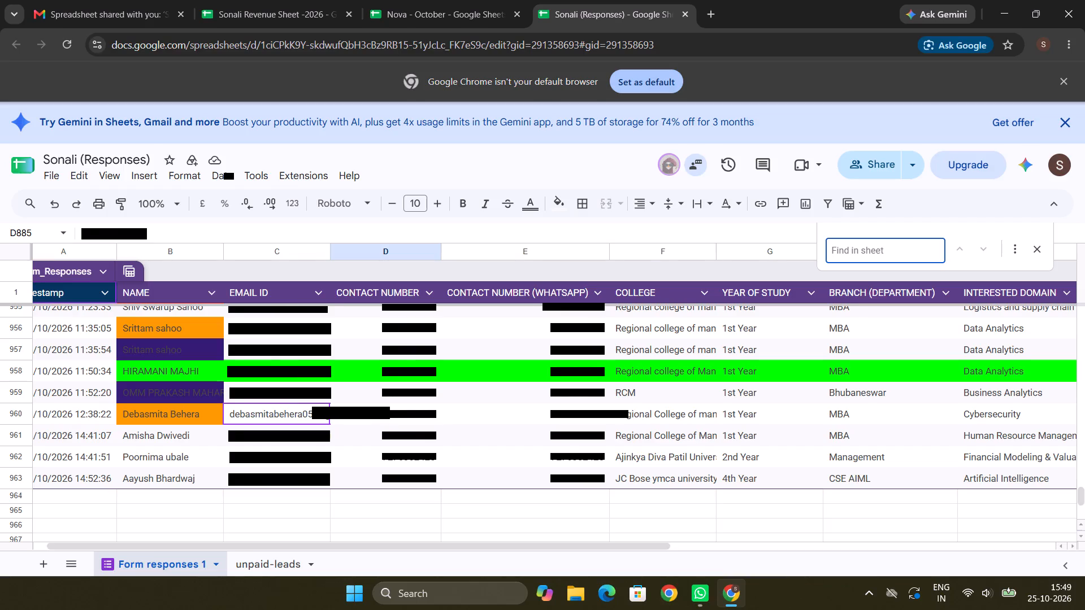
Set the Column 10 follow-up status of the lead in row 961 to CALL BACK.
{"action": "scroll", "coordinate": [366, 408], "scroll_direction": "left", "scroll_amount": 1}
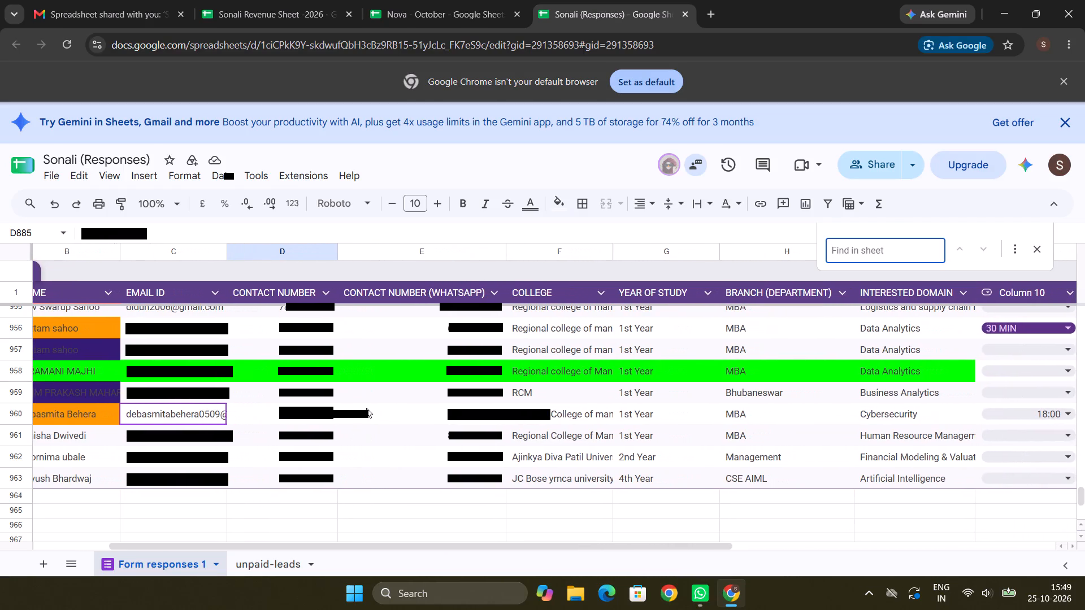
{"action": "scroll", "coordinate": [366, 408], "scroll_direction": "left", "scroll_amount": 1}
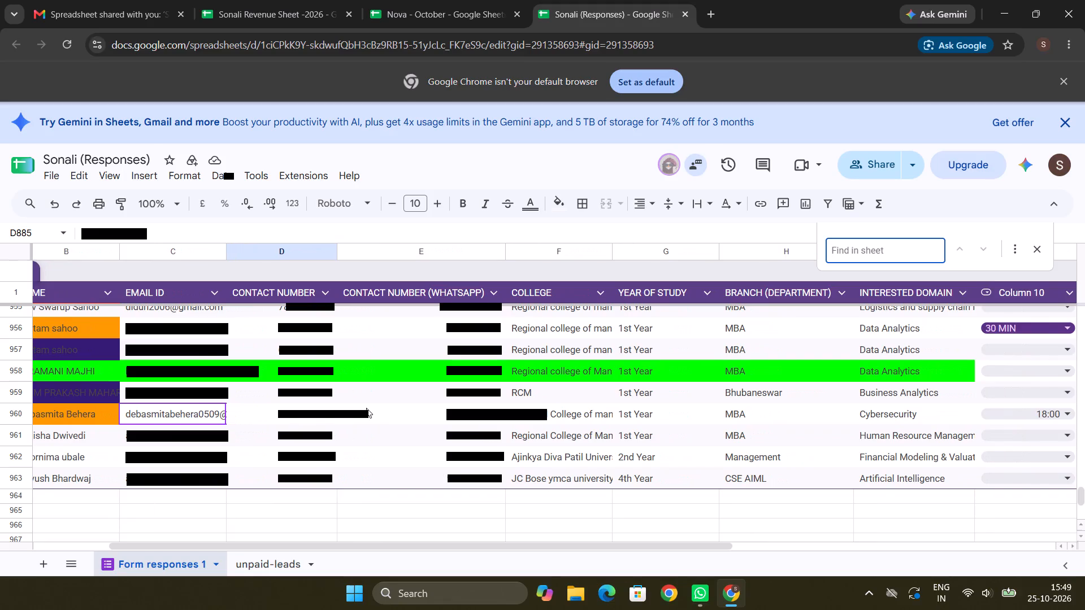
{"action": "scroll", "coordinate": [366, 408], "scroll_direction": "left", "scroll_amount": 4}
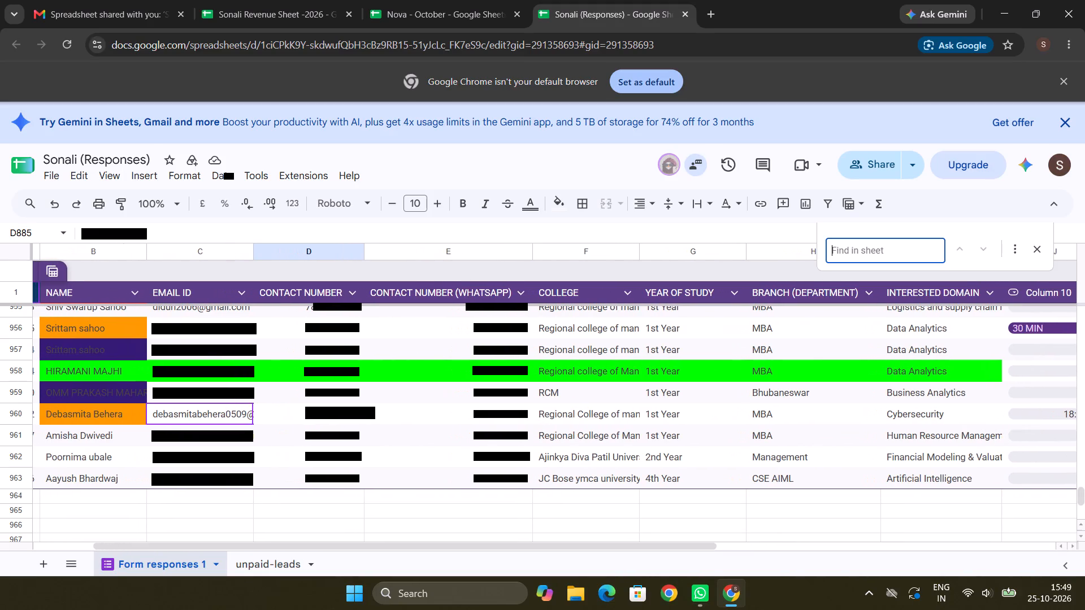
{"action": "scroll", "coordinate": [366, 408], "scroll_direction": "left", "scroll_amount": 2}
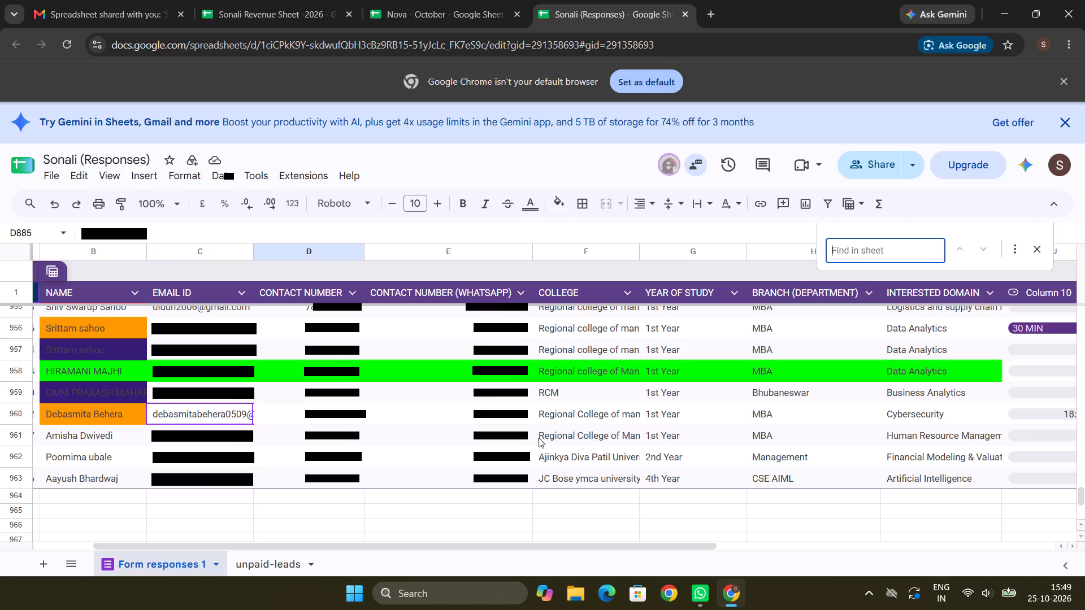
{"action": "scroll", "coordinate": [785, 425], "scroll_direction": "left", "scroll_amount": 2}
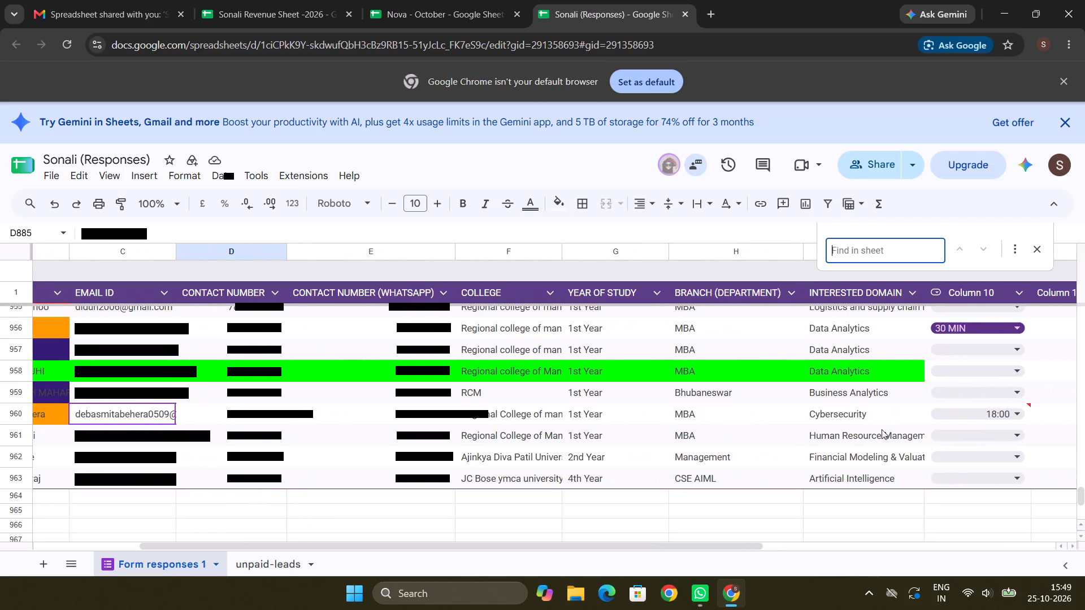
{"action": "left_click", "coordinate": [1016, 432]}
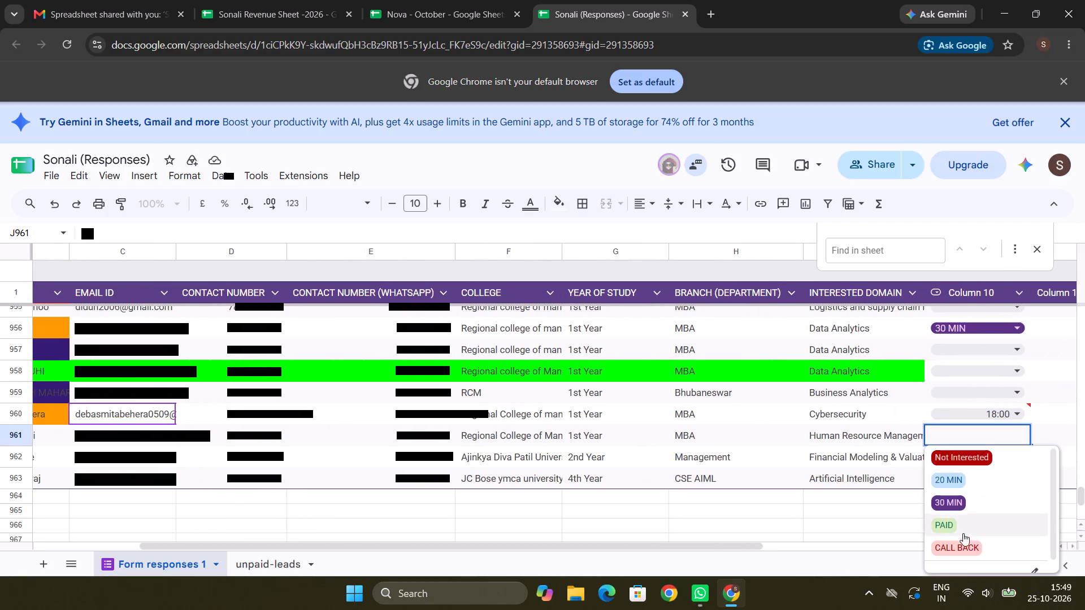
{"action": "left_click", "coordinate": [954, 551]}
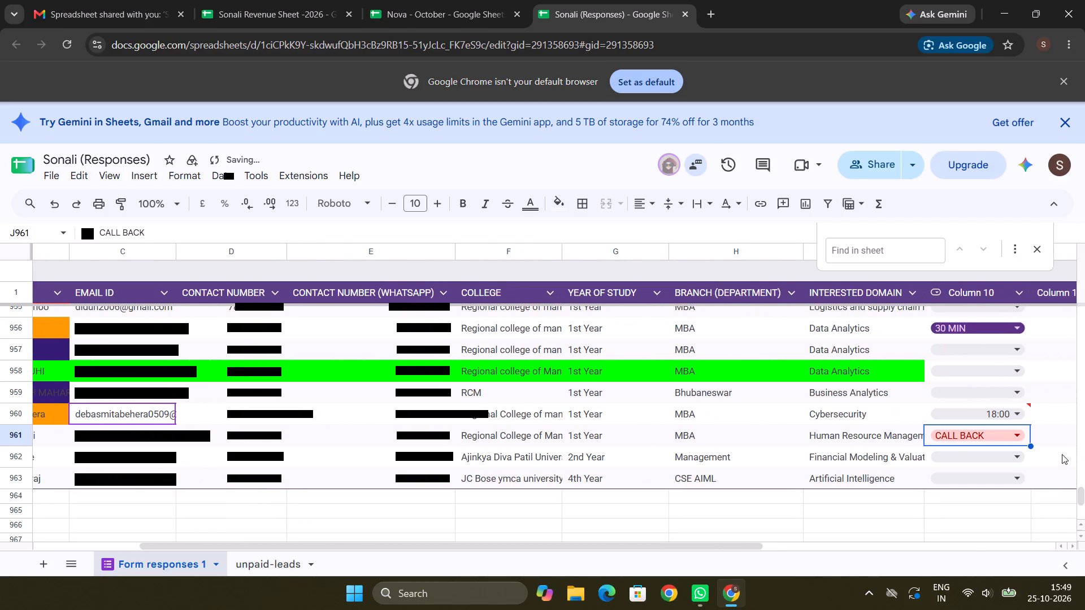
Enter the call-back time 6:30 in Column 1 for the lead in row 961.
{"action": "left_click", "coordinate": [1047, 432]}
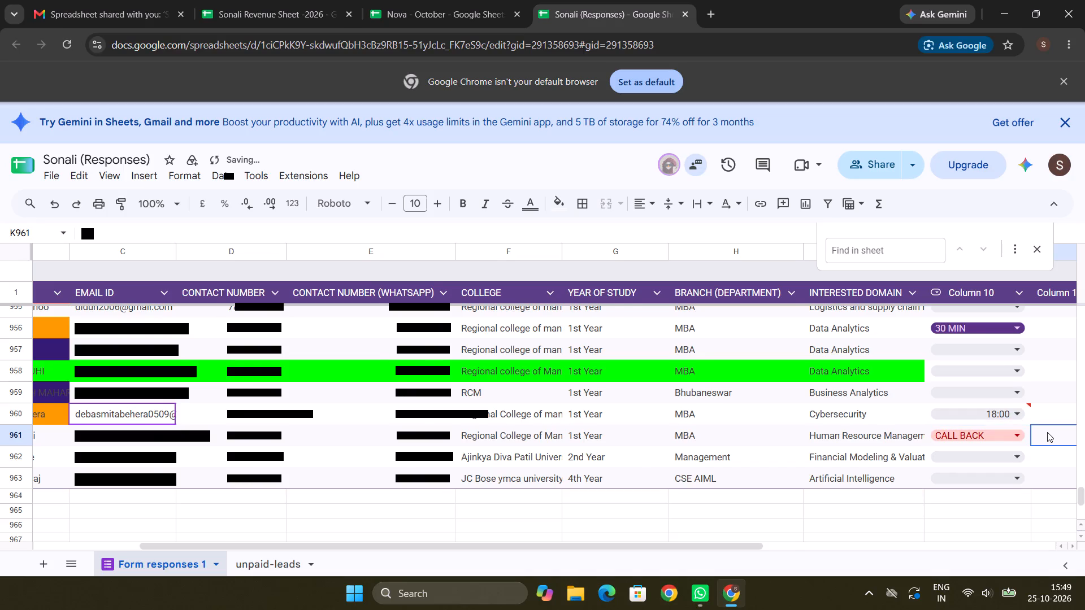
{"action": "key", "text": "6"}
{"action": "type", "text": ":30"}
{"action": "key", "text": "Return"}
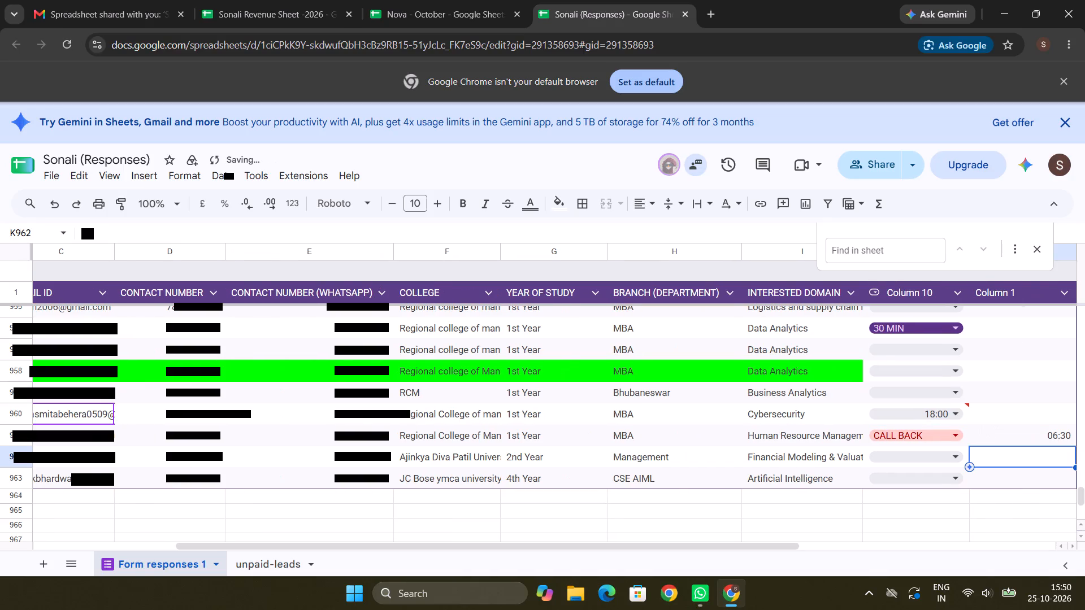
Look through the lead rows above row 961, checking their name colours and follow-up statuses.
{"action": "scroll", "coordinate": [1047, 432], "scroll_direction": "right", "scroll_amount": 2}
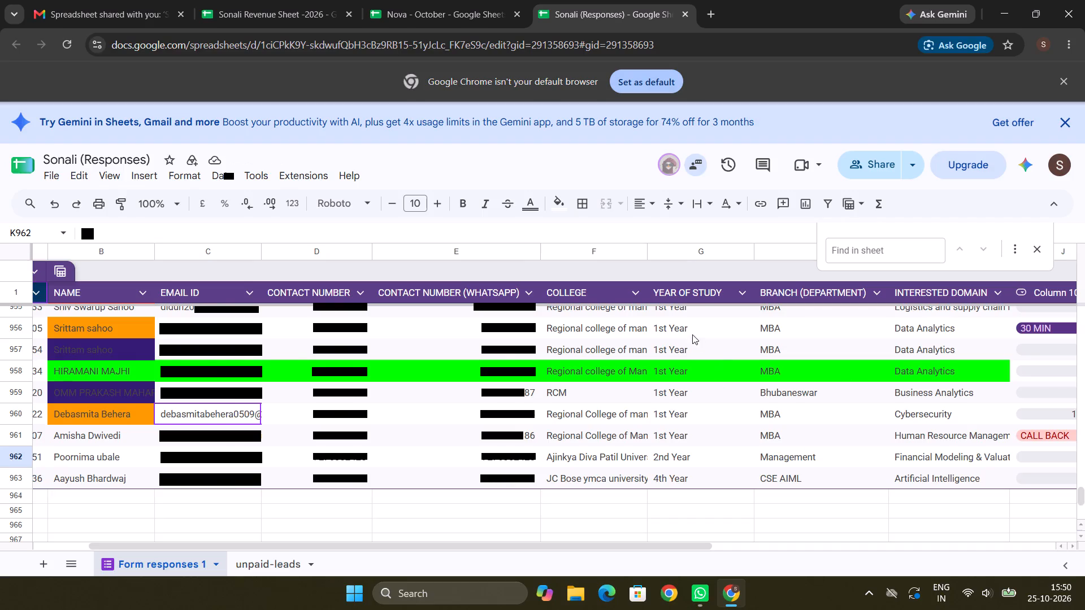
{"action": "scroll", "coordinate": [590, 389], "scroll_direction": "up", "scroll_amount": 3}
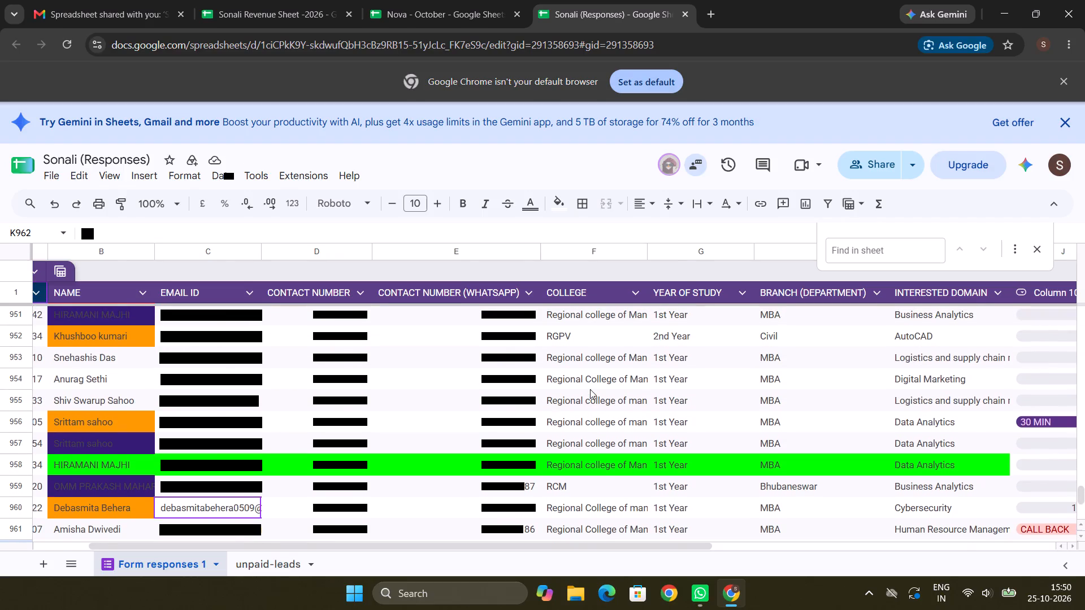
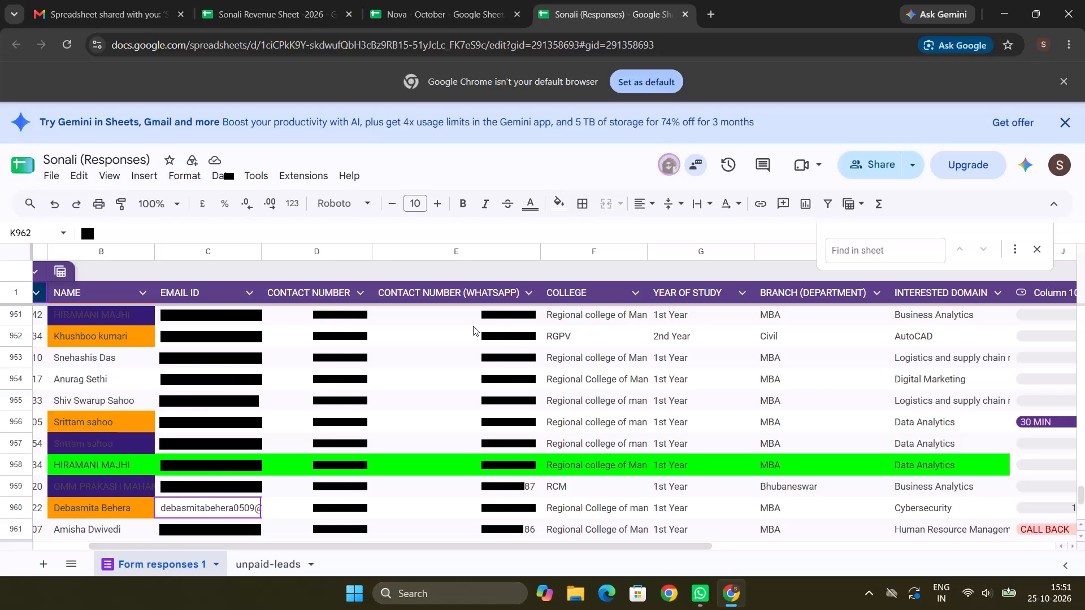
Fill the name cell of the lead in row 955 with yellow.
{"action": "left_click", "coordinate": [126, 400]}
{"action": "left_click", "coordinate": [555, 208]}
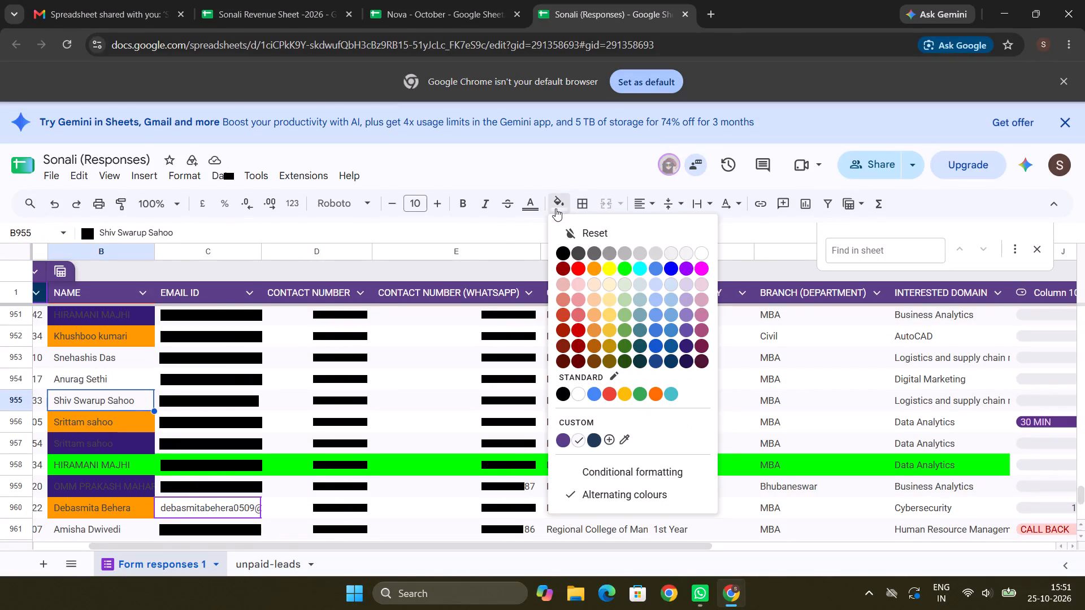
{"action": "left_click", "coordinate": [616, 264]}
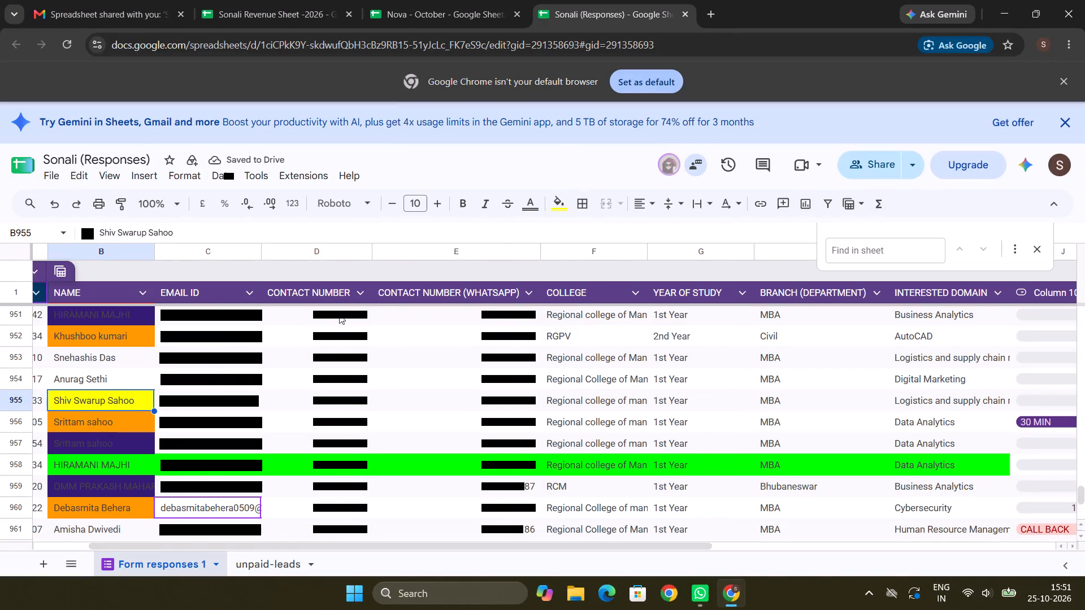
{"action": "scroll", "coordinate": [207, 380], "scroll_direction": "right", "scroll_amount": 1}
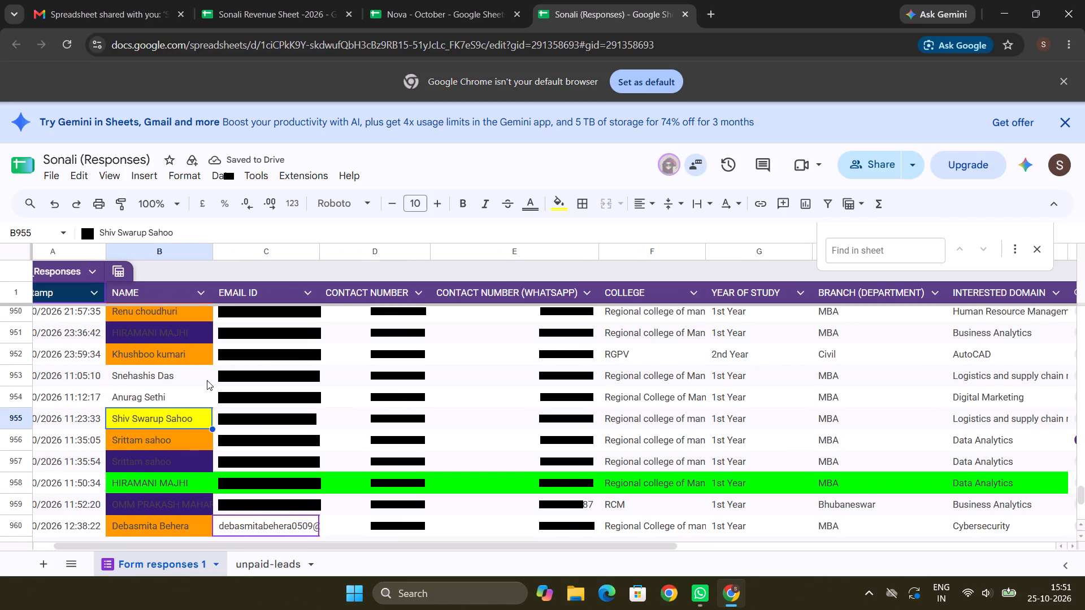
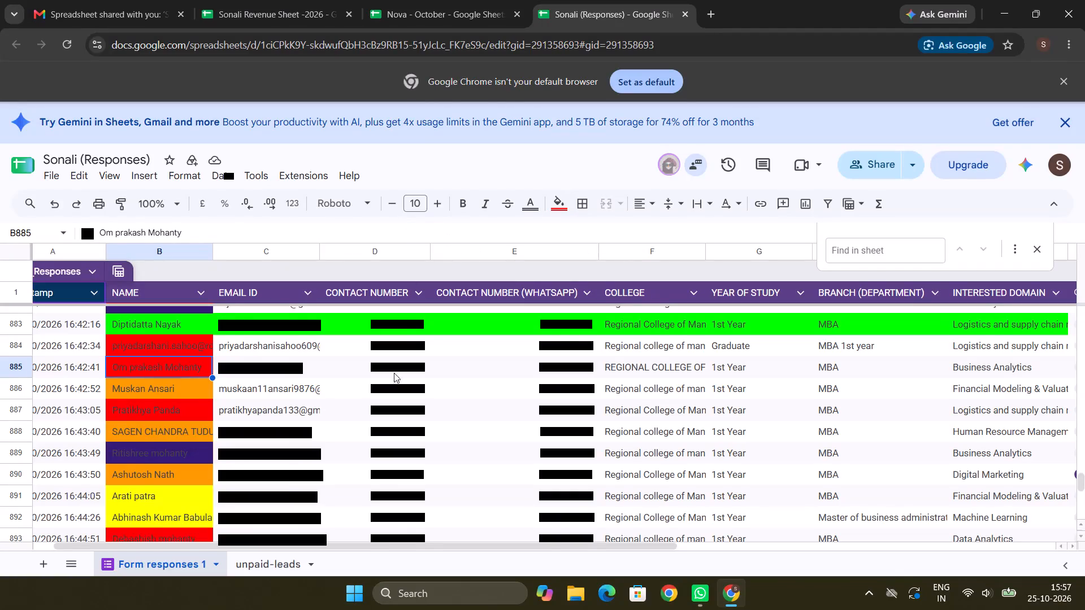
Look through the leads below row 885 down to the last entries of the Form responses 1 sheet.
{"action": "scroll", "coordinate": [427, 447], "scroll_direction": "down", "scroll_amount": 4}
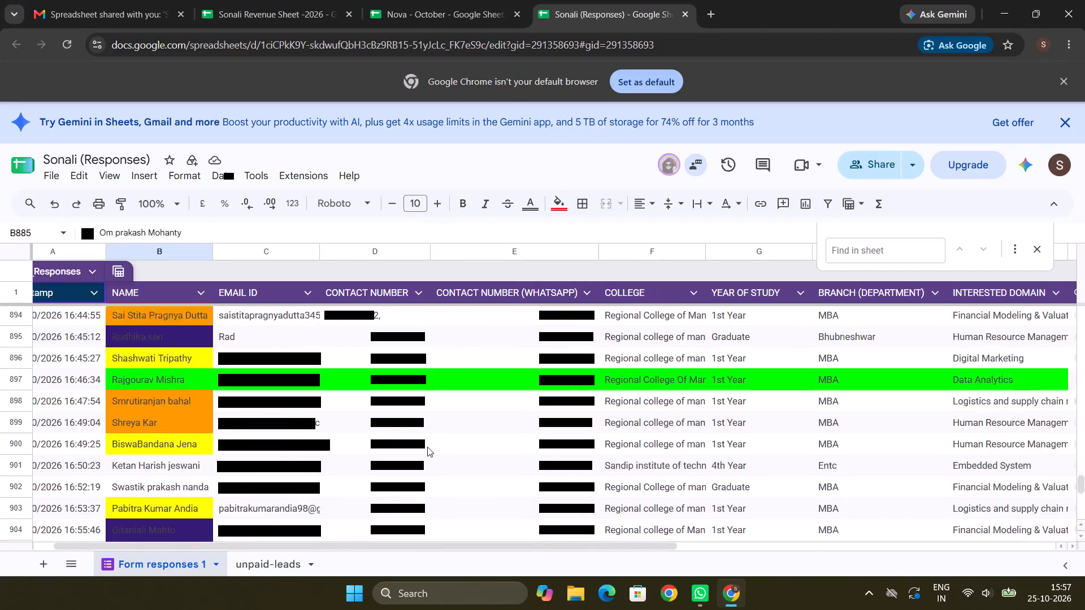
{"action": "scroll", "coordinate": [427, 447], "scroll_direction": "down", "scroll_amount": 8}
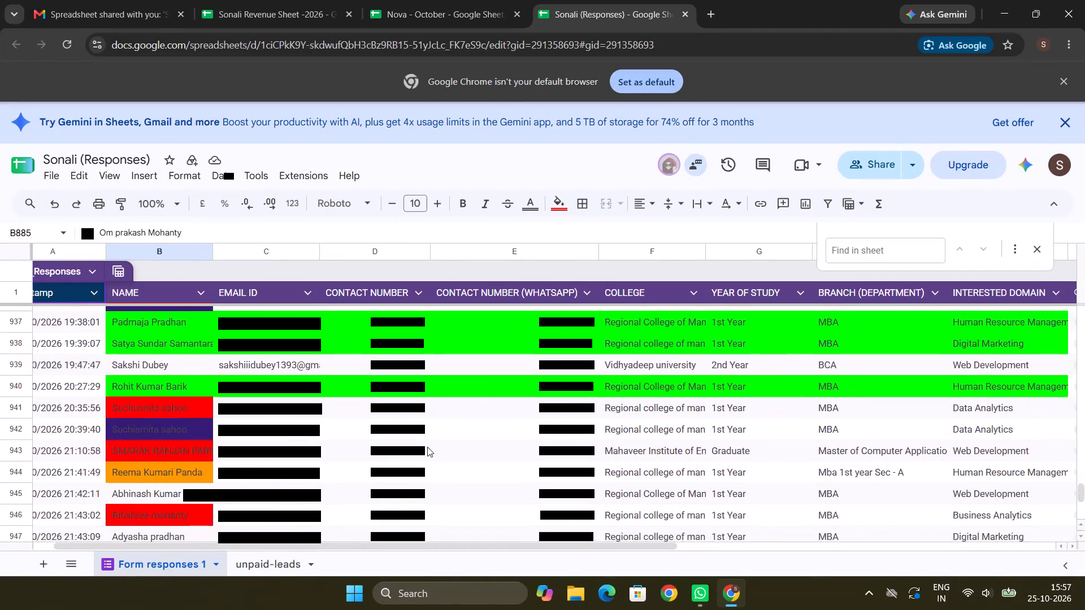
{"action": "scroll", "coordinate": [427, 447], "scroll_direction": "down", "scroll_amount": 3}
{"action": "scroll", "coordinate": [427, 447], "scroll_direction": "up", "scroll_amount": 4}
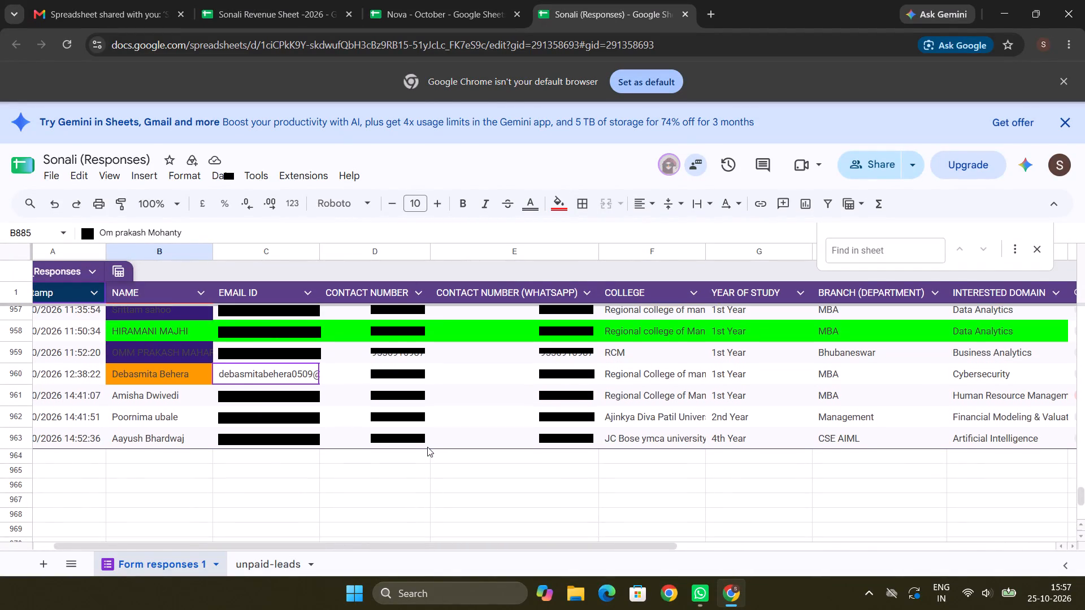
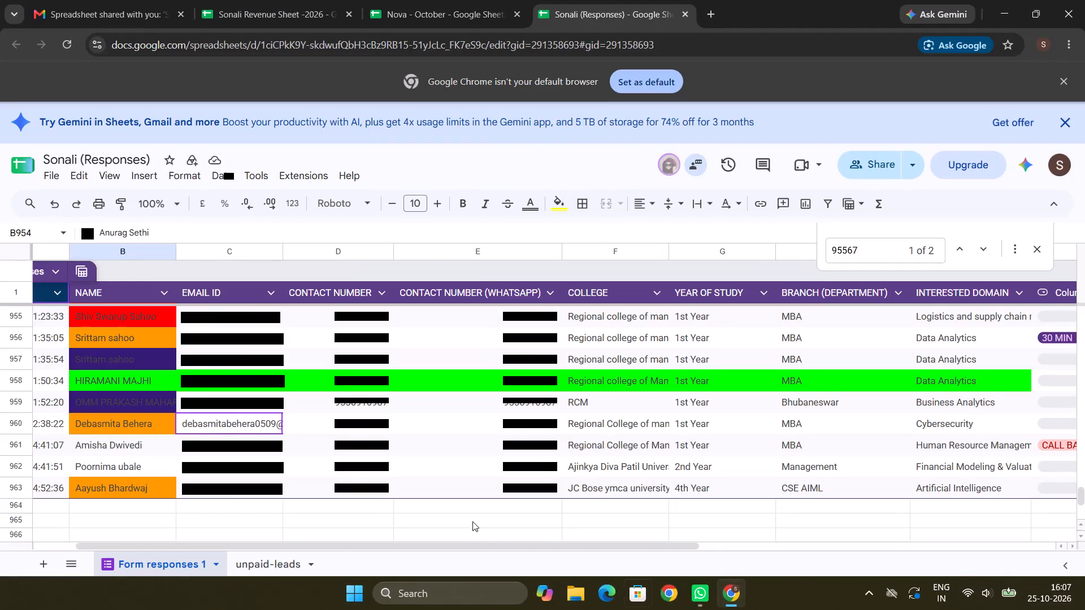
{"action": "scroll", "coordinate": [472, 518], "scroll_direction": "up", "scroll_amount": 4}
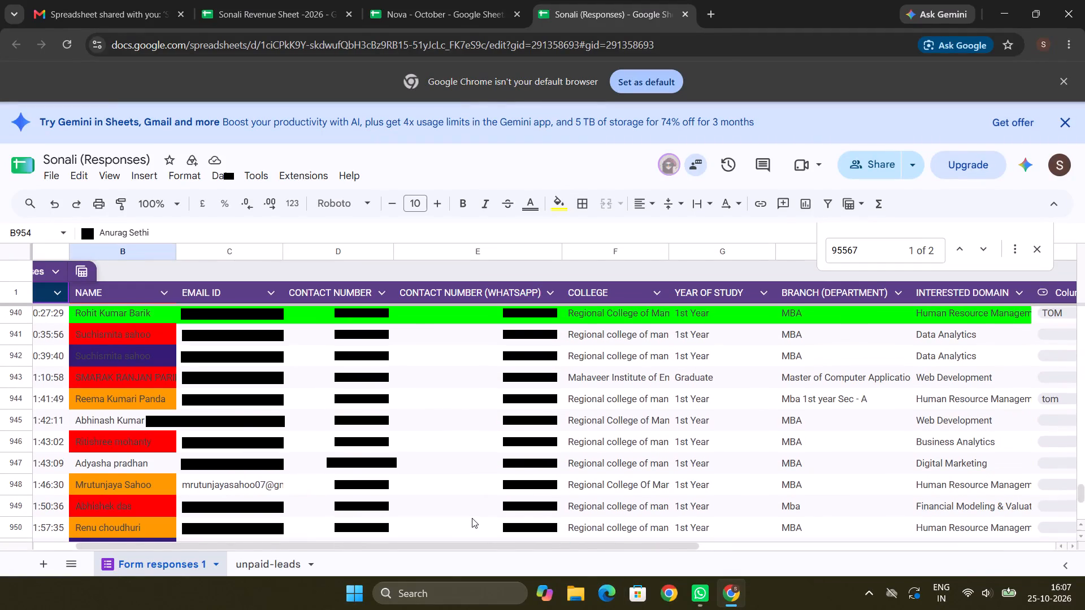
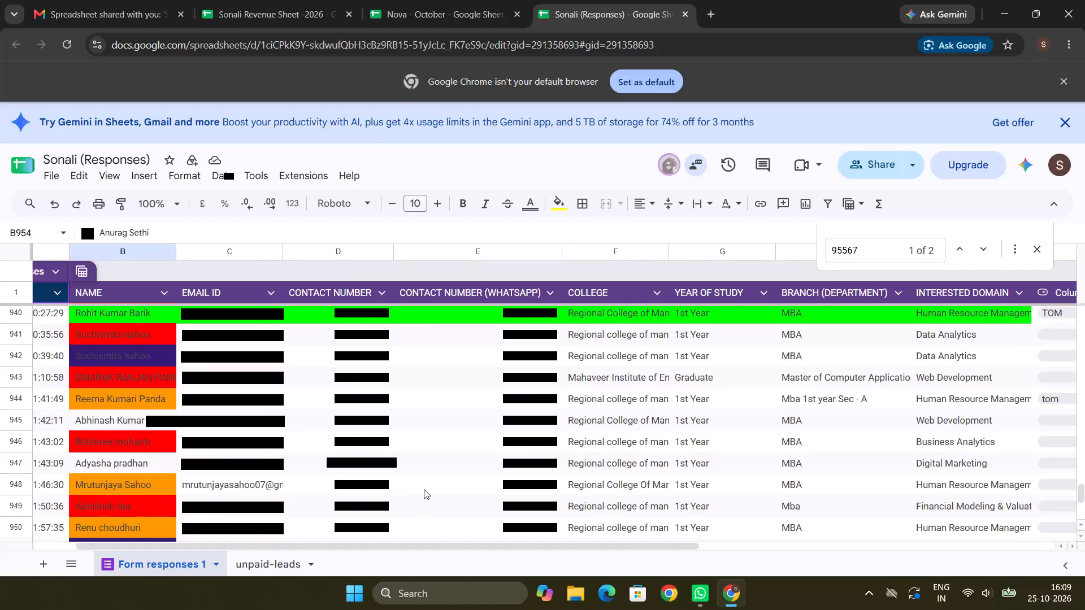
Fill the uncoloured name cell in row 953 with yellow.
{"action": "scroll", "coordinate": [424, 489], "scroll_direction": "down", "scroll_amount": 2}
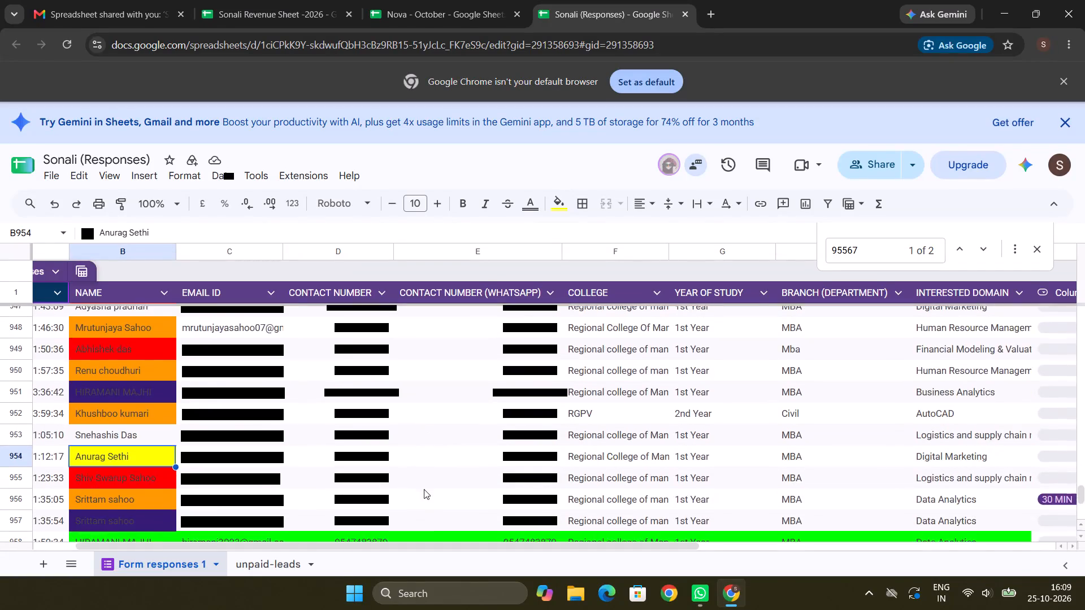
{"action": "scroll", "coordinate": [424, 489], "scroll_direction": "down", "scroll_amount": 2}
{"action": "scroll", "coordinate": [424, 489], "scroll_direction": "up", "scroll_amount": 1}
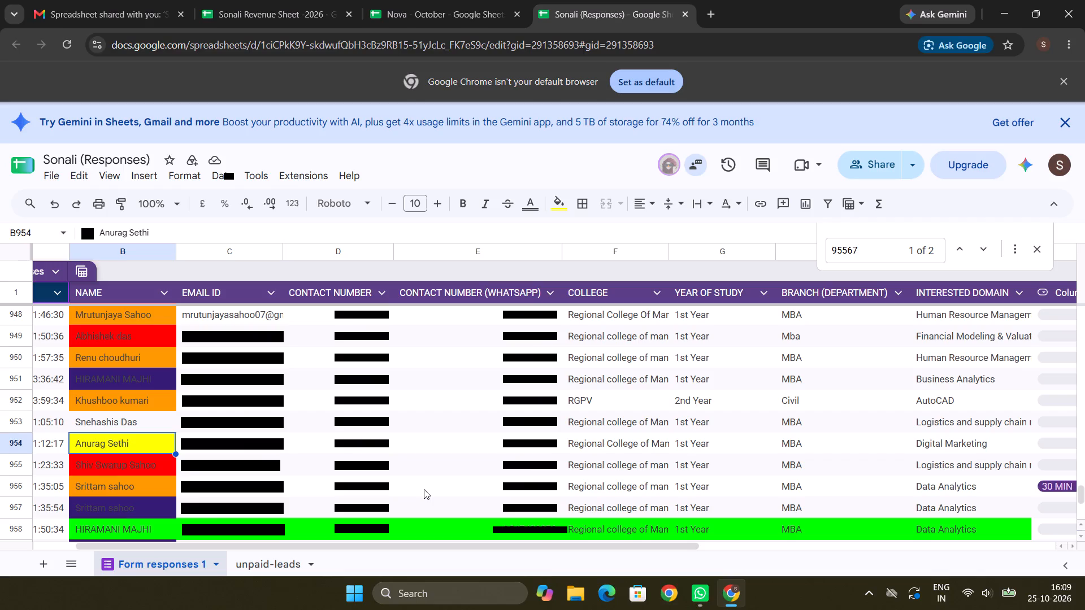
{"action": "left_click", "coordinate": [132, 418]}
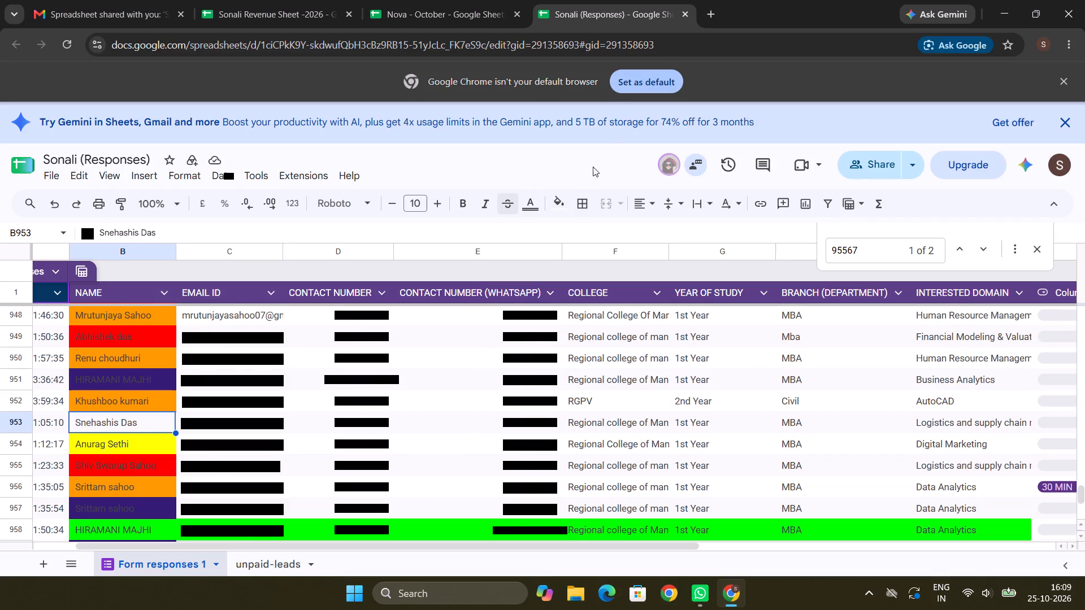
{"action": "left_click", "coordinate": [558, 195]}
{"action": "left_click", "coordinate": [609, 267]}
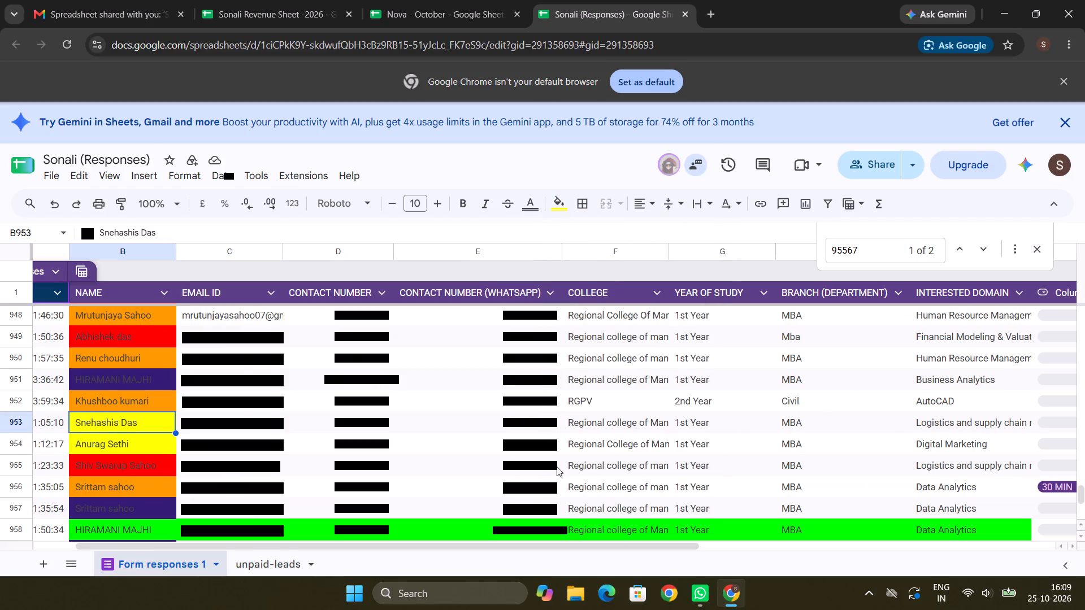
Clear the 30 MIN follow-up status from Column 10 of the lead in row 956.
{"action": "scroll", "coordinate": [804, 482], "scroll_direction": "left", "scroll_amount": 2}
{"action": "left_click", "coordinate": [947, 484]}
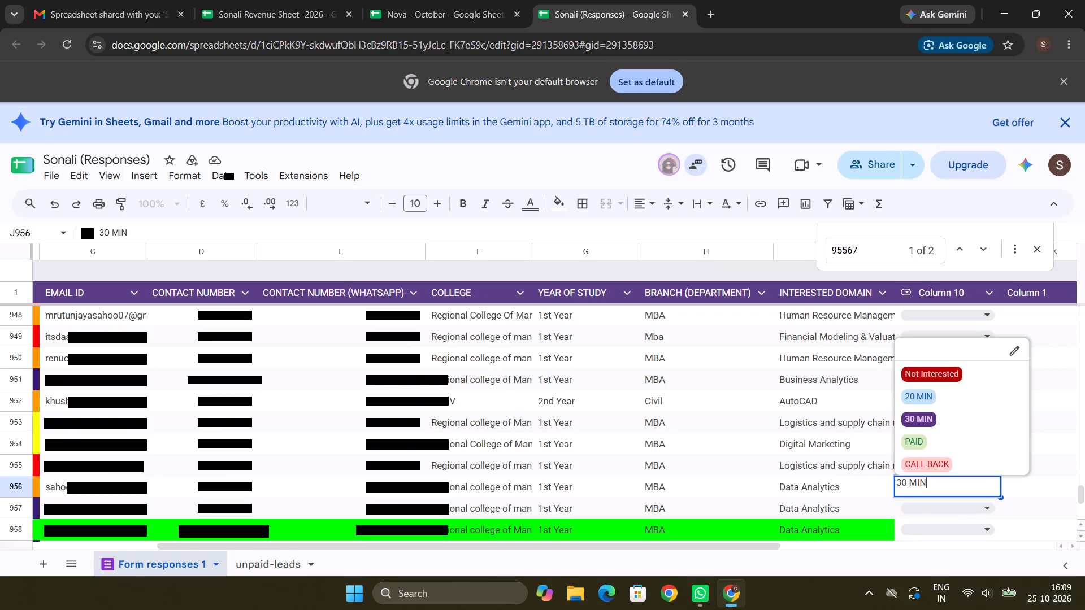
{"action": "key", "text": "BackSpace"}
{"action": "key", "text": "BackSpace"}
{"action": "key", "text": "BackSpace"}
{"action": "key", "text": "BackSpace"}
{"action": "key", "text": "BackSpace"}
{"action": "key", "text": "BackSpace"}
{"action": "key", "text": "BackSpace"}
{"action": "key", "text": "BackSpace"}
{"action": "key", "text": "BackSpace"}
{"action": "key", "text": "BackSpace"}
{"action": "scroll", "coordinate": [947, 484], "scroll_direction": "down", "scroll_amount": 3}
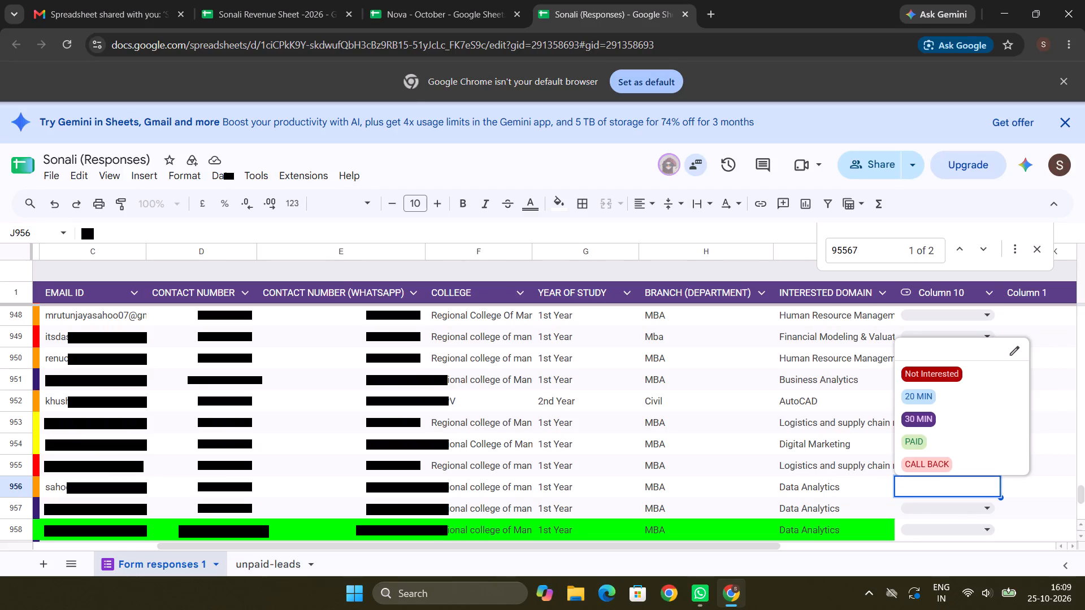
{"action": "left_click", "coordinate": [818, 457]}
Clear the "tom" follow-up entry from Column 10 of the lead in row 944.
{"action": "scroll", "coordinate": [818, 457], "scroll_direction": "down", "scroll_amount": 3}
{"action": "scroll", "coordinate": [818, 457], "scroll_direction": "up", "scroll_amount": 1}
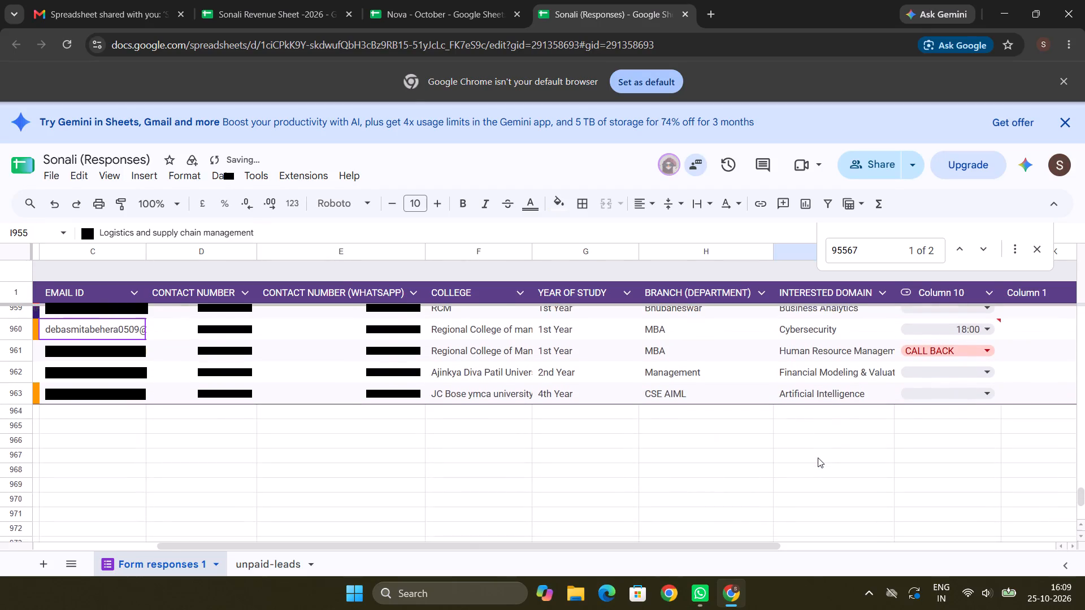
{"action": "scroll", "coordinate": [818, 457], "scroll_direction": "up", "scroll_amount": 4}
{"action": "scroll", "coordinate": [818, 457], "scroll_direction": "down", "scroll_amount": 1}
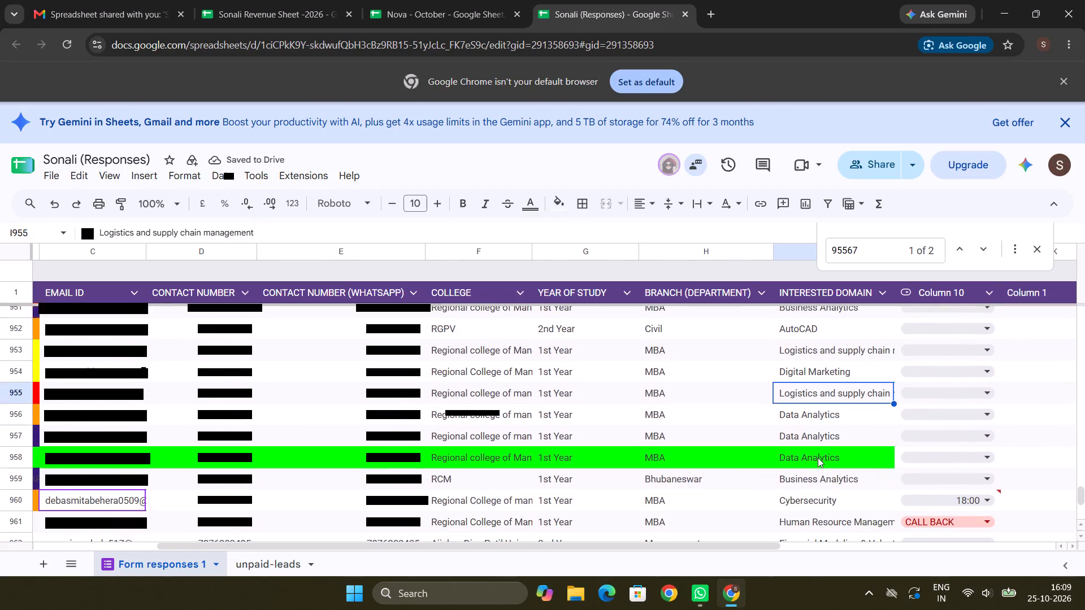
{"action": "scroll", "coordinate": [818, 457], "scroll_direction": "down", "scroll_amount": 1}
{"action": "scroll", "coordinate": [818, 457], "scroll_direction": "up", "scroll_amount": 2}
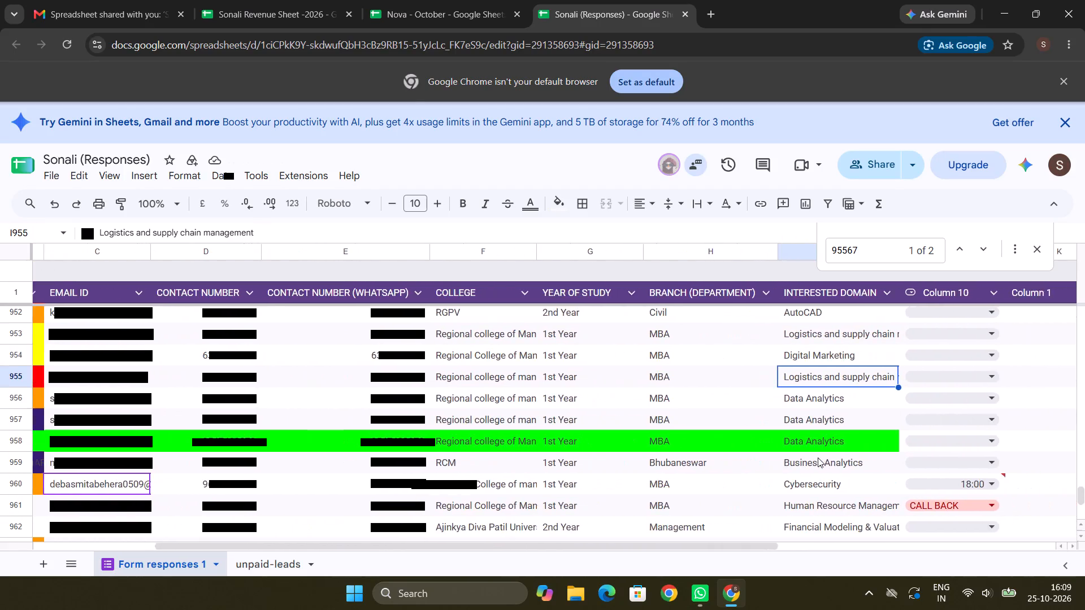
{"action": "scroll", "coordinate": [818, 457], "scroll_direction": "up", "scroll_amount": 2}
{"action": "scroll", "coordinate": [818, 457], "scroll_direction": "down", "scroll_amount": 1}
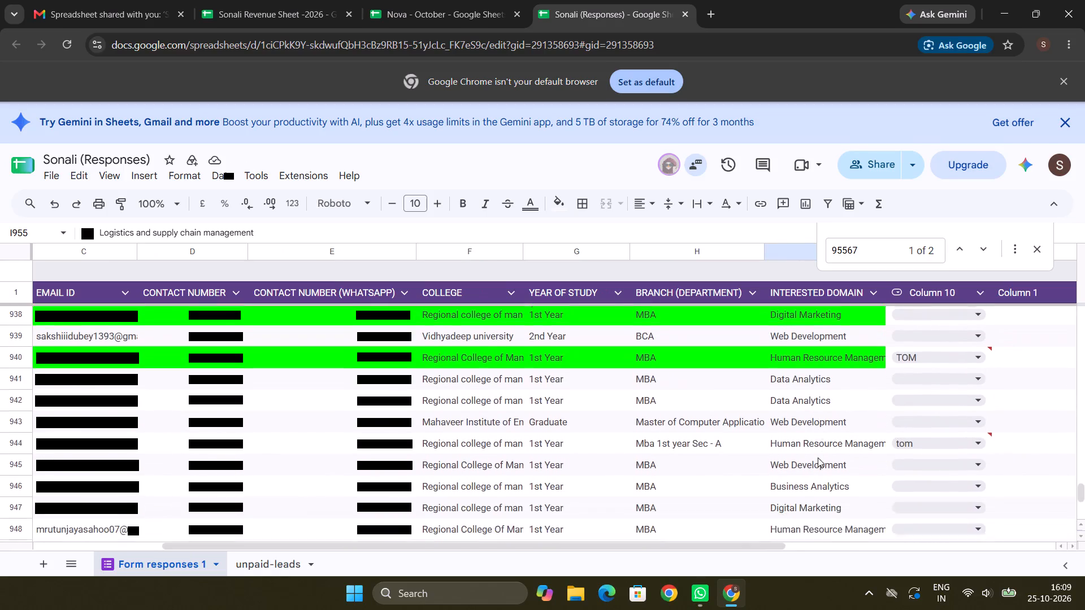
{"action": "scroll", "coordinate": [818, 457], "scroll_direction": "down", "scroll_amount": 1}
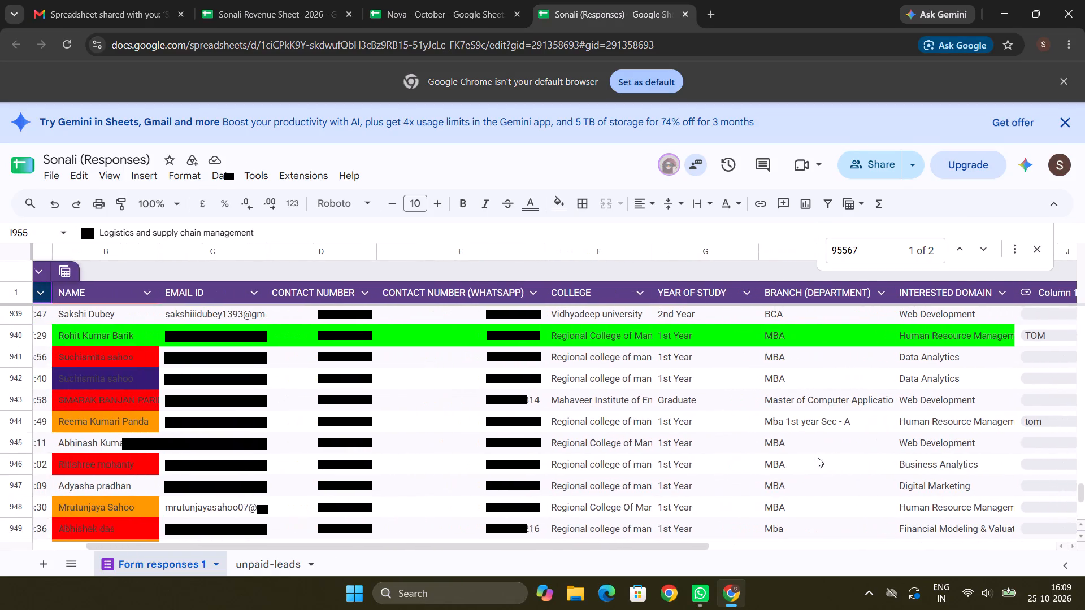
{"action": "left_click", "coordinate": [883, 423]}
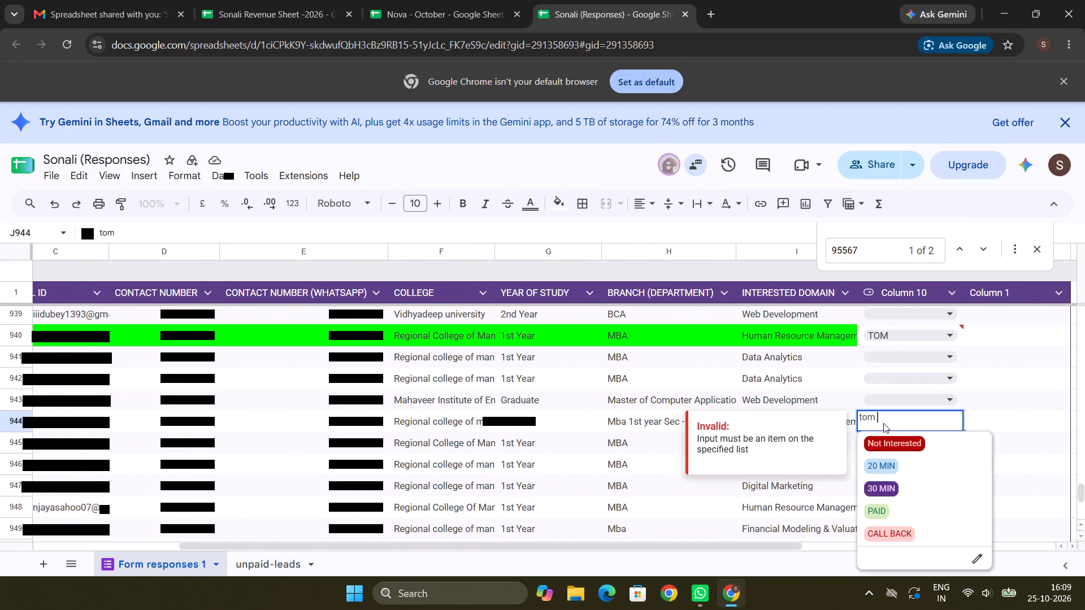
{"action": "key", "text": "BackSpace"}
{"action": "key", "text": "BackSpace"}
{"action": "key", "text": "BackSpace"}
{"action": "key", "text": "BackSpace"}
{"action": "key", "text": "BackSpace"}
{"action": "key", "text": "BackSpace"}
{"action": "key", "text": "BackSpace"}
{"action": "key", "text": "BackSpace"}
{"action": "key", "text": "BackSpace"}
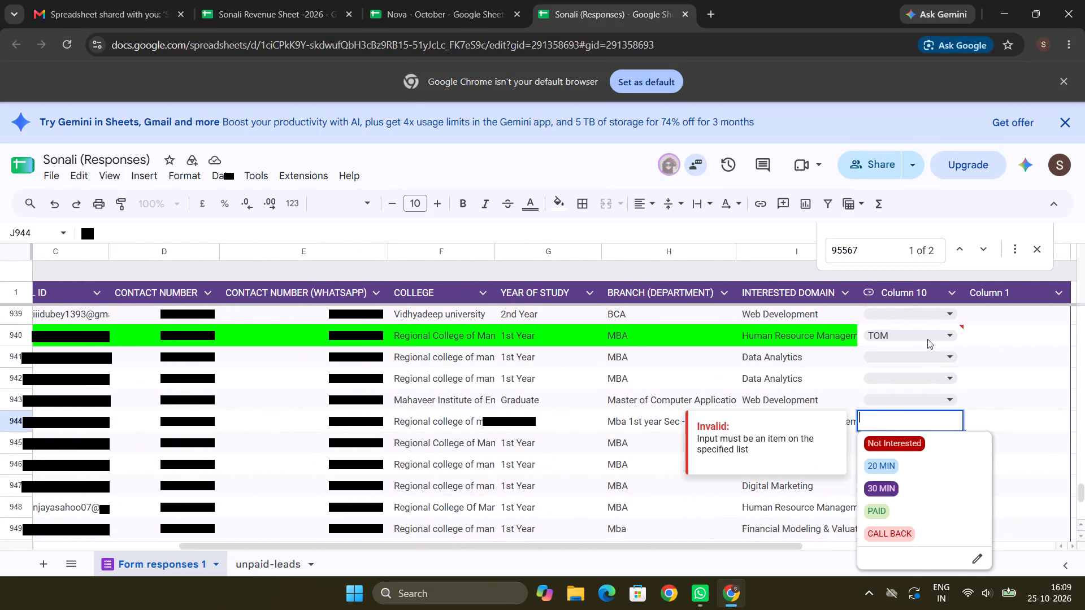
Clear the "TOM" follow-up entry from Column 10 of the green lead in row 940.
{"action": "left_click", "coordinate": [921, 331]}
{"action": "key", "text": "BackSpace"}
{"action": "key", "text": "BackSpace"}
{"action": "key", "text": "BackSpace"}
{"action": "key", "text": "BackSpace"}
{"action": "key", "text": "BackSpace"}
{"action": "key", "text": "BackSpace"}
{"action": "key", "text": "BackSpace"}
{"action": "key", "text": "BackSpace"}
{"action": "key", "text": "BackSpace"}
{"action": "key", "text": "BackSpace"}
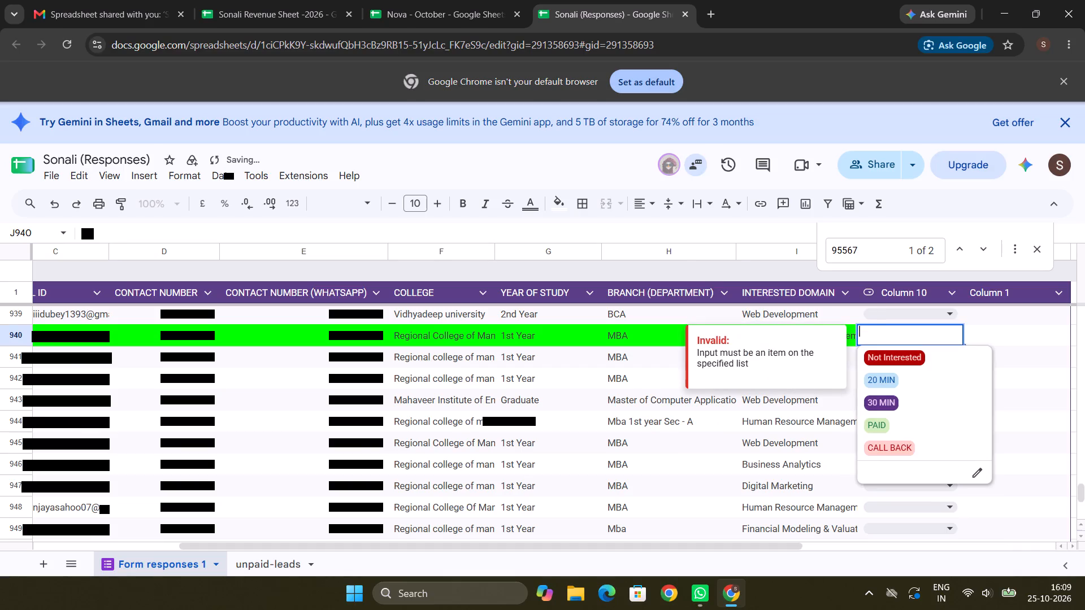
{"action": "left_click", "coordinate": [726, 409]}
Clear the 20 MIN follow-up status from Column 10 of the lead in row 930.
{"action": "scroll", "coordinate": [726, 409], "scroll_direction": "up", "scroll_amount": 2}
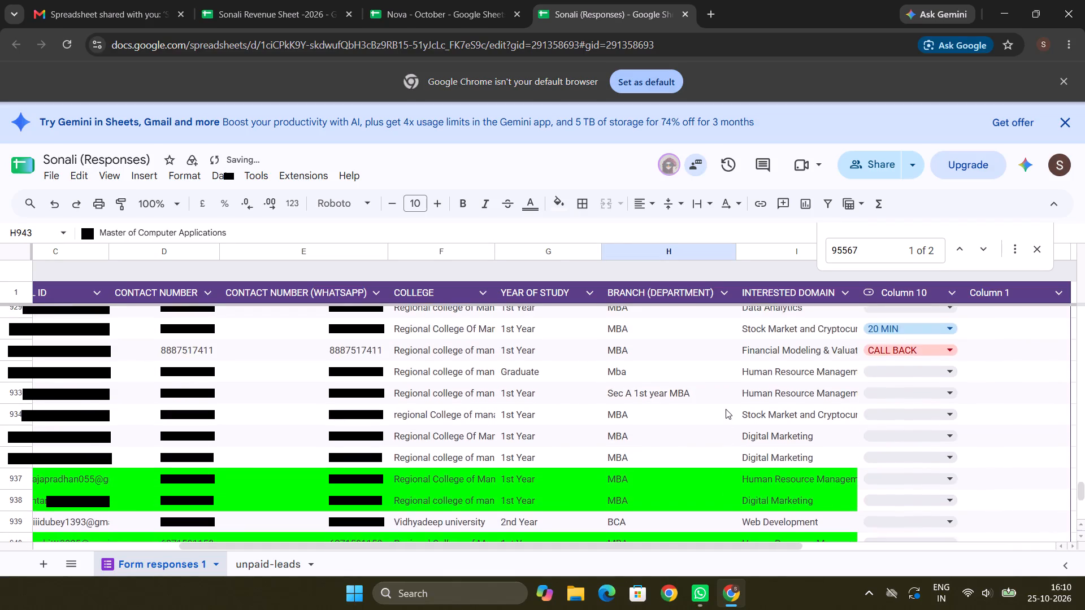
{"action": "scroll", "coordinate": [726, 409], "scroll_direction": "up", "scroll_amount": 1}
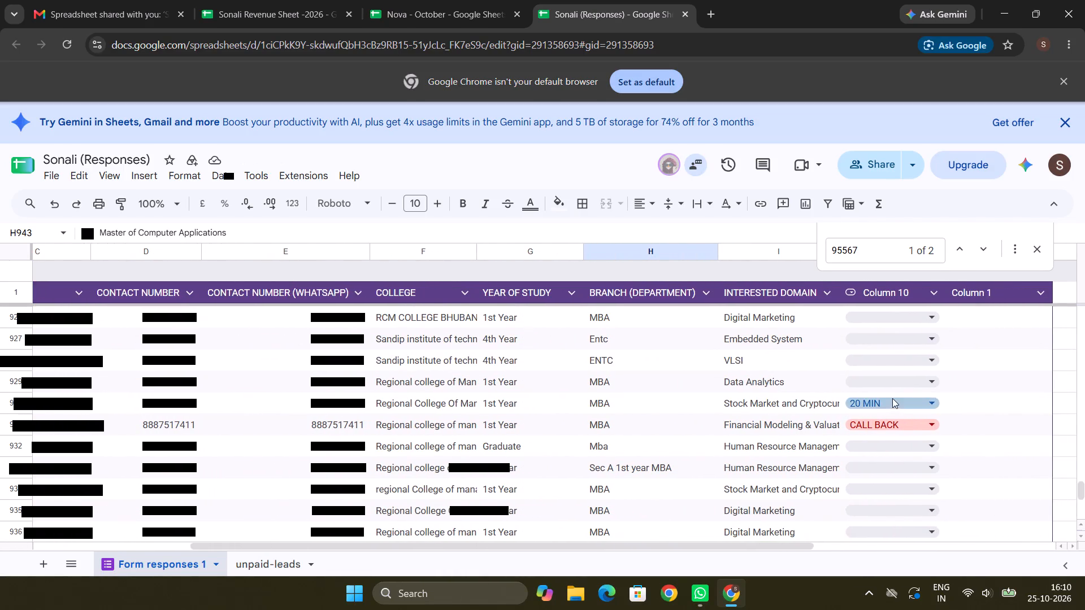
{"action": "left_click", "coordinate": [892, 397]}
{"action": "key", "text": "BackSpace"}
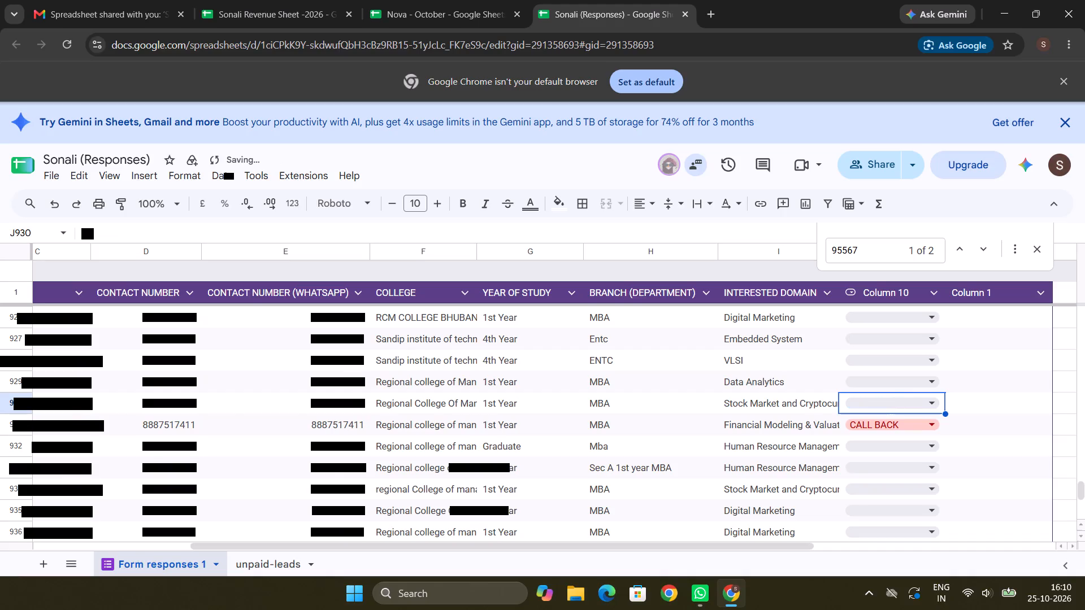
Examine the name-cell colour coding of the leads from row 926 down to the latest entries.
{"action": "scroll", "coordinate": [892, 397], "scroll_direction": "right", "scroll_amount": 3}
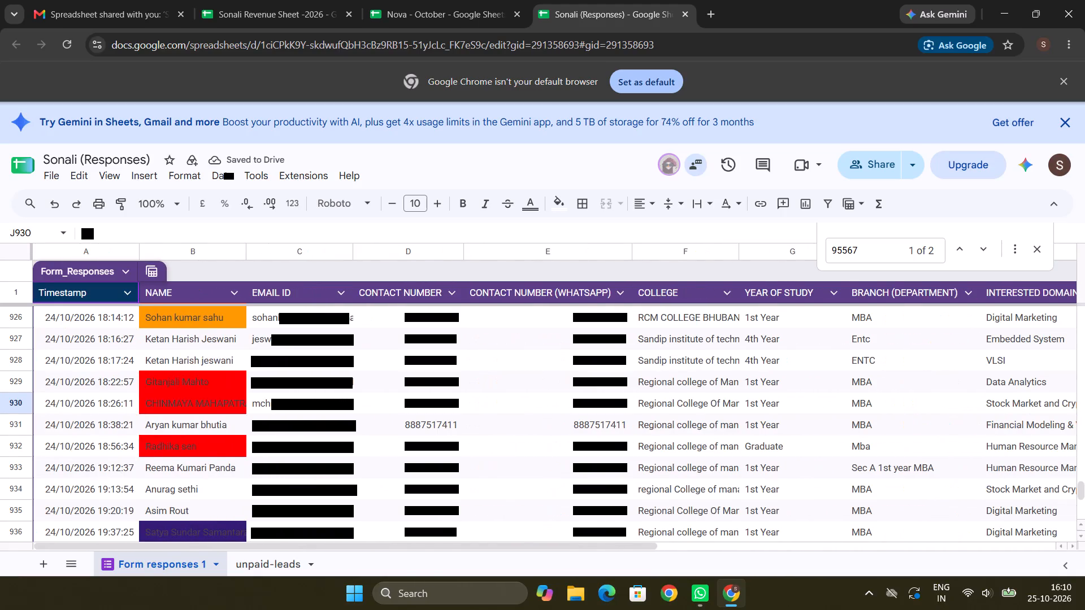
{"action": "scroll", "coordinate": [892, 397], "scroll_direction": "down", "scroll_amount": 5}
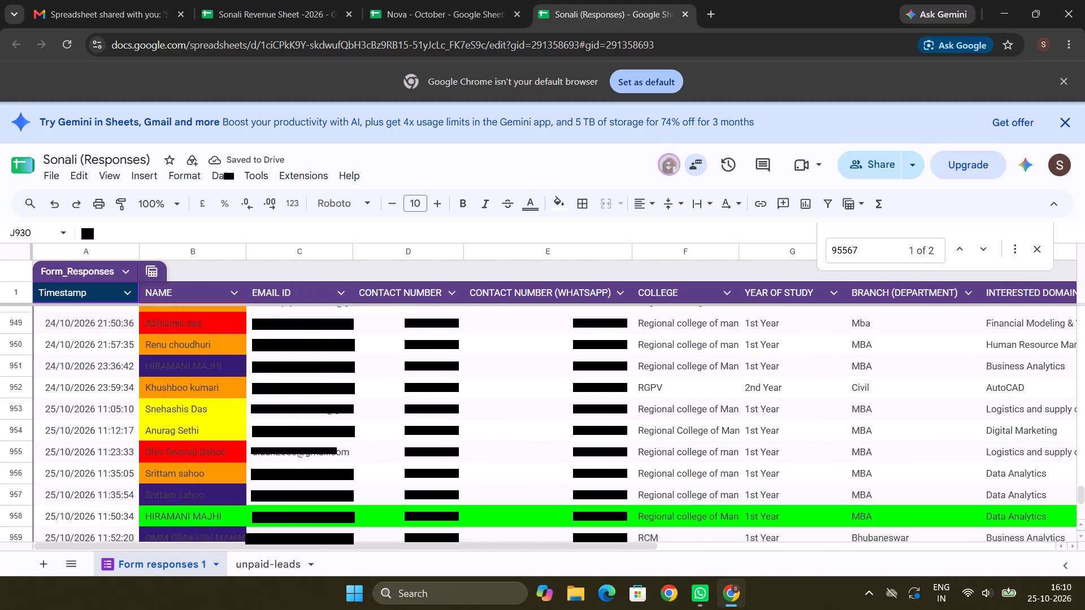
{"action": "scroll", "coordinate": [892, 397], "scroll_direction": "down", "scroll_amount": 1}
{"action": "scroll", "coordinate": [892, 397], "scroll_direction": "up", "scroll_amount": 2}
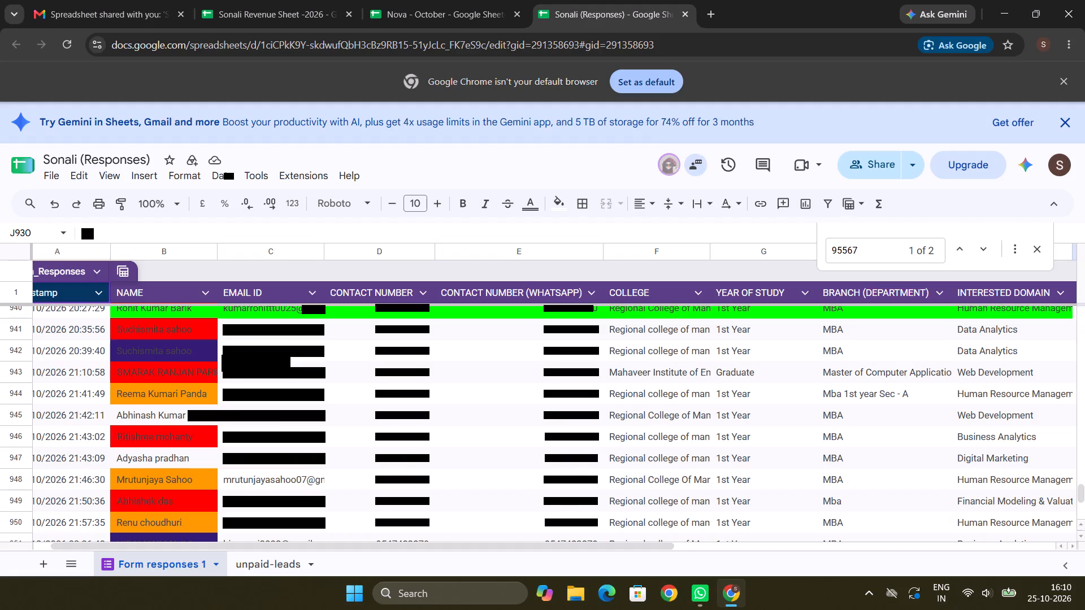
{"action": "left_click", "coordinate": [892, 397]}
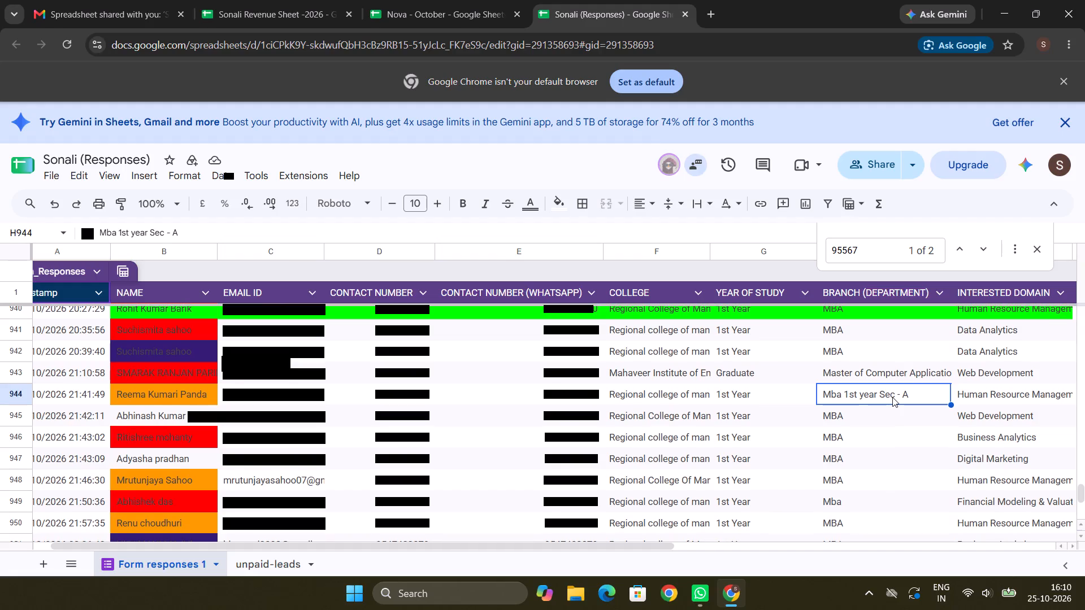
{"action": "left_click", "coordinate": [804, 420]}
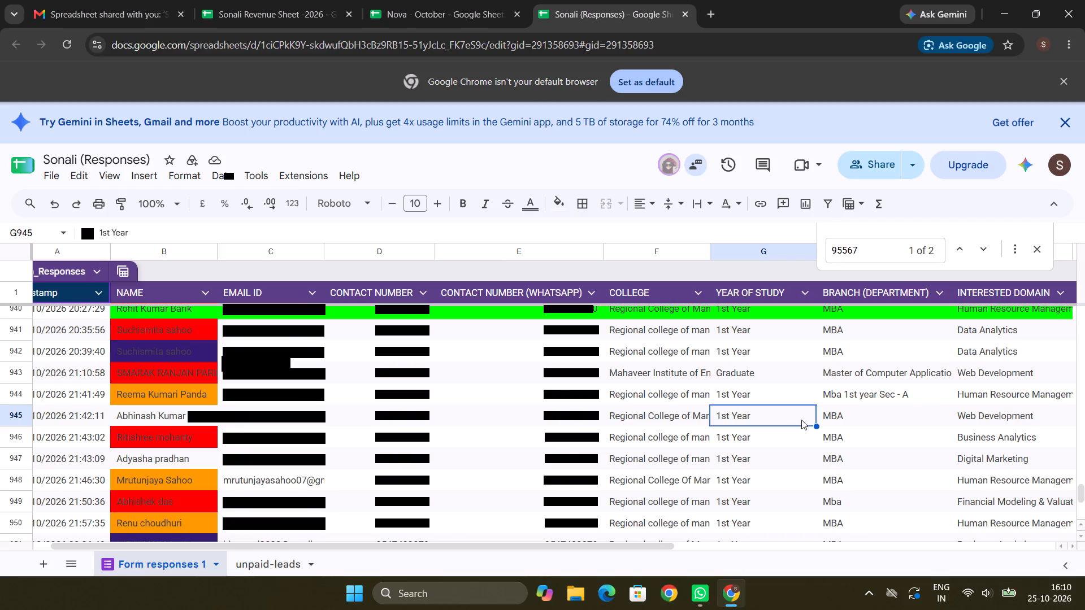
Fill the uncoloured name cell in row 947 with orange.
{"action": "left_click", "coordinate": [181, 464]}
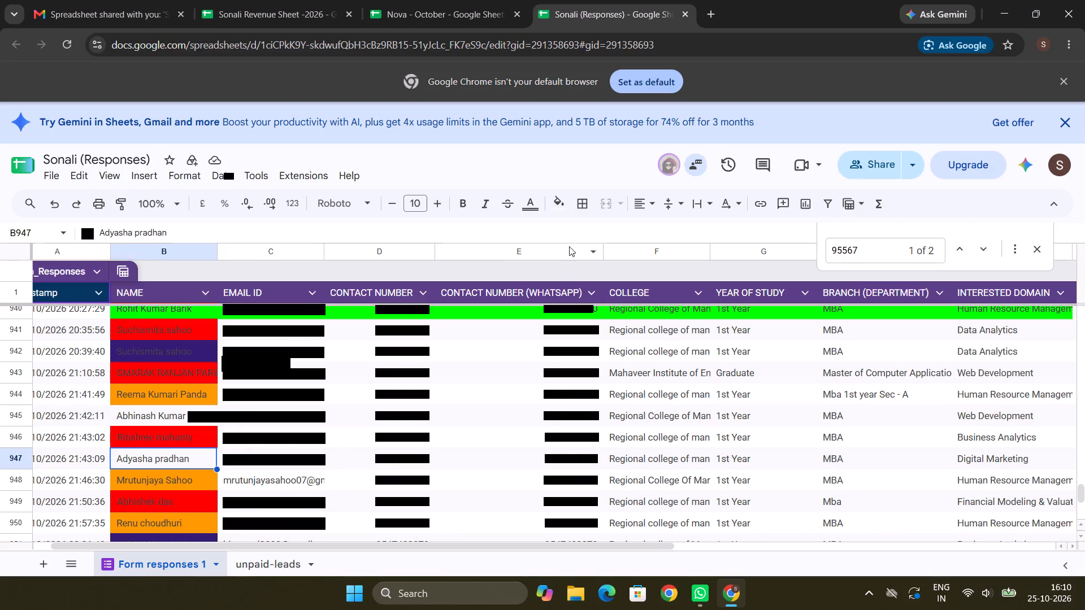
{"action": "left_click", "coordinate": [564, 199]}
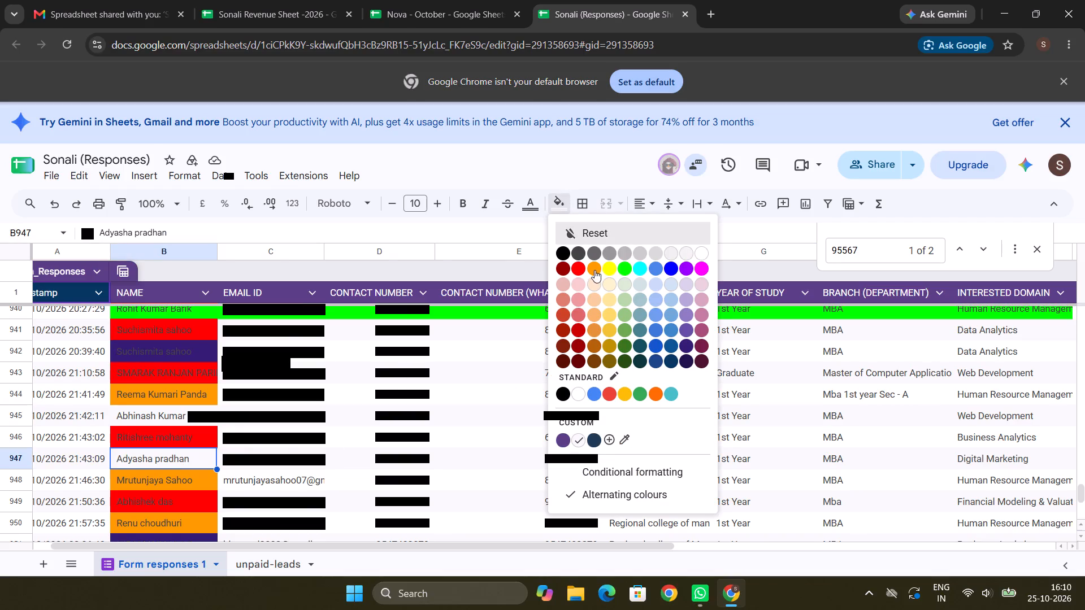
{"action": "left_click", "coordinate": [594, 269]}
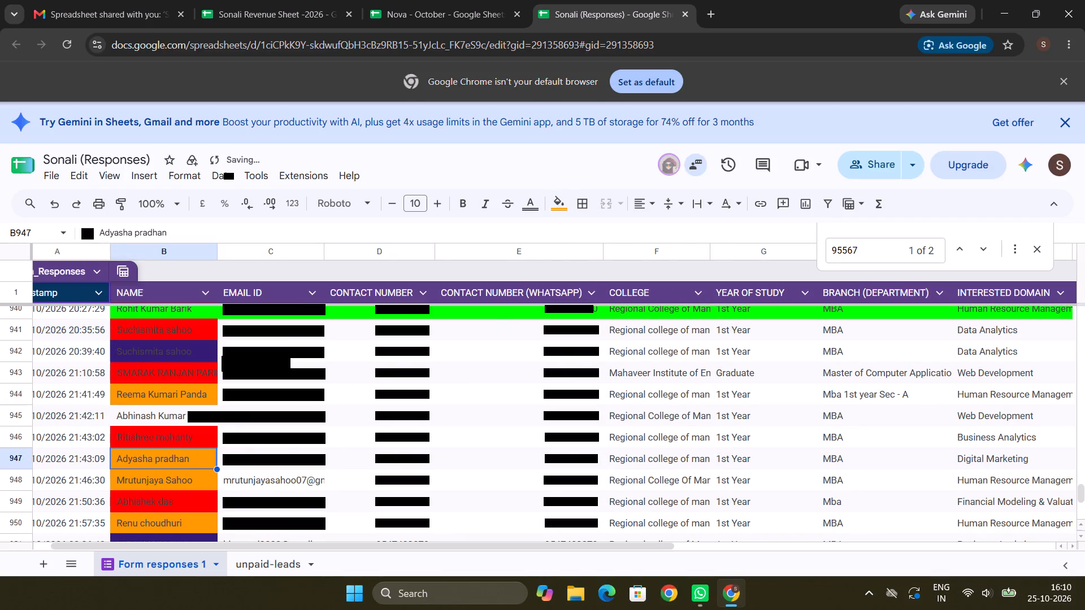
Change the fill of the name cell in row 947 to yellow.
{"action": "left_click", "coordinate": [167, 456]}
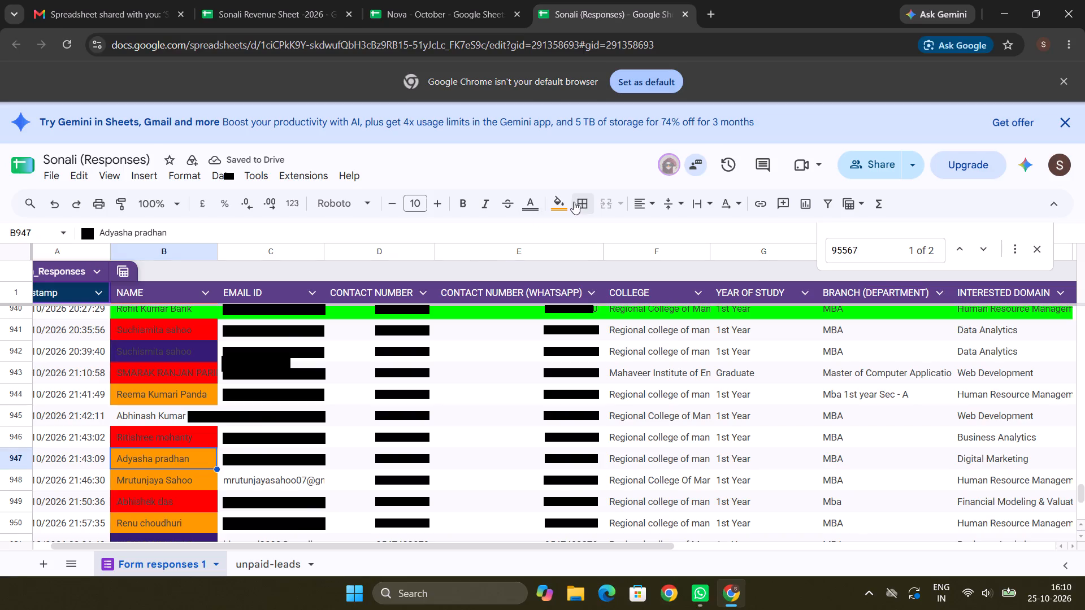
{"action": "left_click", "coordinate": [561, 204]}
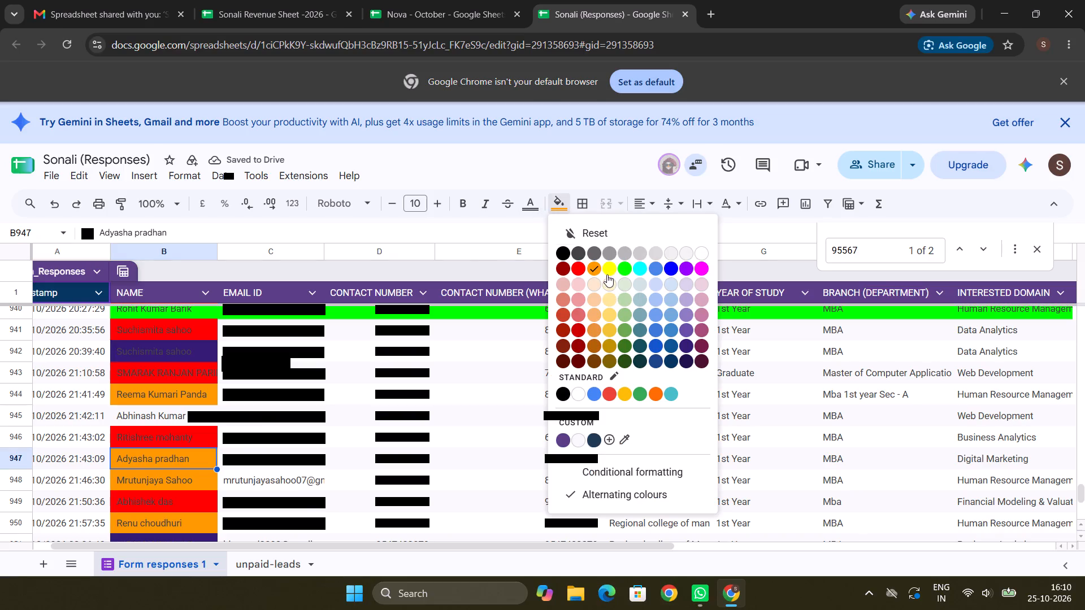
{"action": "left_click", "coordinate": [607, 272]}
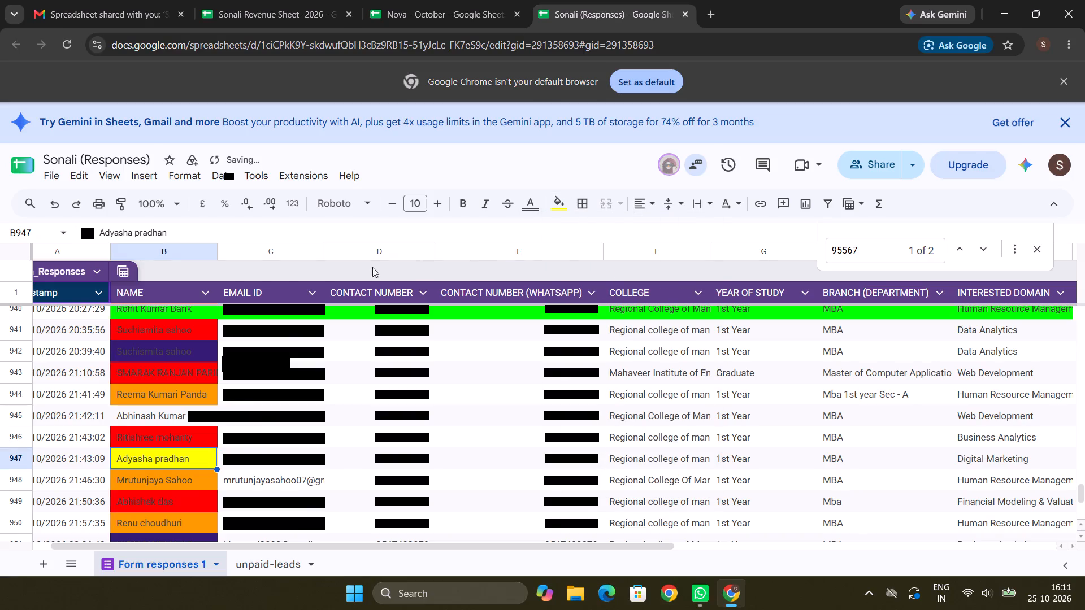
Fill the uncoloured name cell in row 962, near the end of the responses, with yellow.
{"action": "scroll", "coordinate": [229, 391], "scroll_direction": "up", "scroll_amount": 1}
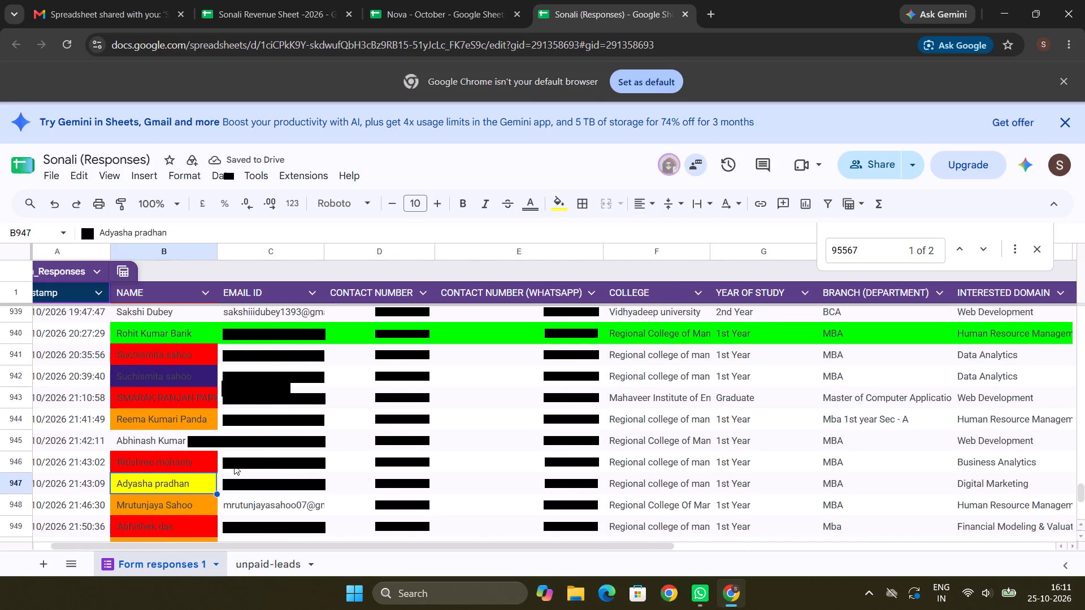
{"action": "left_click", "coordinate": [176, 437]}
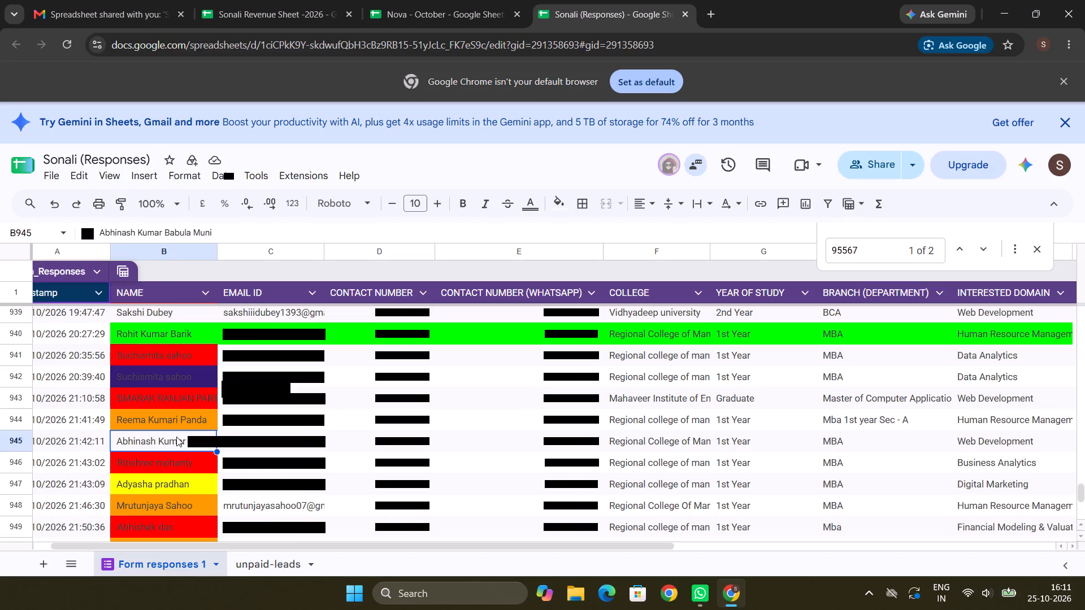
{"action": "scroll", "coordinate": [176, 428], "scroll_direction": "down", "scroll_amount": 1}
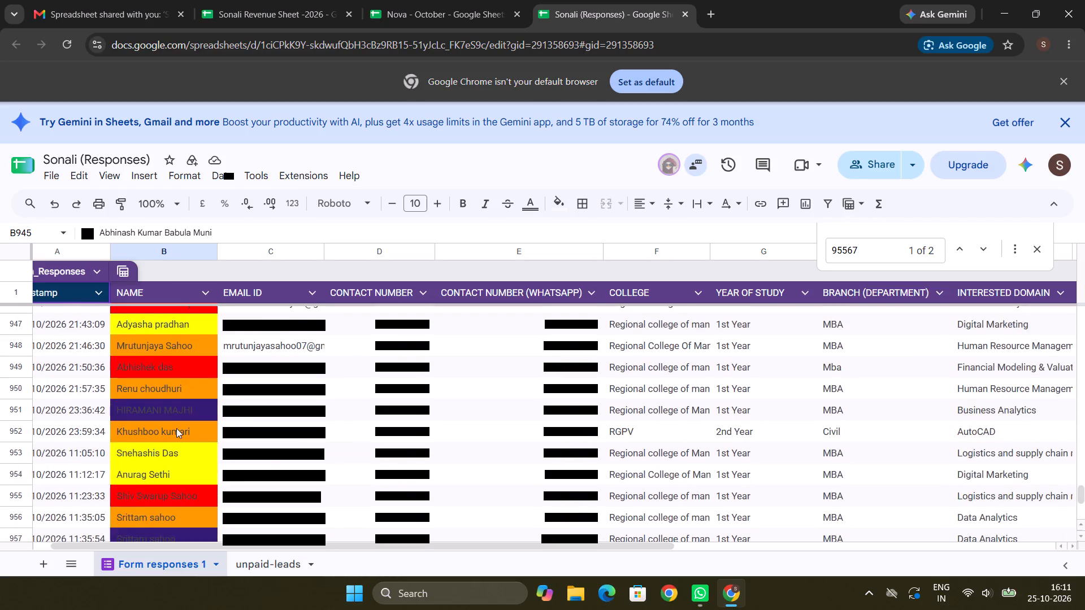
{"action": "scroll", "coordinate": [176, 428], "scroll_direction": "down", "scroll_amount": 1}
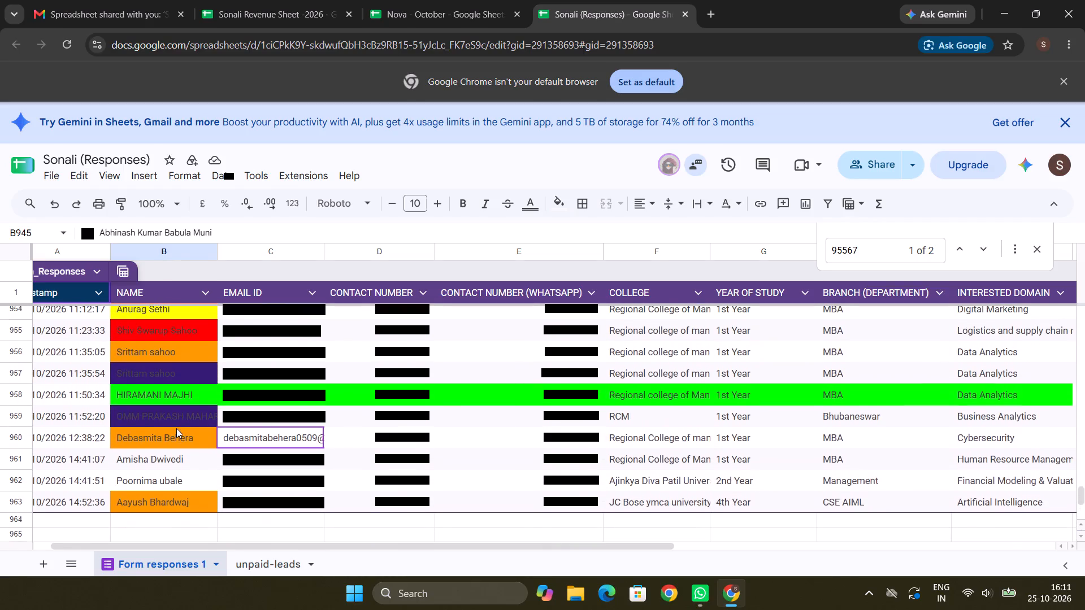
{"action": "scroll", "coordinate": [176, 428], "scroll_direction": "down", "scroll_amount": 1}
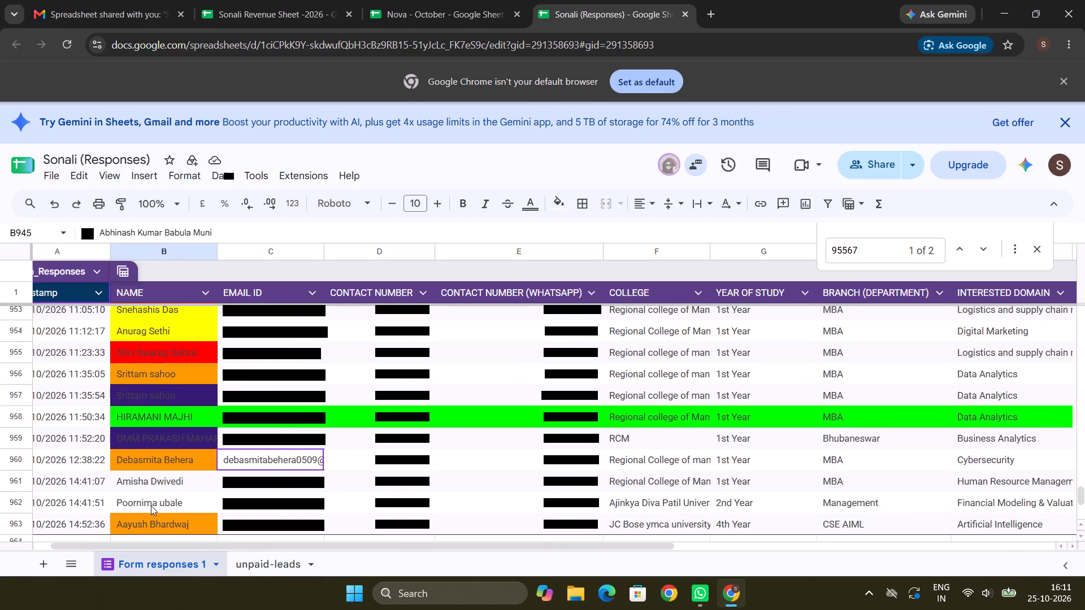
{"action": "left_click", "coordinate": [151, 506]}
{"action": "left_click_drag", "start_coordinate": [556, 208], "coordinate": [610, 284]}
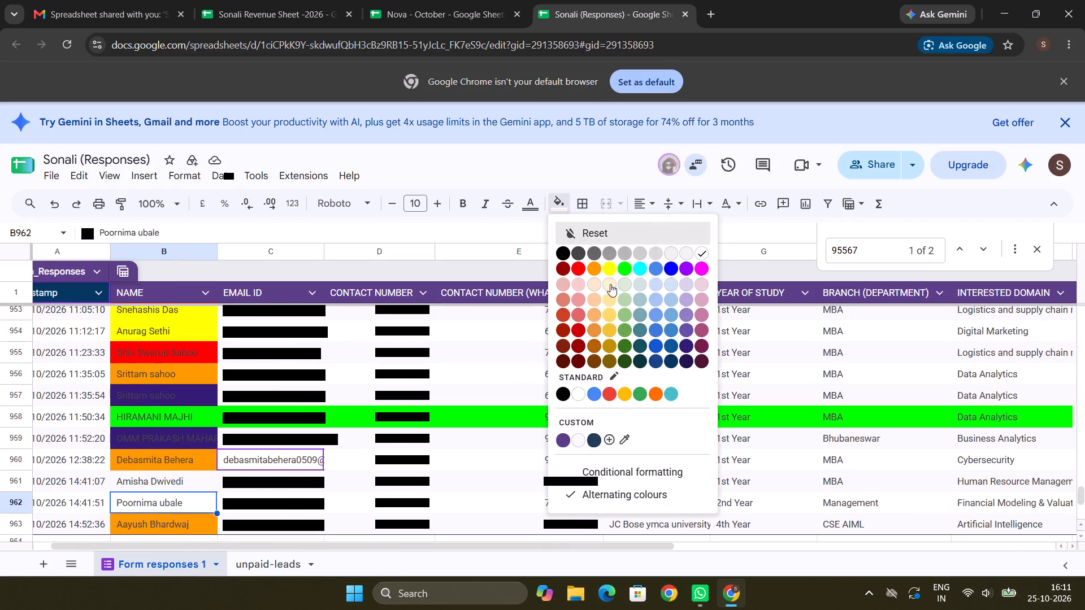
{"action": "left_click_drag", "start_coordinate": [610, 284], "coordinate": [607, 271]}
{"action": "left_click", "coordinate": [607, 271]}
Fill the uncoloured name cell in row 945 with yellow.
{"action": "scroll", "coordinate": [361, 402], "scroll_direction": "up", "scroll_amount": 2}
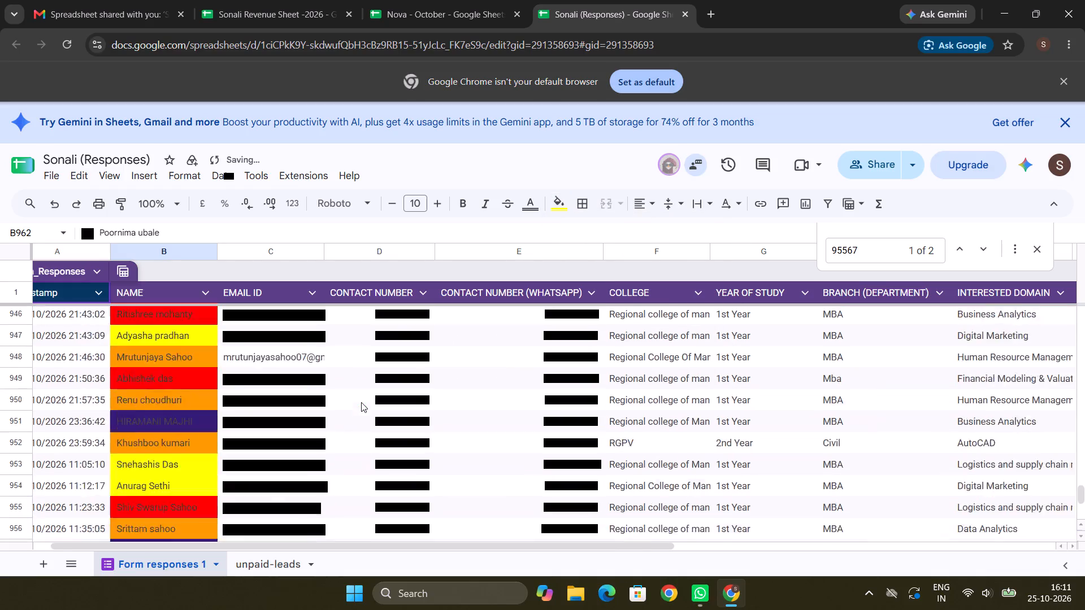
{"action": "scroll", "coordinate": [361, 402], "scroll_direction": "up", "scroll_amount": 1}
{"action": "left_click", "coordinate": [184, 467]}
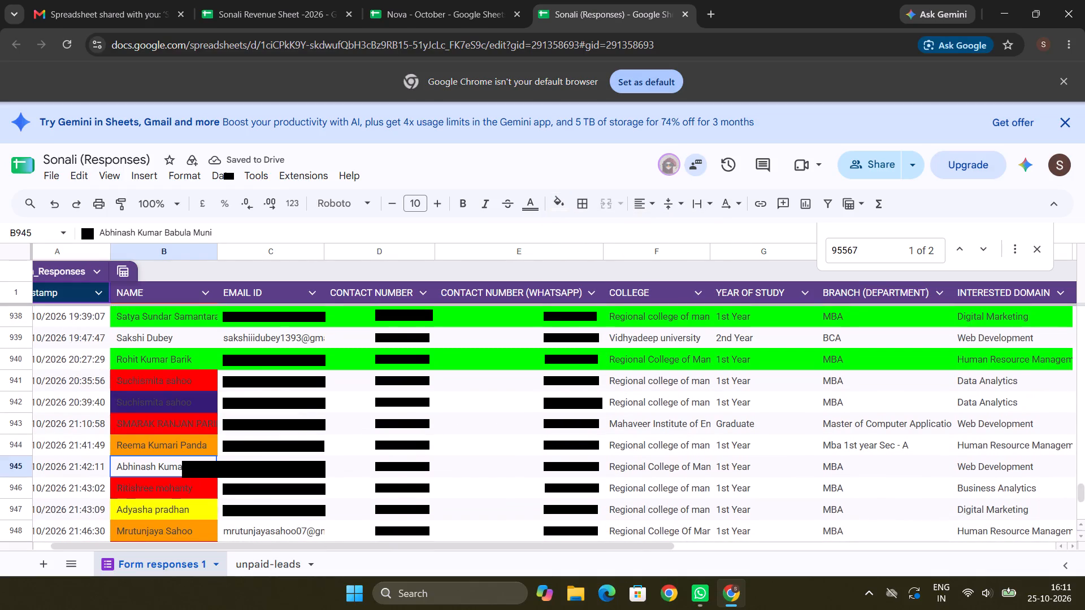
{"action": "left_click", "coordinate": [560, 199]}
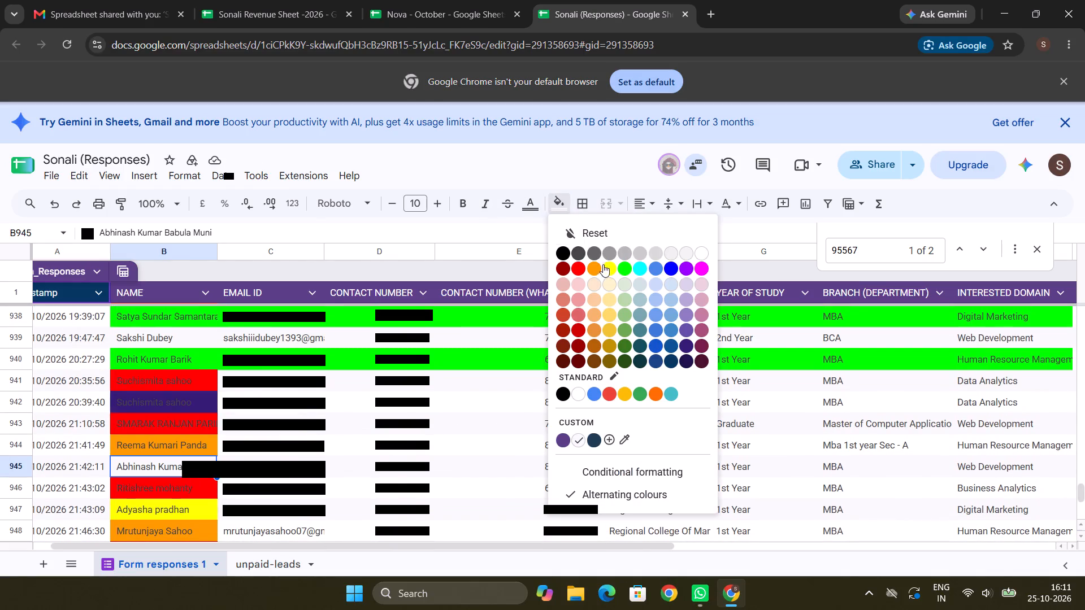
{"action": "left_click", "coordinate": [607, 268]}
{"action": "scroll", "coordinate": [425, 353], "scroll_direction": "up", "scroll_amount": 1}
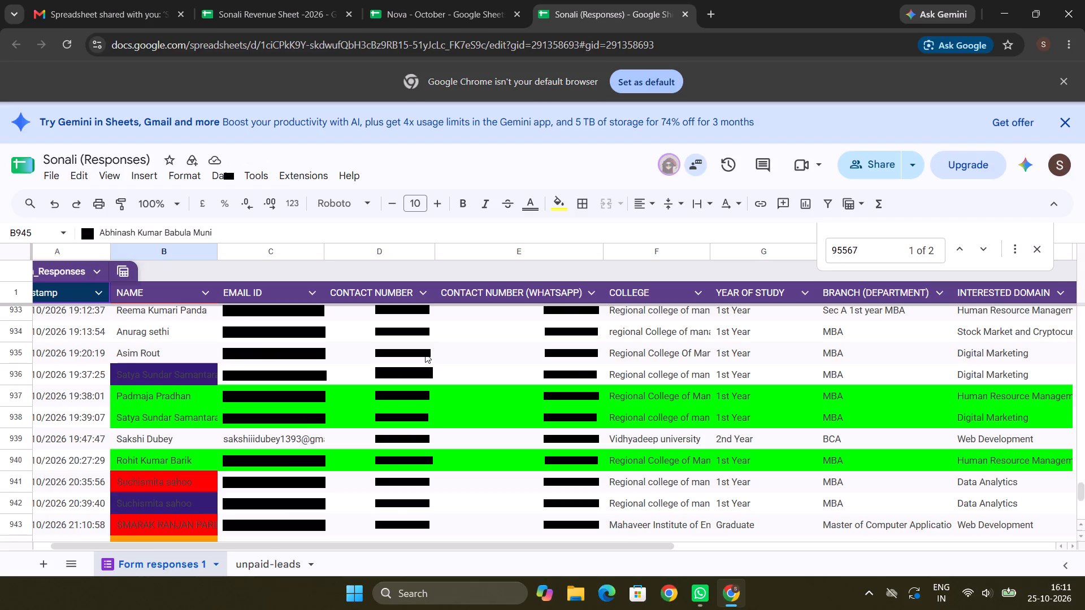
Copy the contact number of the uncoloured lead in row 939.
{"action": "left_click", "coordinate": [425, 353]}
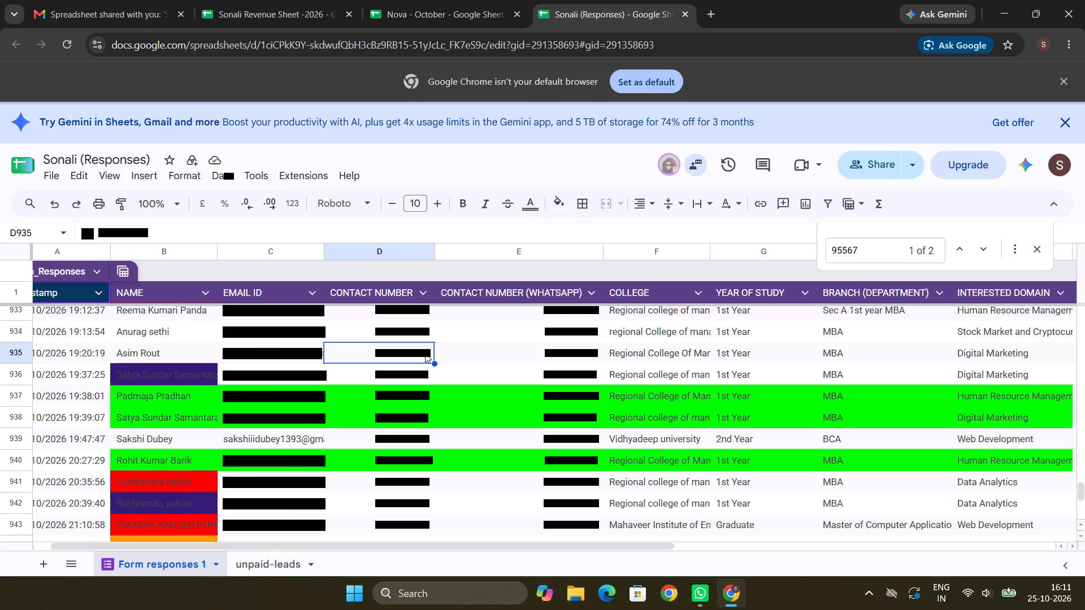
{"action": "left_click", "coordinate": [426, 438]}
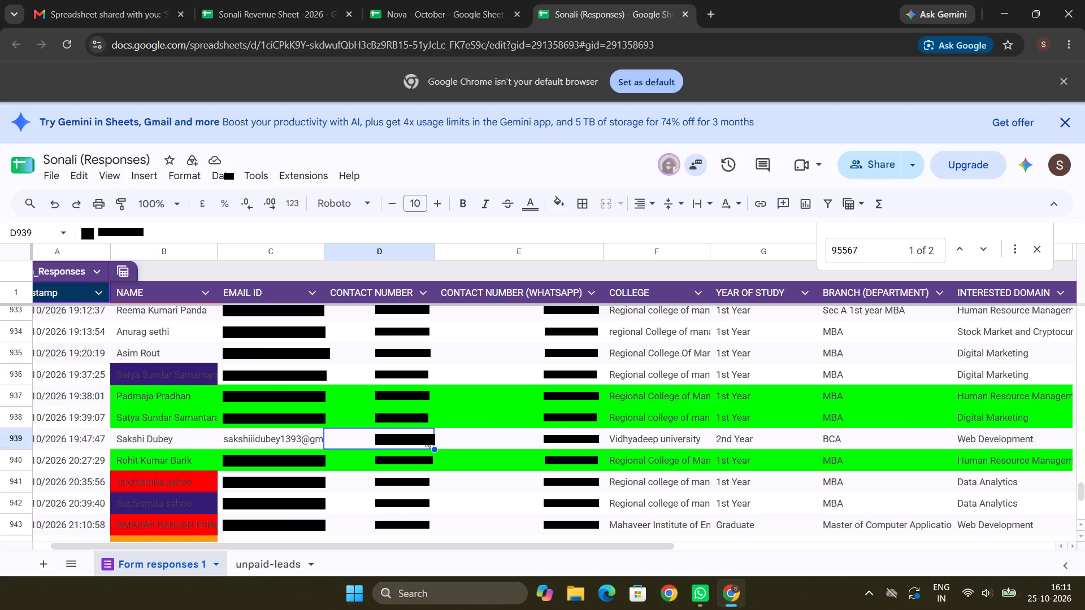
{"action": "key", "text": "ctrl+c"}
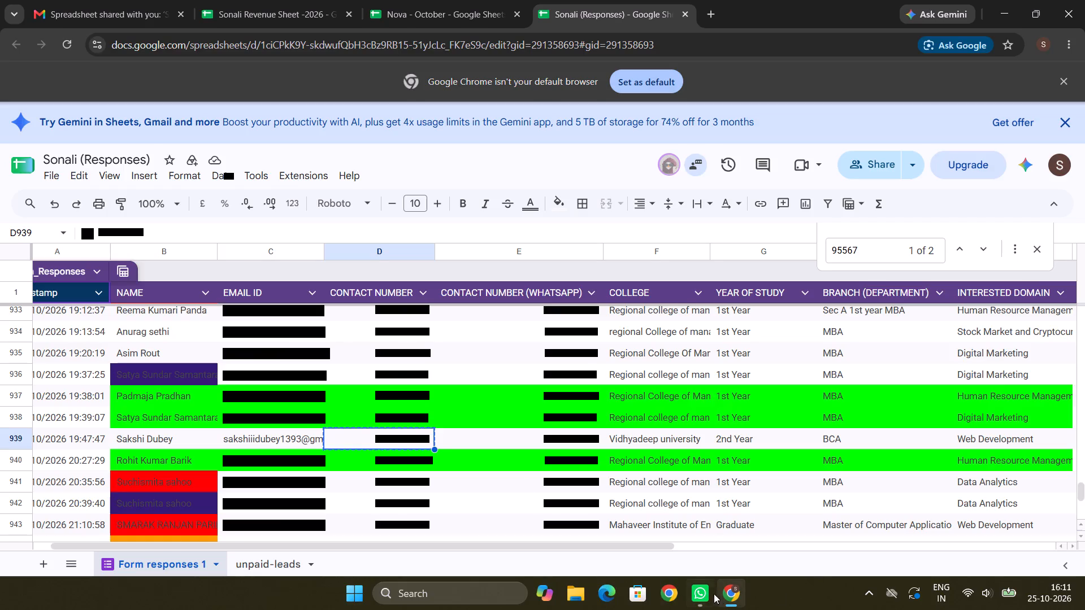
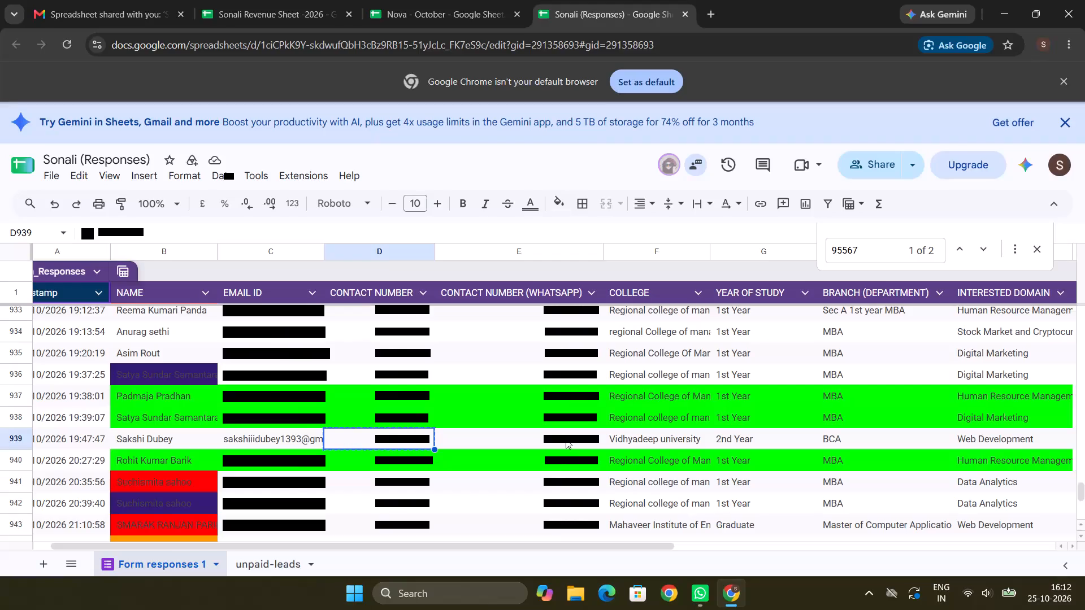
Select the uncoloured name cell in row 939, between the green rows 938 and 940.
{"action": "left_click", "coordinate": [123, 440]}
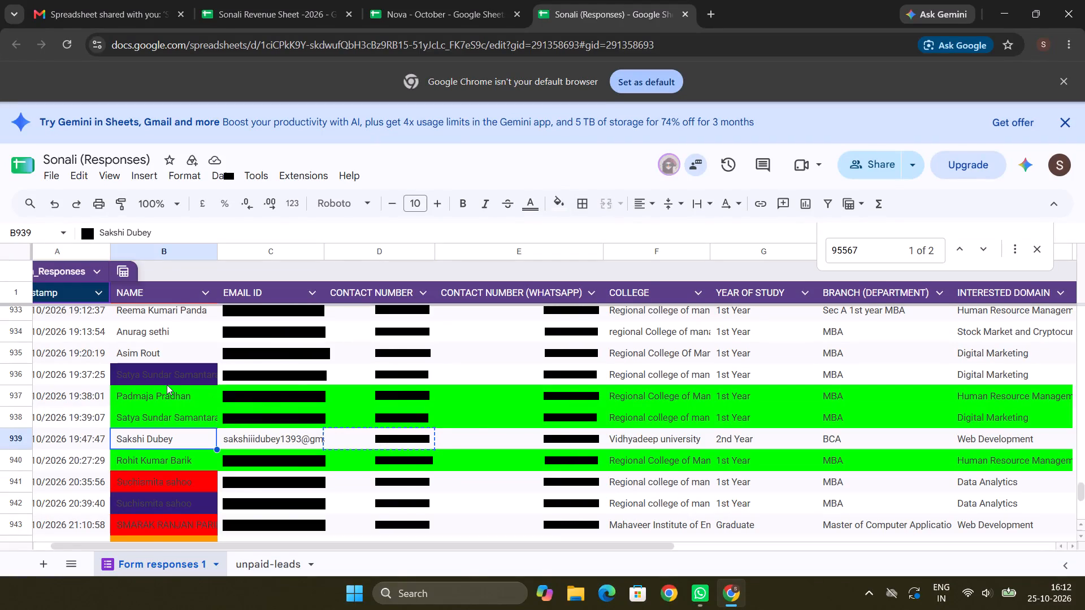
{"action": "scroll", "coordinate": [277, 455], "scroll_direction": "up", "scroll_amount": 1}
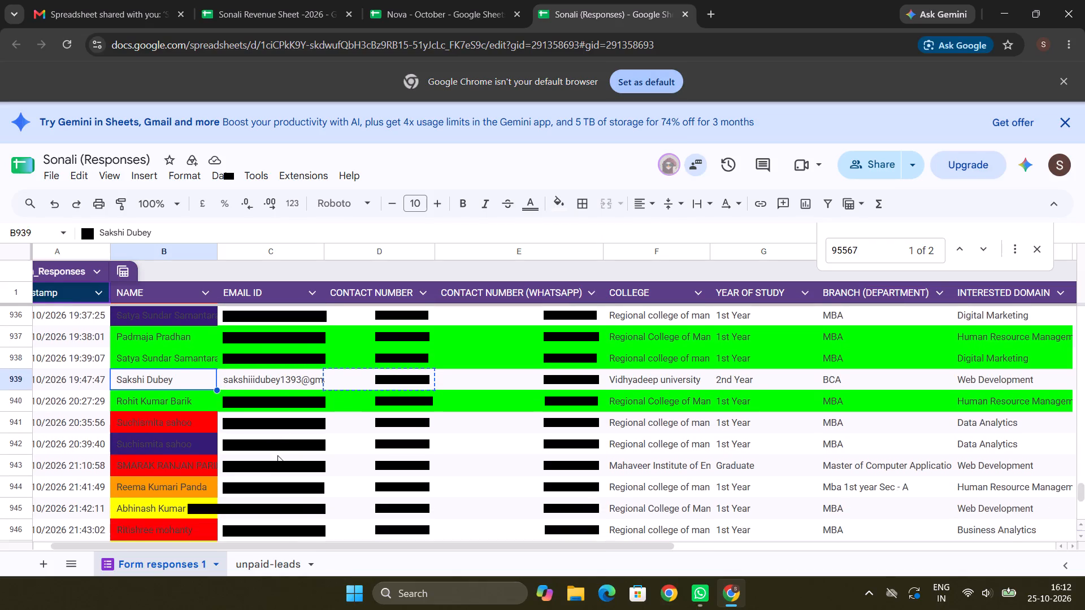
{"action": "scroll", "coordinate": [277, 455], "scroll_direction": "up", "scroll_amount": 1}
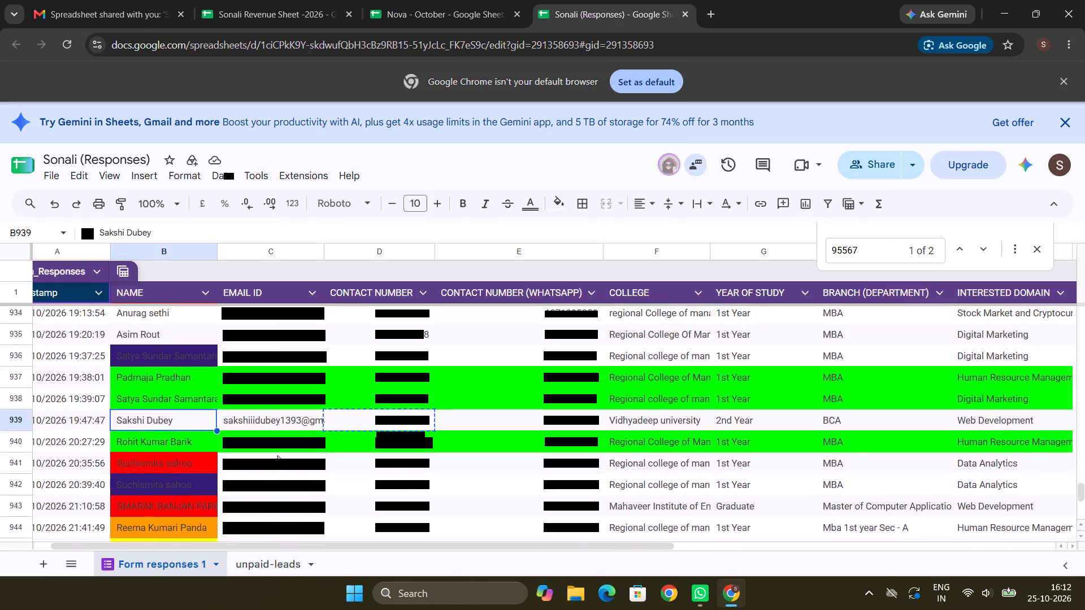
{"action": "scroll", "coordinate": [277, 455], "scroll_direction": "up", "scroll_amount": 1}
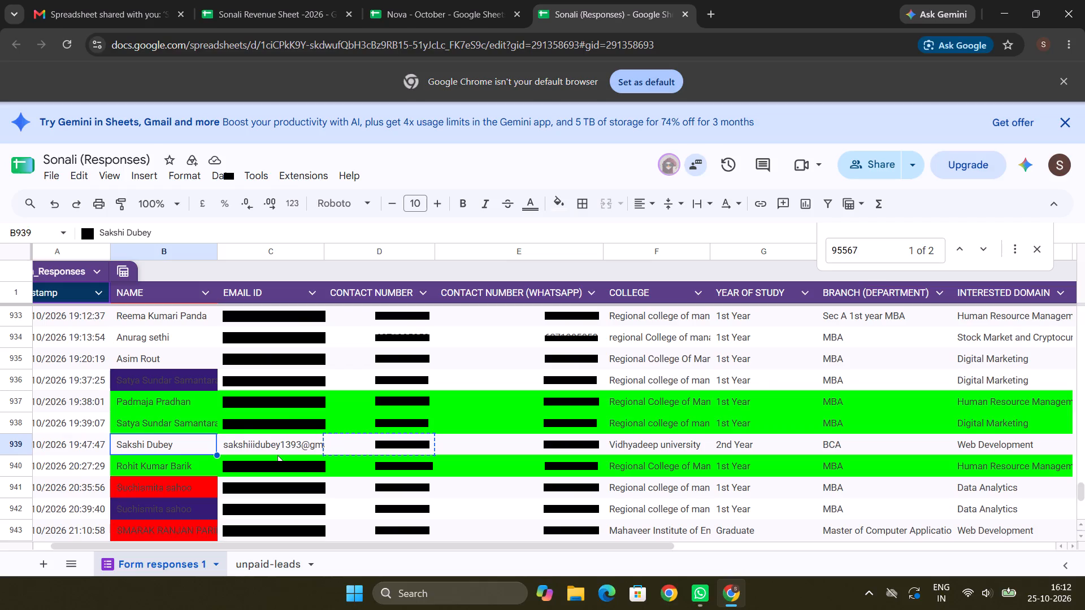
Fill the uncoloured name cell in row 939 with yellow.
{"action": "left_click", "coordinate": [147, 442]}
{"action": "left_click", "coordinate": [551, 207]}
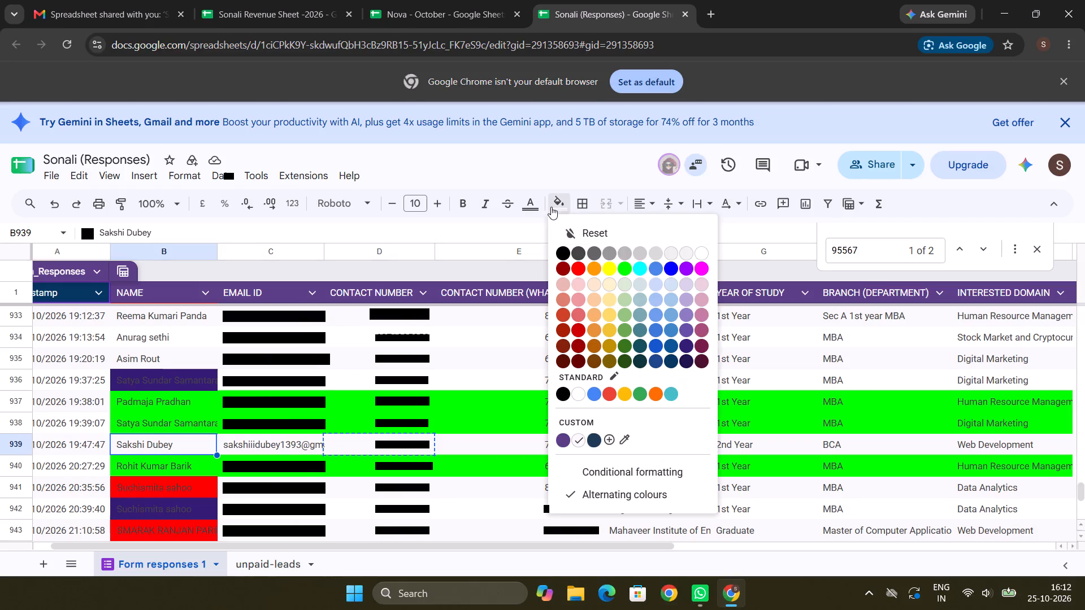
{"action": "left_click", "coordinate": [608, 264]}
Look through the responses from about row 925 to the last entry for leads whose name cells are still uncoloured.
{"action": "scroll", "coordinate": [370, 377], "scroll_direction": "up", "scroll_amount": 1}
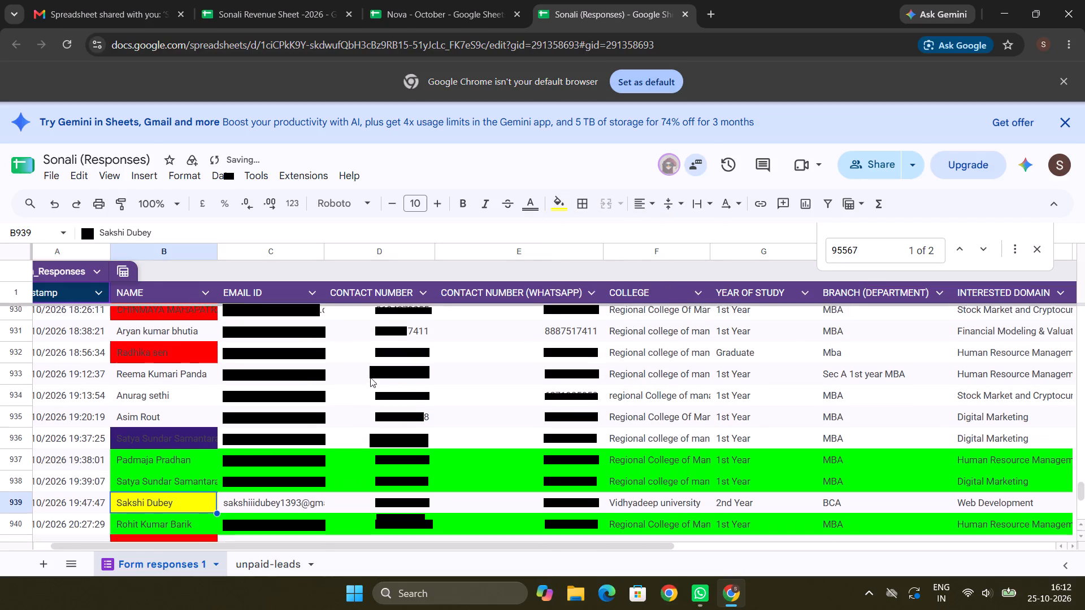
{"action": "scroll", "coordinate": [370, 377], "scroll_direction": "up", "scroll_amount": 1}
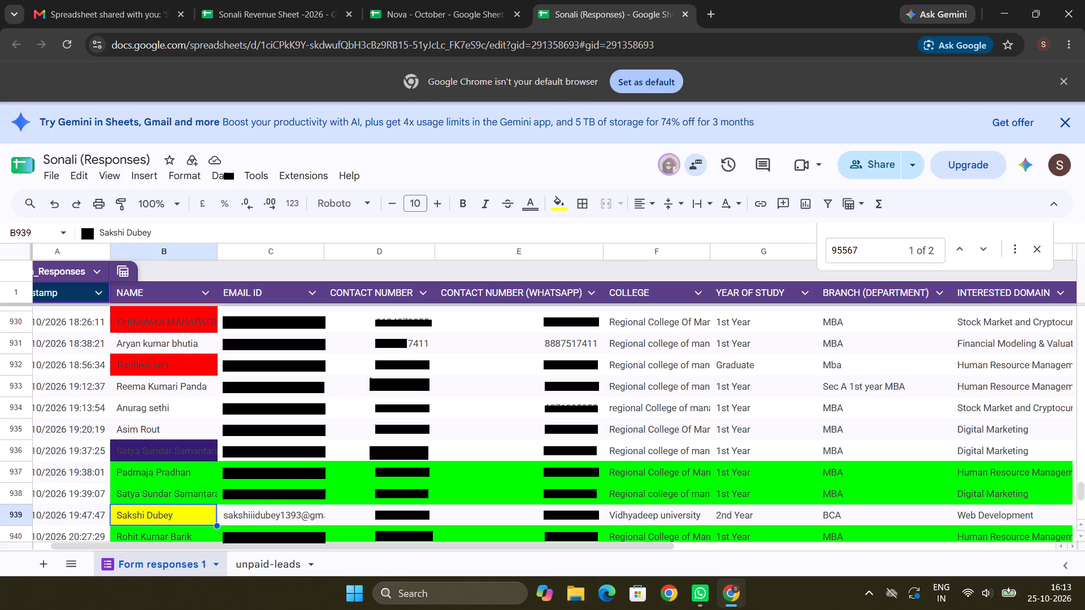
{"action": "scroll", "coordinate": [236, 351], "scroll_direction": "down", "scroll_amount": 2}
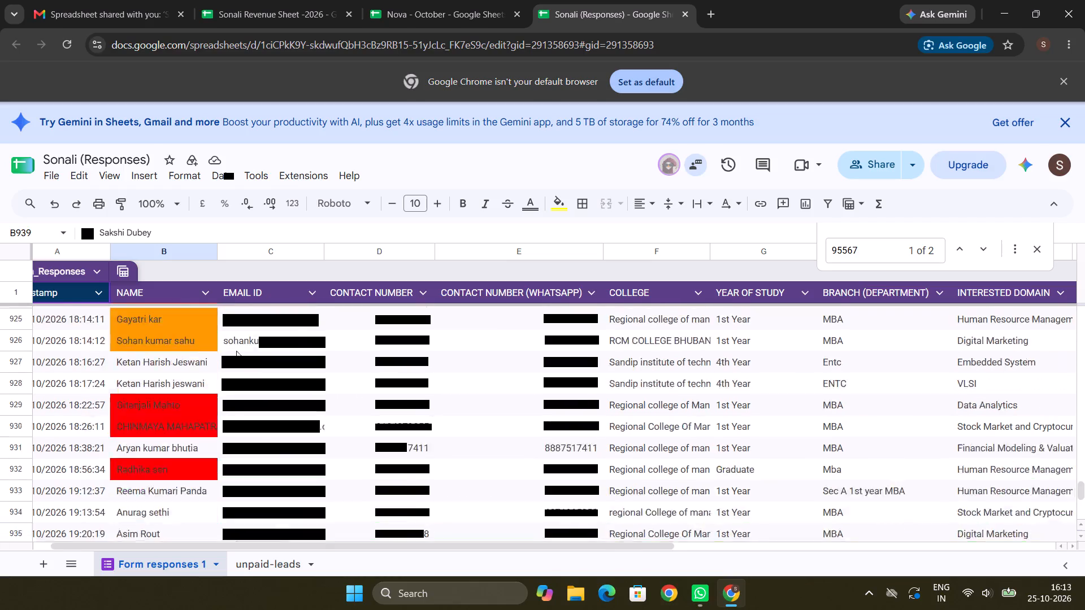
{"action": "scroll", "coordinate": [236, 351], "scroll_direction": "down", "scroll_amount": 8}
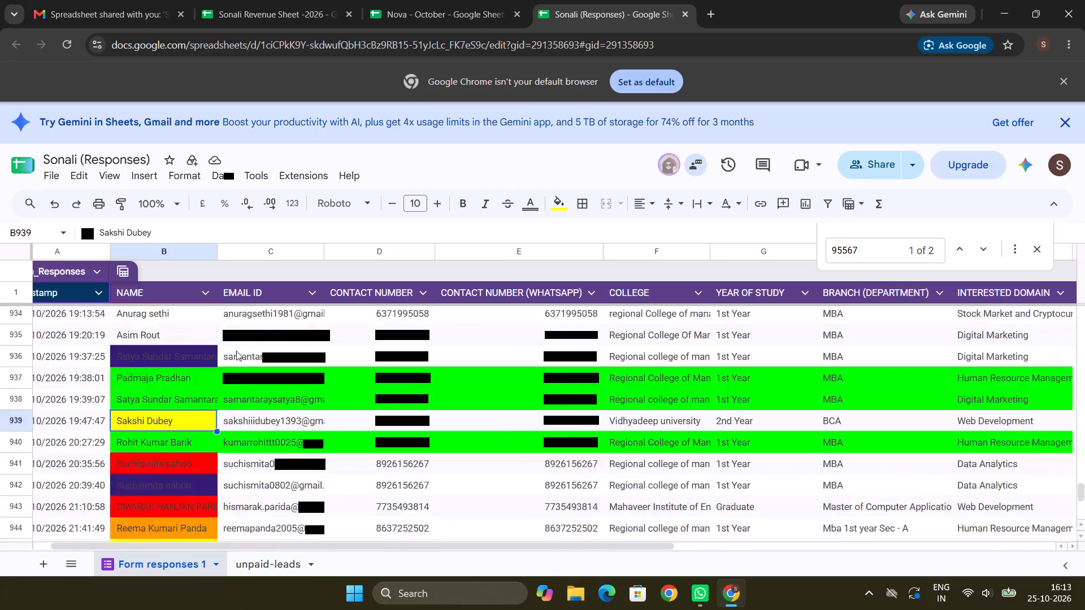
{"action": "scroll", "coordinate": [236, 351], "scroll_direction": "down", "scroll_amount": 2}
{"action": "scroll", "coordinate": [236, 351], "scroll_direction": "up", "scroll_amount": 7}
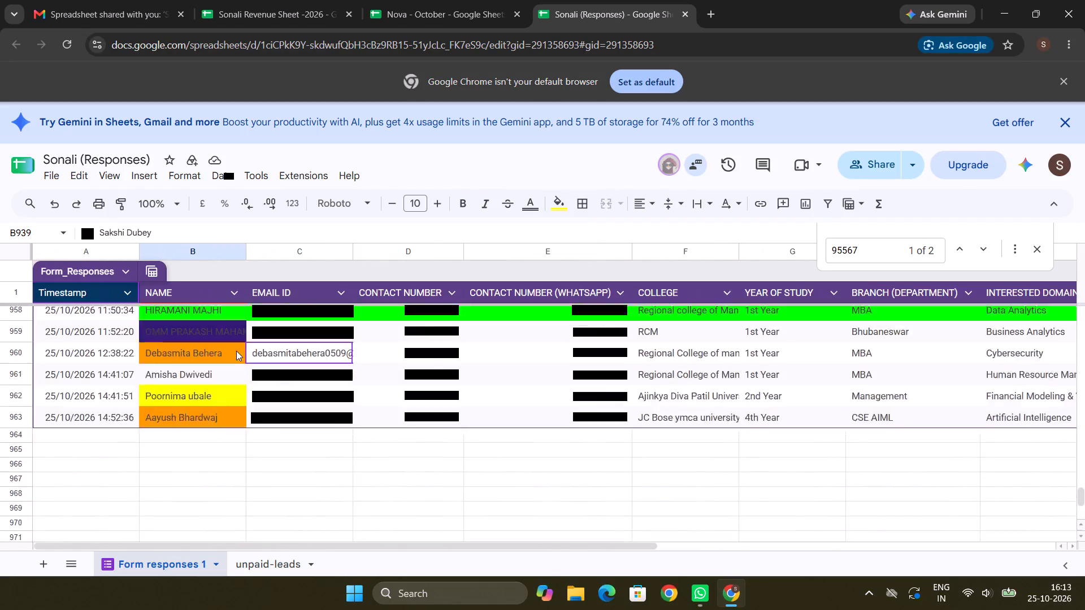
{"action": "scroll", "coordinate": [236, 351], "scroll_direction": "up", "scroll_amount": 2}
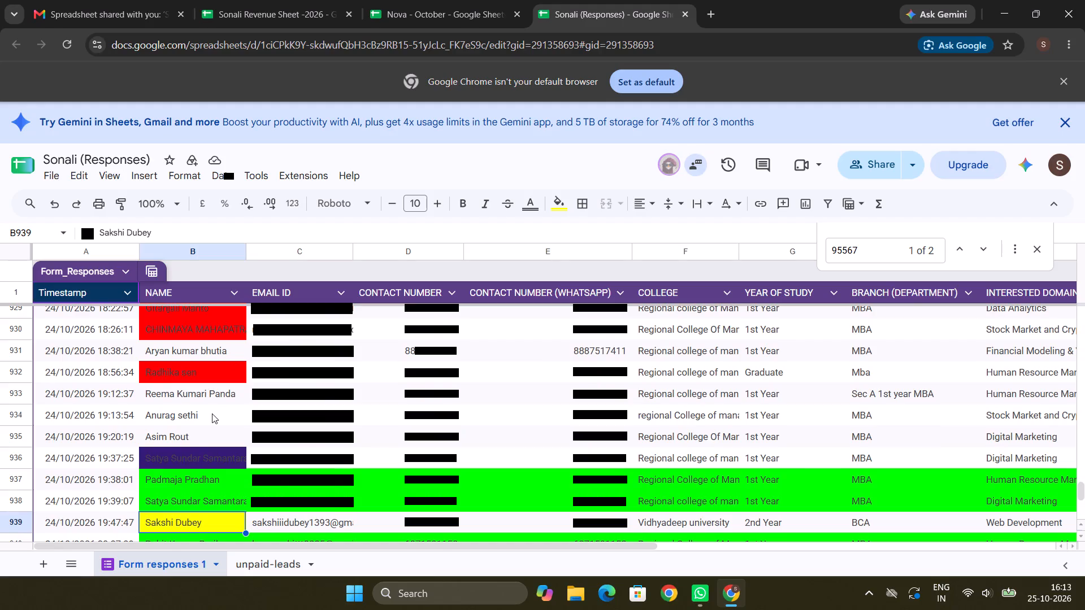
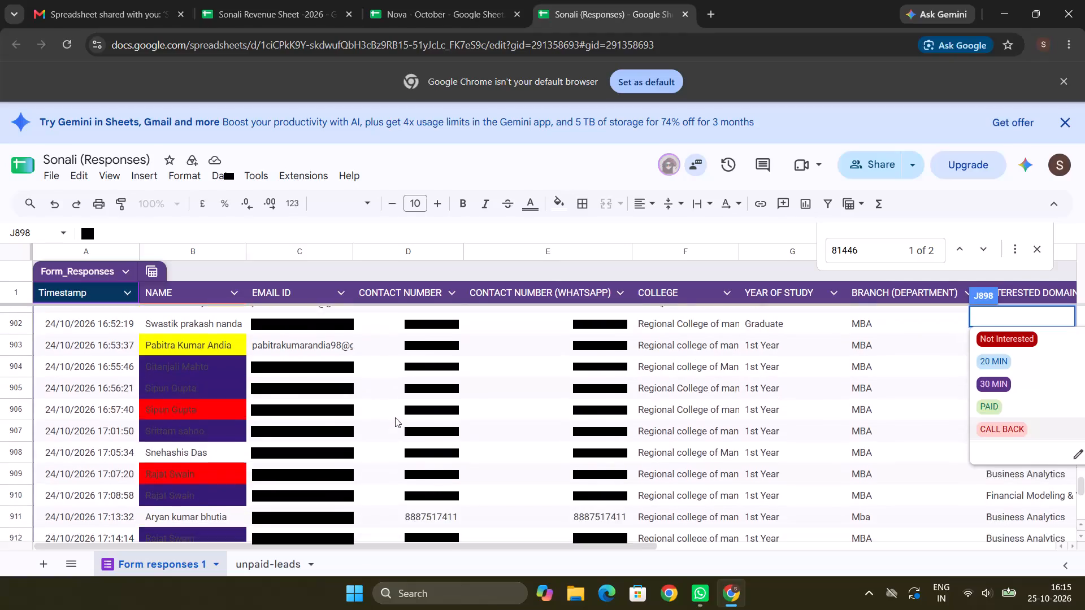
Fill the uncoloured name cell in row 934 with yellow.
{"action": "scroll", "coordinate": [395, 417], "scroll_direction": "down", "scroll_amount": 4}
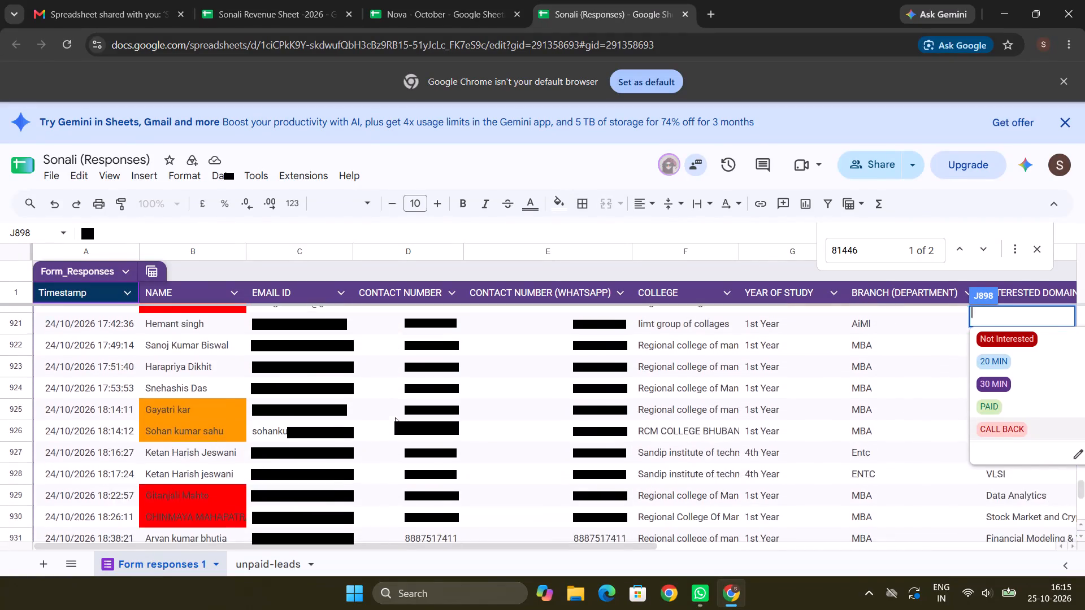
{"action": "scroll", "coordinate": [395, 417], "scroll_direction": "down", "scroll_amount": 3}
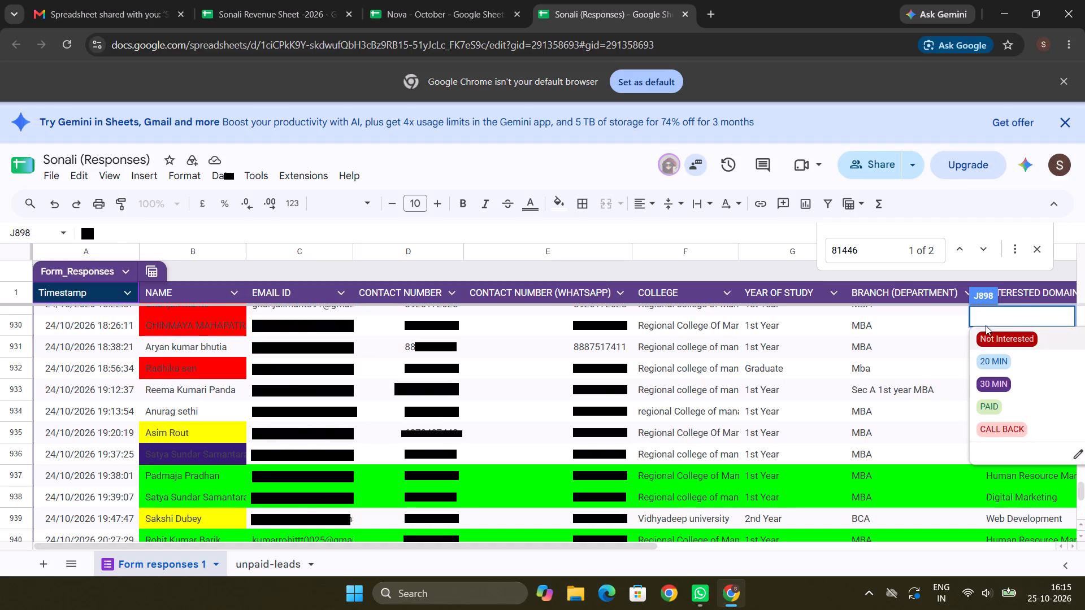
{"action": "left_click", "coordinate": [900, 324]}
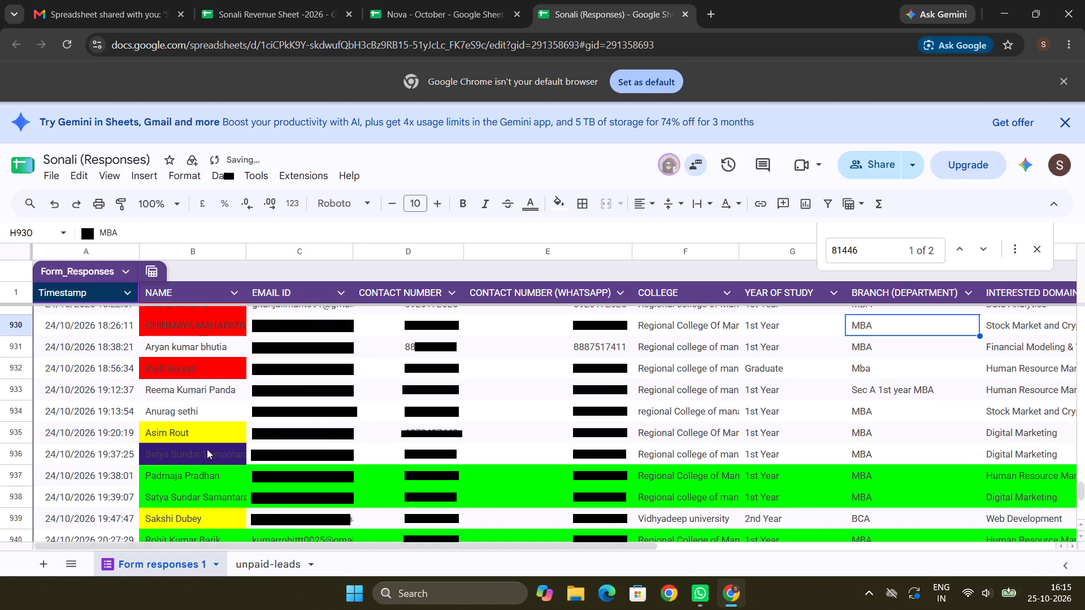
{"action": "left_click", "coordinate": [206, 407]}
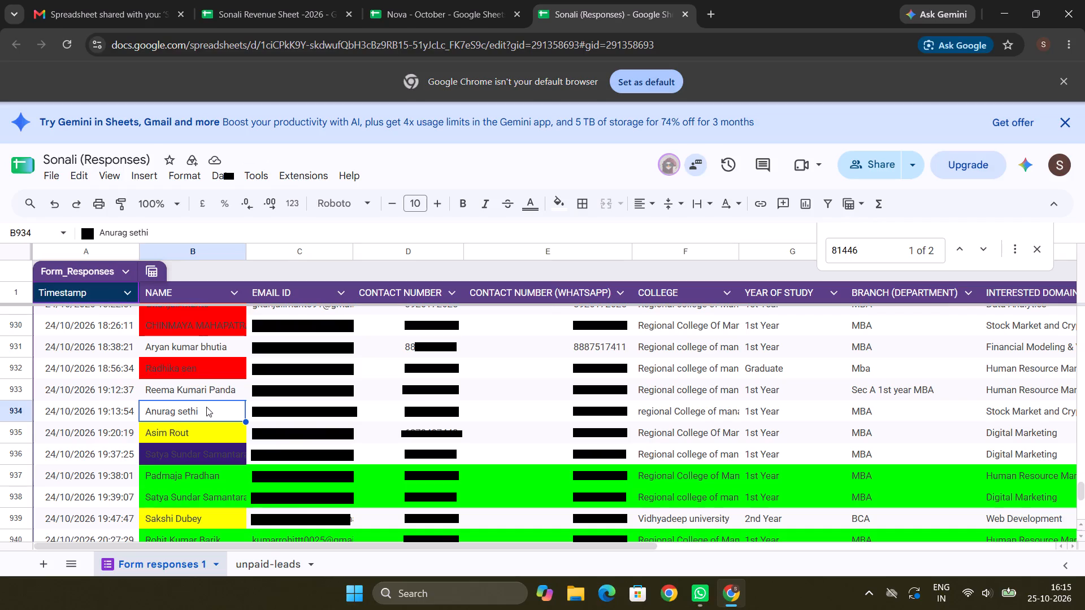
{"action": "left_click", "coordinate": [206, 407]}
{"action": "left_click", "coordinate": [561, 201]}
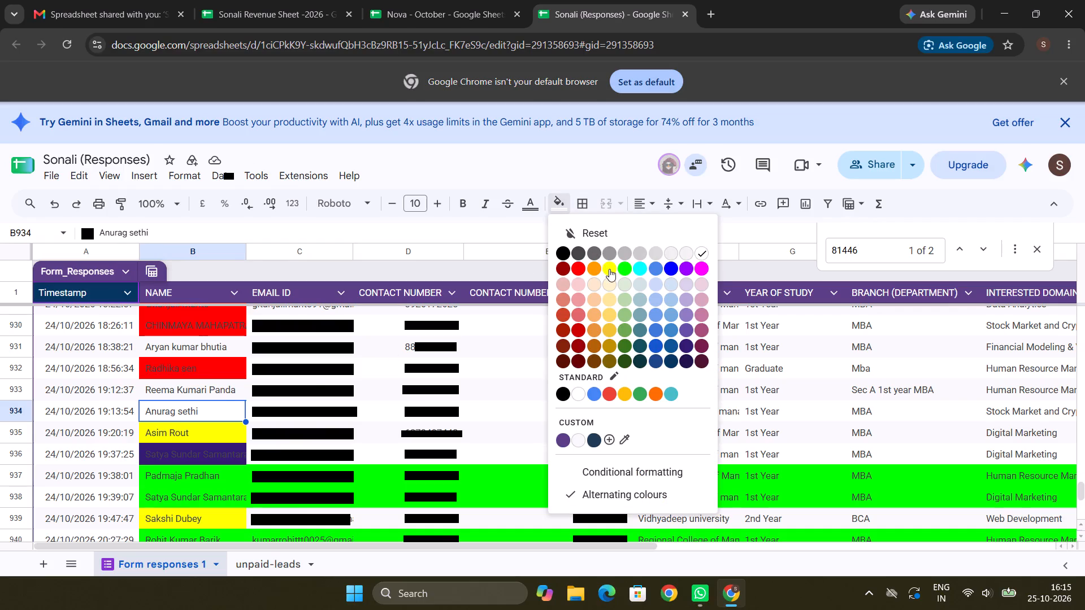
{"action": "left_click", "coordinate": [609, 269]}
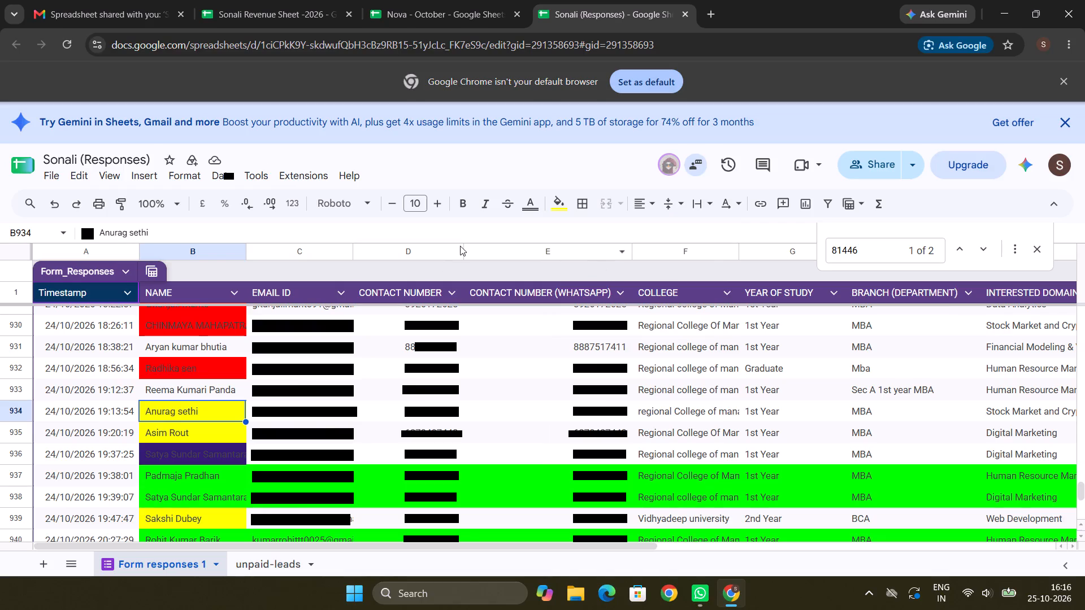
Check the following responses against the lead in row 933, and fill that row's name cell with the dark purple used in row 936.
{"action": "scroll", "coordinate": [368, 459], "scroll_direction": "down", "scroll_amount": 2}
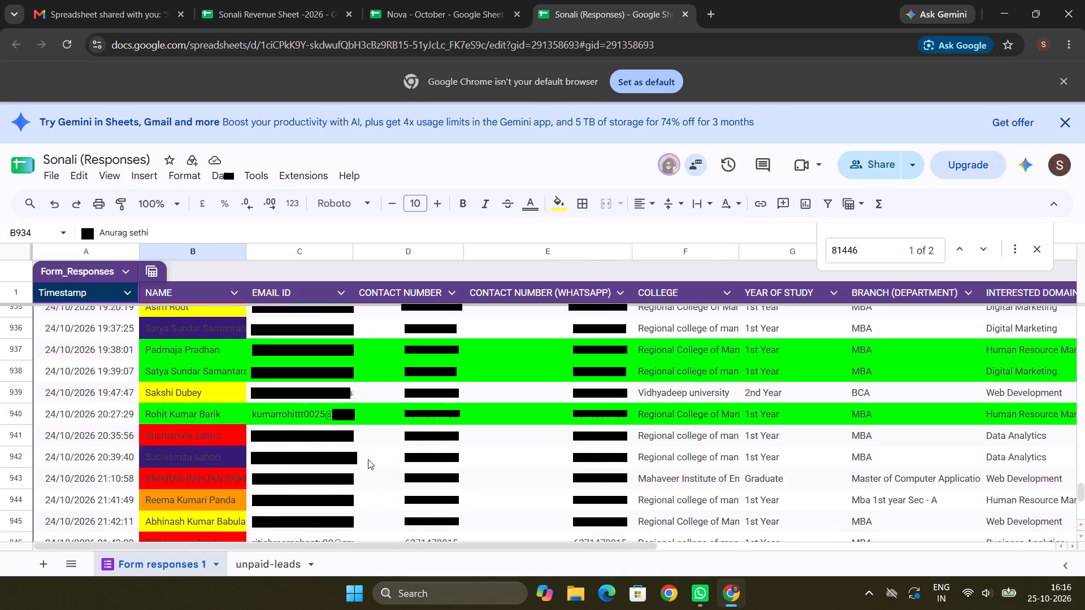
{"action": "scroll", "coordinate": [368, 459], "scroll_direction": "down", "scroll_amount": 4}
{"action": "scroll", "coordinate": [368, 459], "scroll_direction": "up", "scroll_amount": 1}
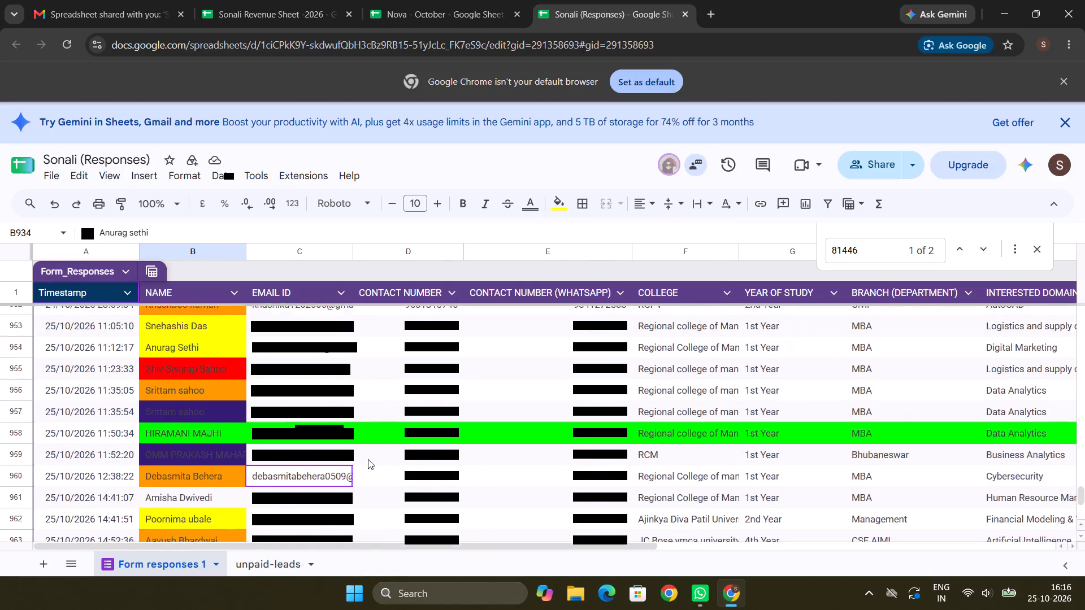
{"action": "scroll", "coordinate": [368, 459], "scroll_direction": "up", "scroll_amount": 3}
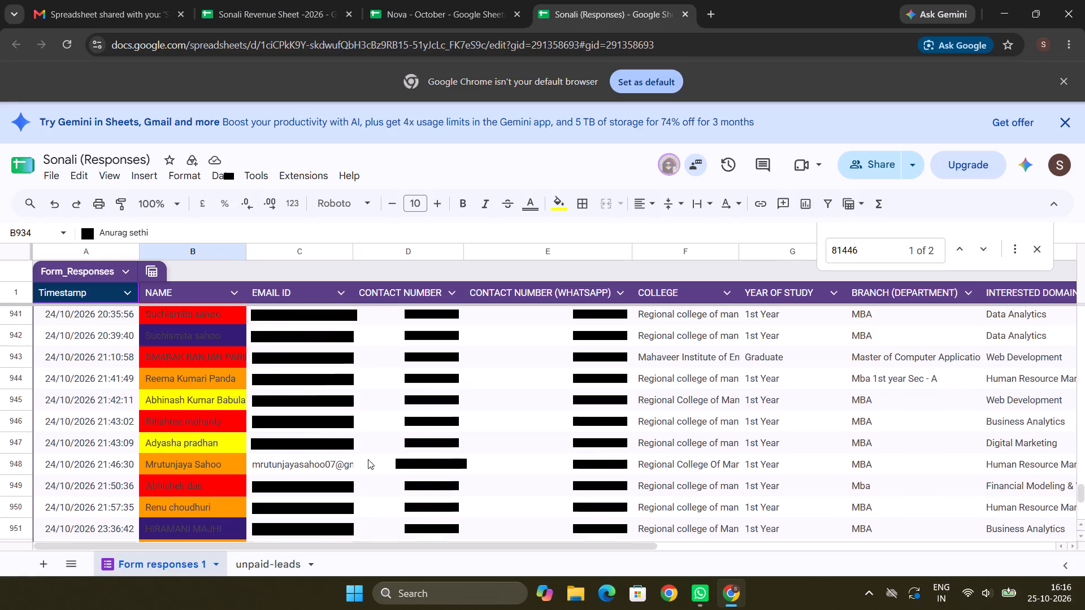
{"action": "scroll", "coordinate": [368, 459], "scroll_direction": "up", "scroll_amount": 3}
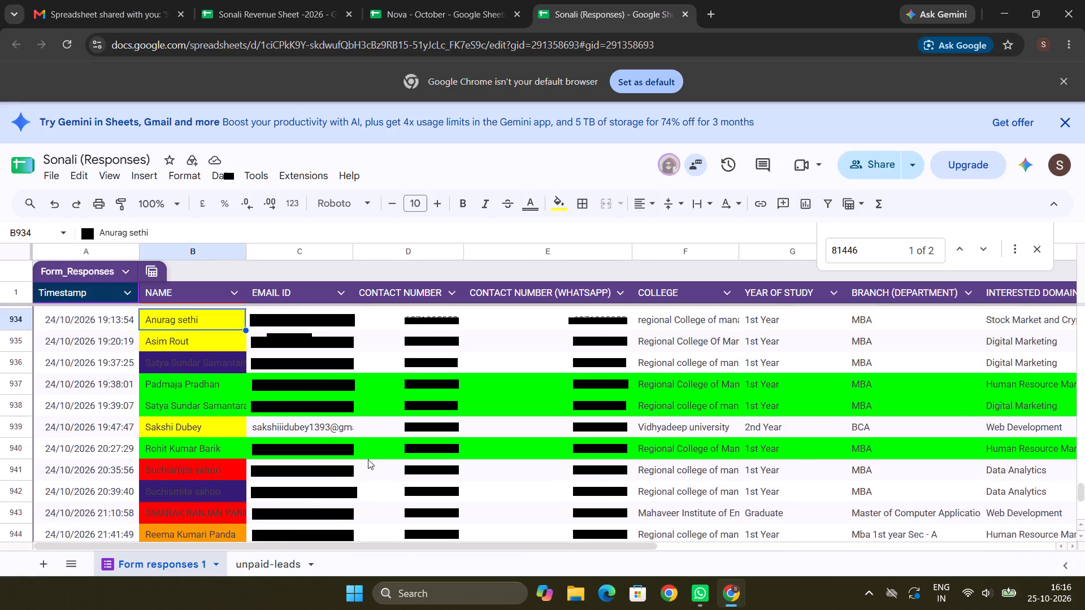
{"action": "scroll", "coordinate": [368, 459], "scroll_direction": "up", "scroll_amount": 1}
{"action": "left_click", "coordinate": [219, 451]}
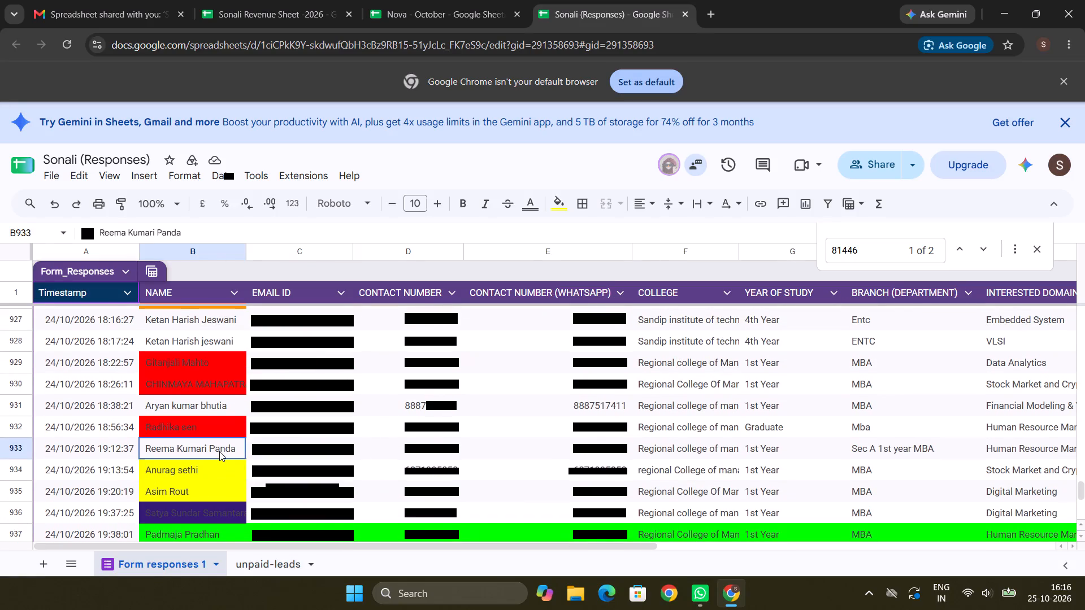
{"action": "left_click", "coordinate": [558, 208]}
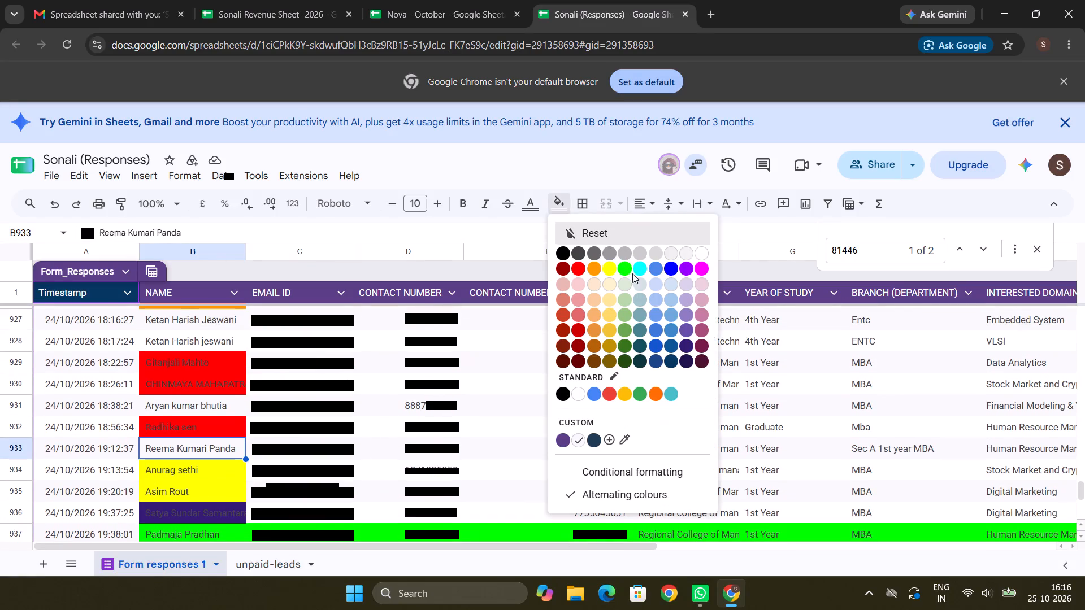
{"action": "left_click", "coordinate": [686, 344]}
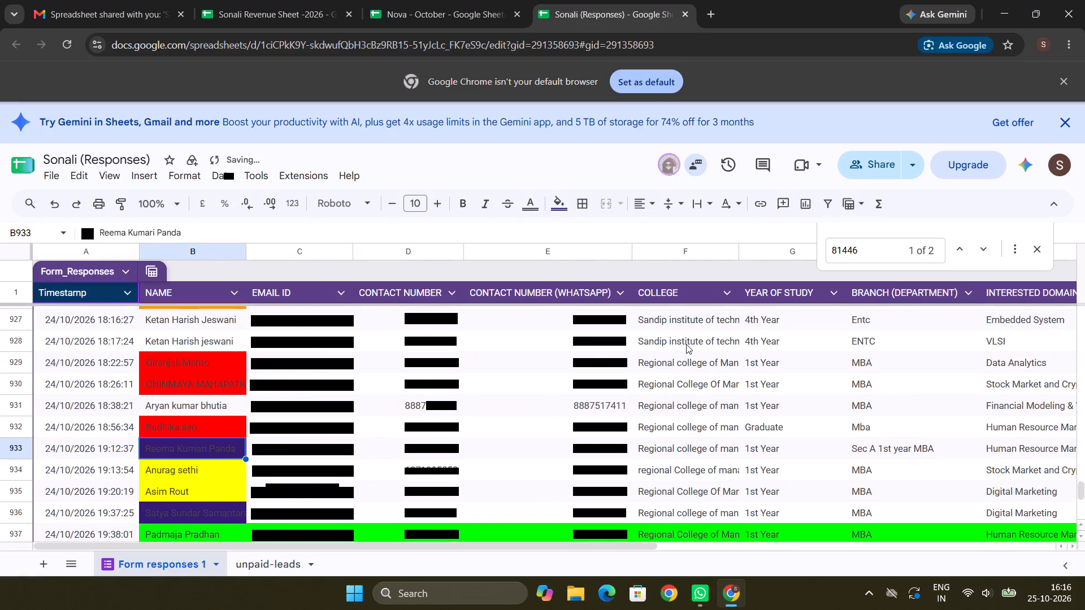
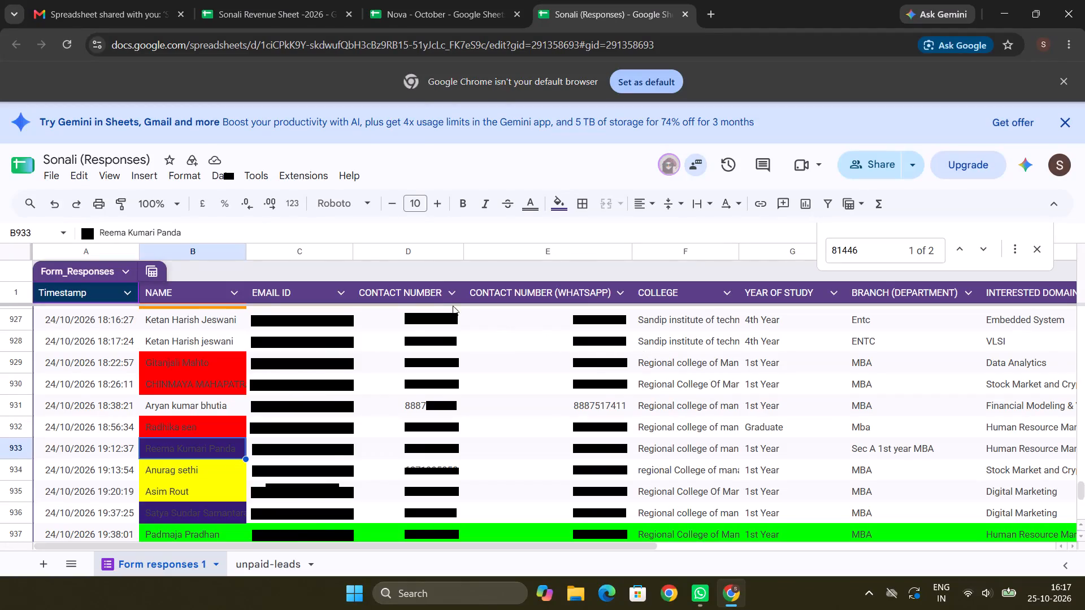
Fill the name cell of the repeated lead in row 928 with the dark purple used in row 933.
{"action": "scroll", "coordinate": [403, 421], "scroll_direction": "left", "scroll_amount": 1}
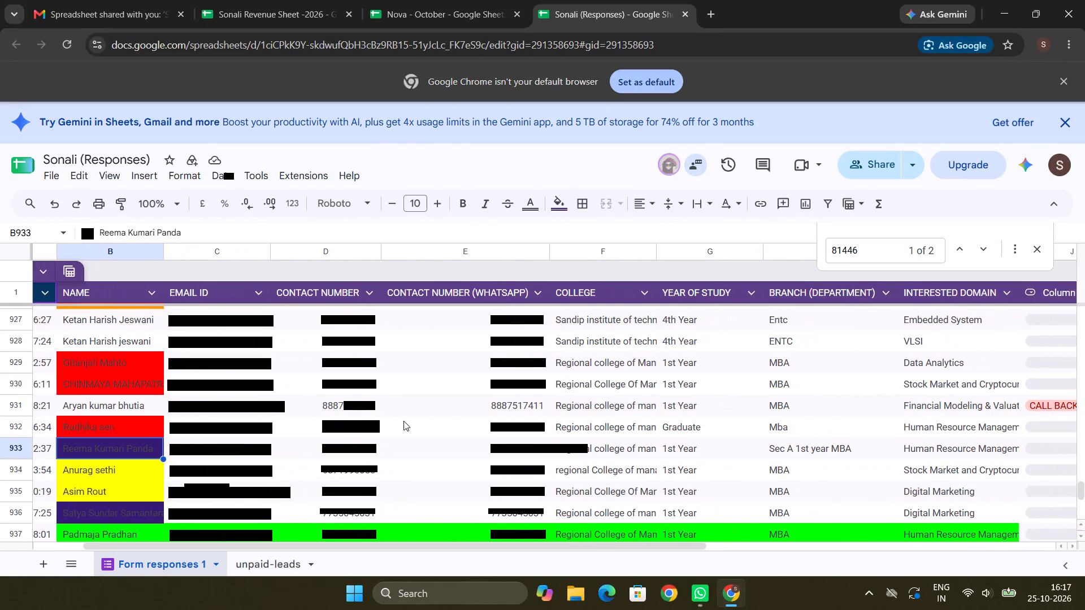
{"action": "scroll", "coordinate": [403, 421], "scroll_direction": "left", "scroll_amount": 1}
{"action": "scroll", "coordinate": [403, 421], "scroll_direction": "up", "scroll_amount": 1}
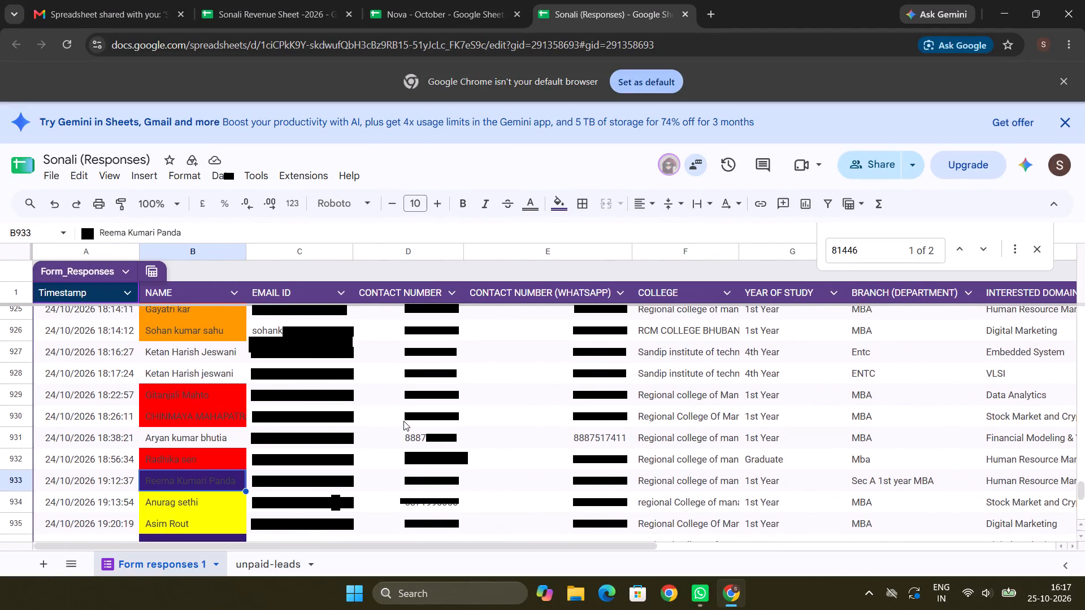
{"action": "scroll", "coordinate": [403, 421], "scroll_direction": "up", "scroll_amount": 4}
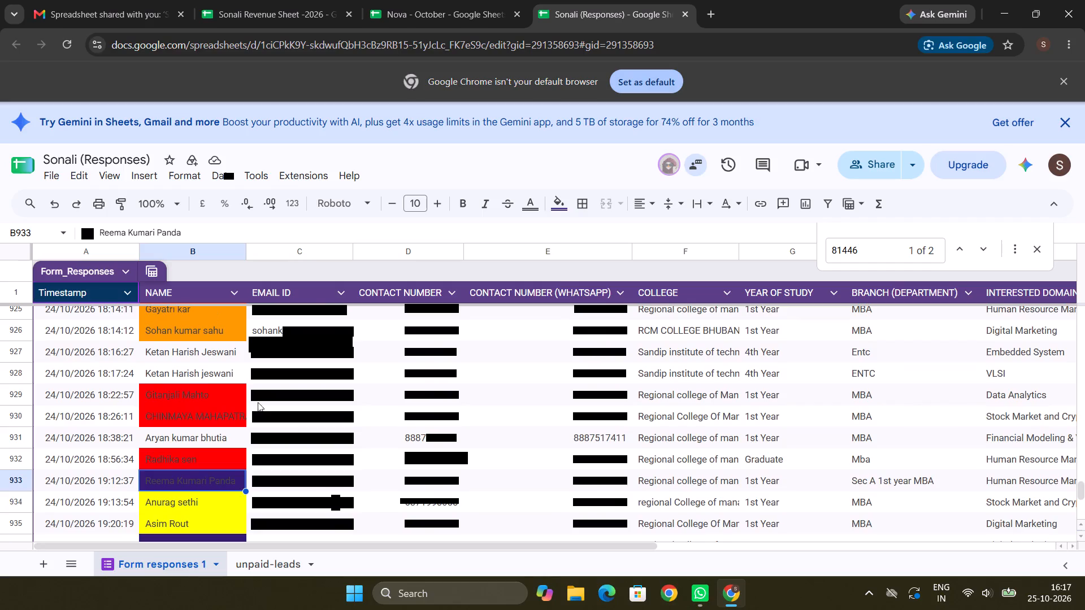
{"action": "left_click", "coordinate": [195, 376]}
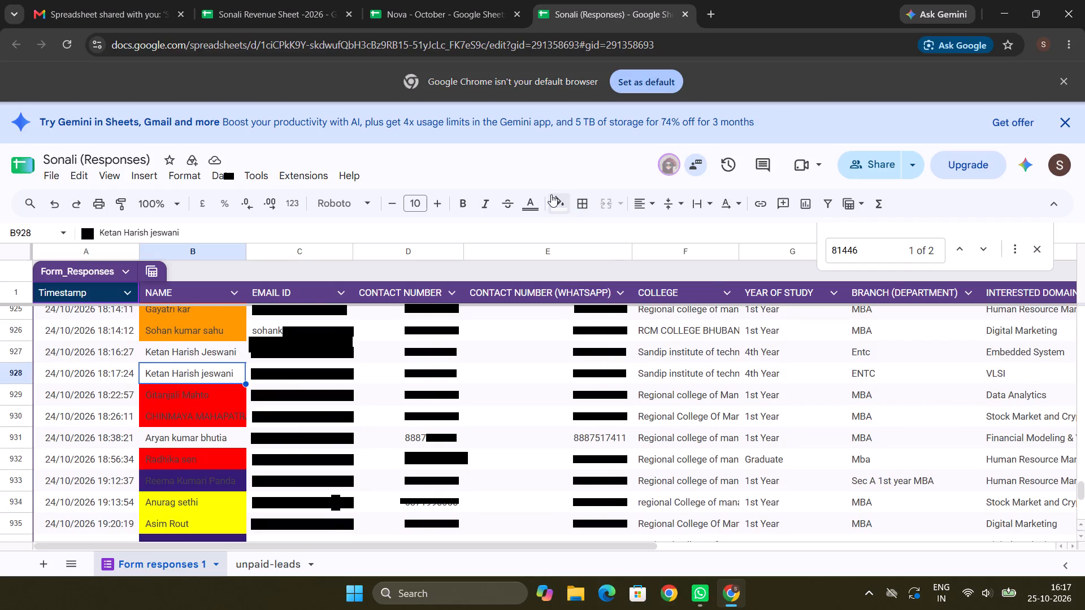
{"action": "left_click", "coordinate": [557, 199]}
{"action": "left_click", "coordinate": [687, 340]}
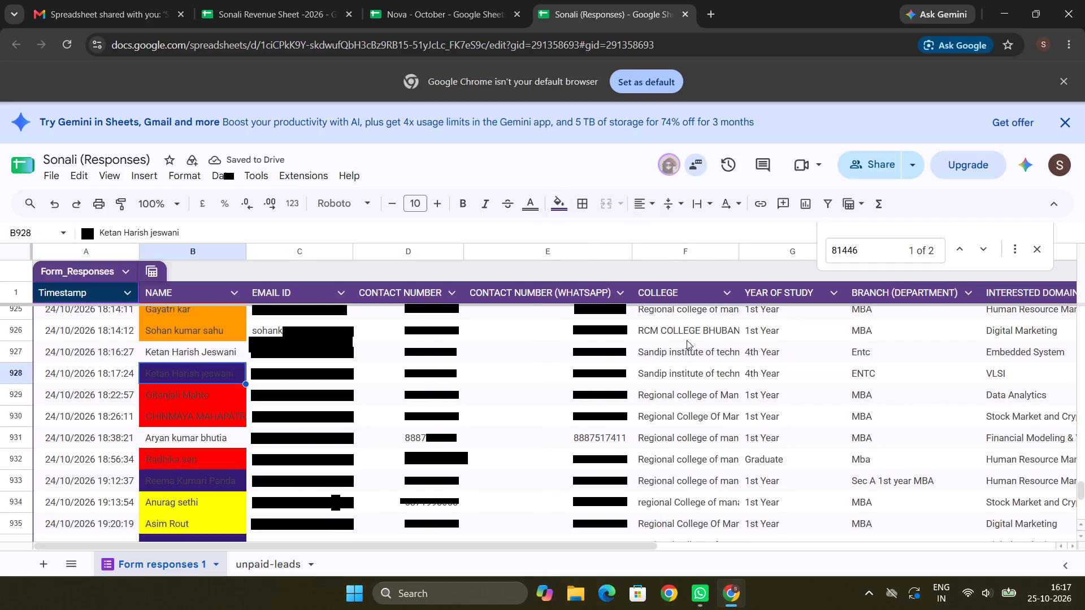
Fill the uncoloured name cell in row 931 with yellow.
{"action": "left_click", "coordinate": [222, 443]}
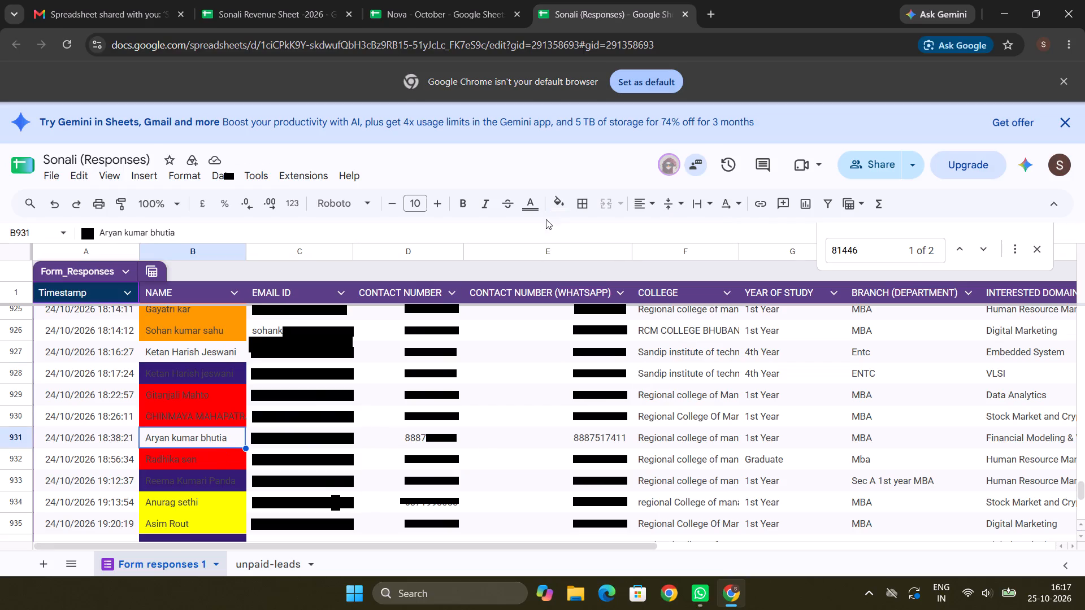
{"action": "left_click_drag", "start_coordinate": [553, 210], "coordinate": [604, 267]}
{"action": "left_click", "coordinate": [604, 267]}
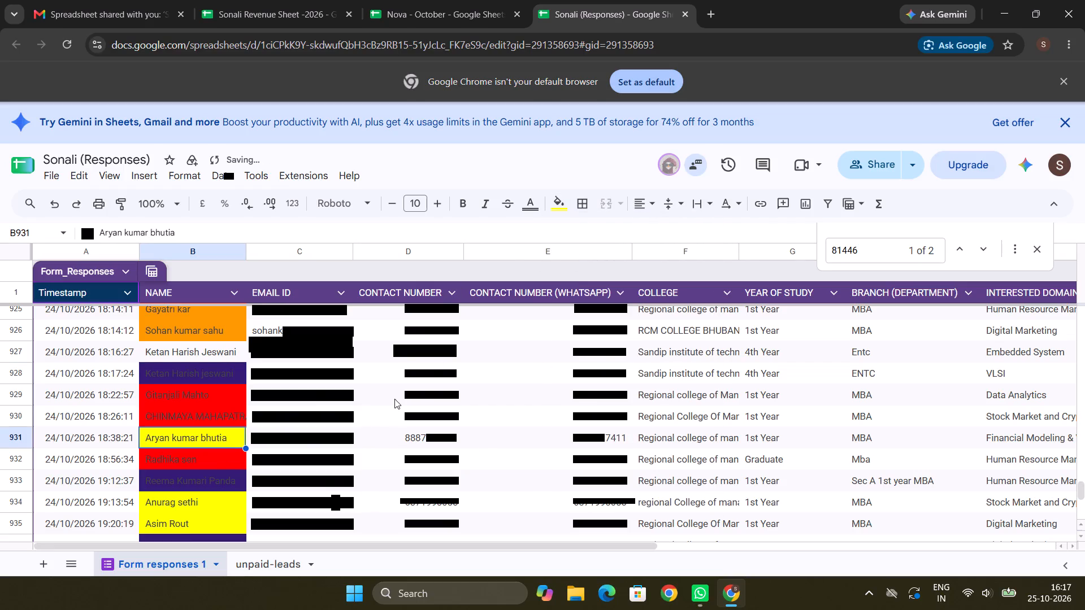
Look through the responses above row 931, back to about row 912, checking the colour coding of their name cells.
{"action": "scroll", "coordinate": [394, 399], "scroll_direction": "up", "scroll_amount": 1}
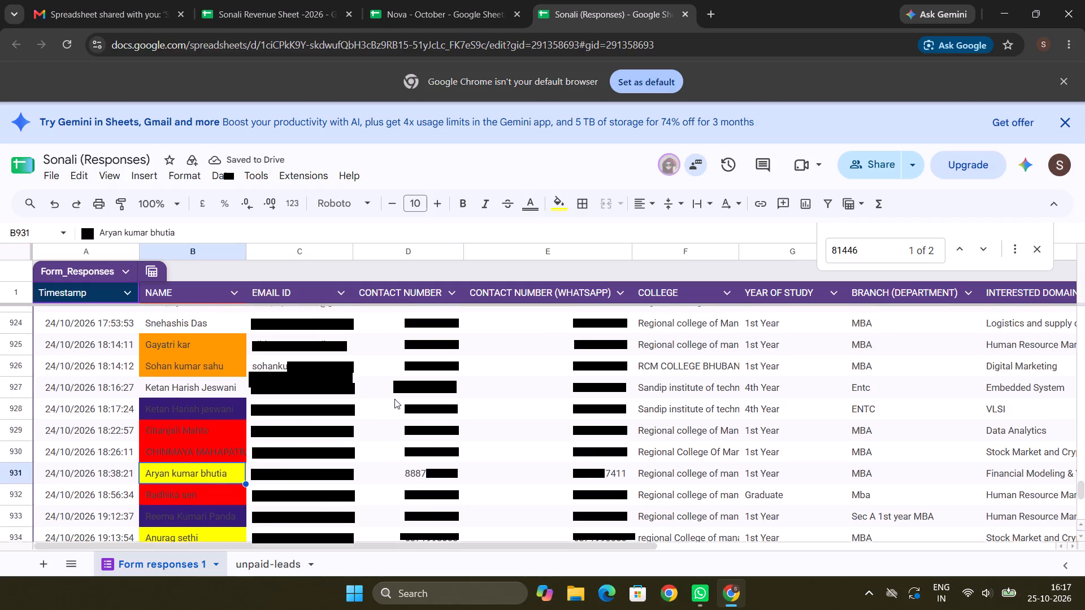
{"action": "scroll", "coordinate": [394, 399], "scroll_direction": "up", "scroll_amount": 2}
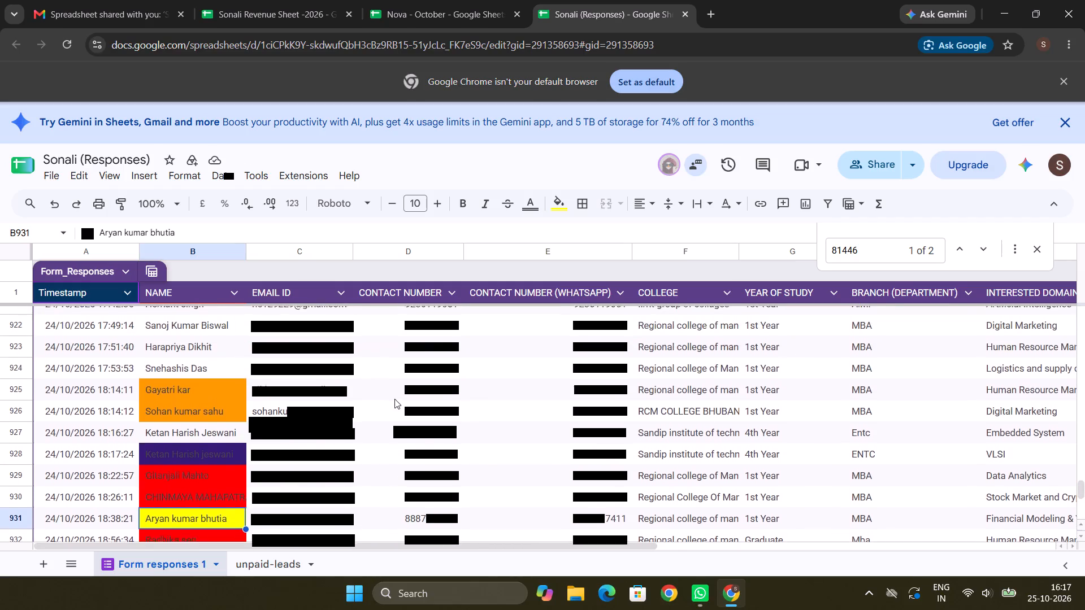
{"action": "scroll", "coordinate": [394, 399], "scroll_direction": "up", "scroll_amount": 2}
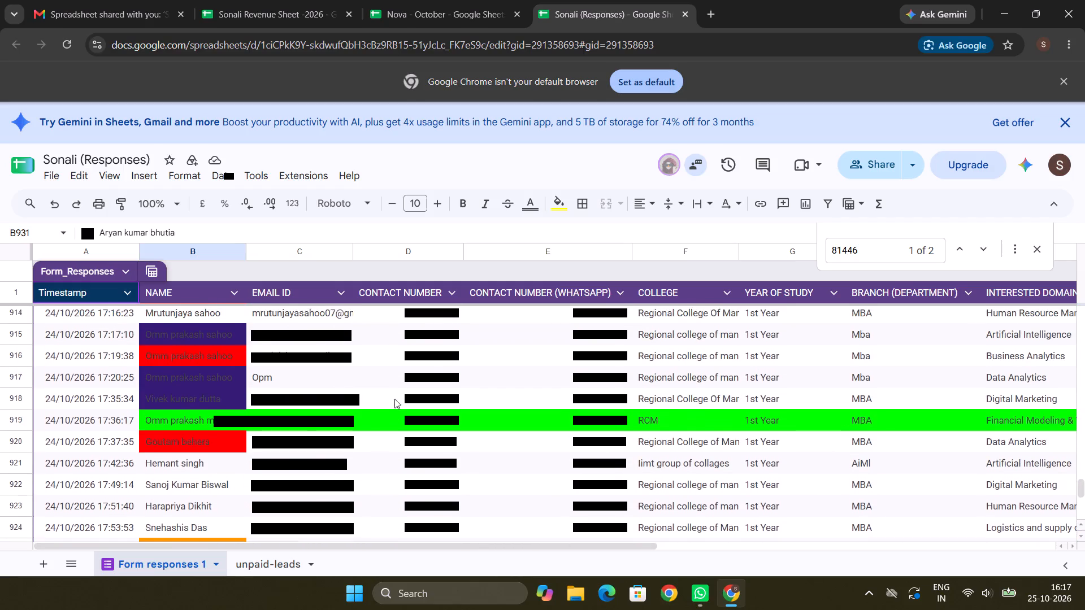
{"action": "scroll", "coordinate": [394, 399], "scroll_direction": "down", "scroll_amount": 2}
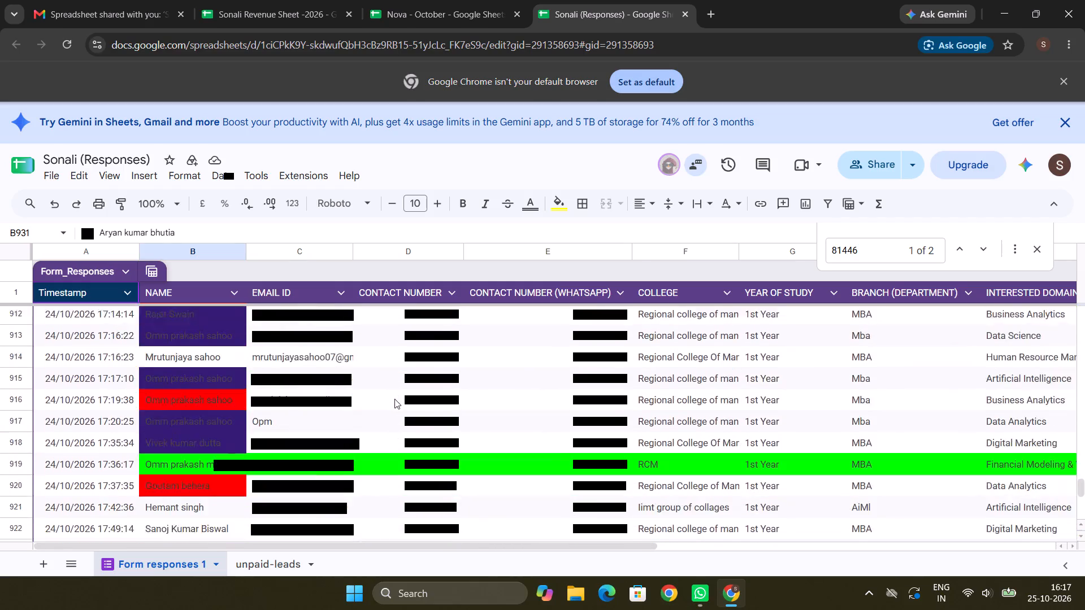
{"action": "scroll", "coordinate": [394, 399], "scroll_direction": "down", "scroll_amount": 3}
{"action": "scroll", "coordinate": [394, 399], "scroll_direction": "up", "scroll_amount": 4}
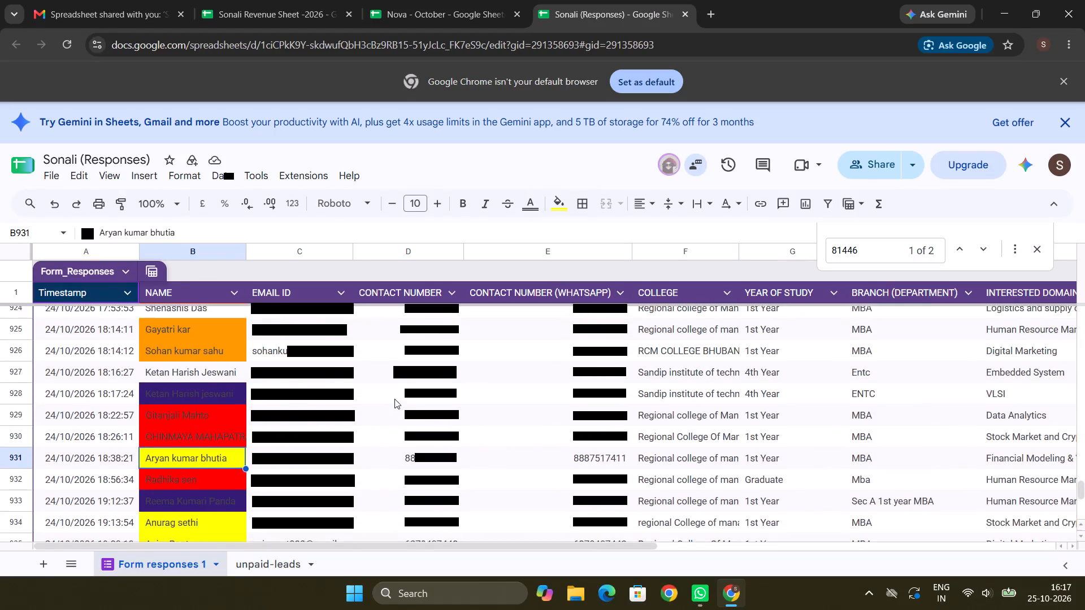
Copy the contact number of the uncoloured lead in row 927.
{"action": "scroll", "coordinate": [394, 399], "scroll_direction": "up", "scroll_amount": 1}
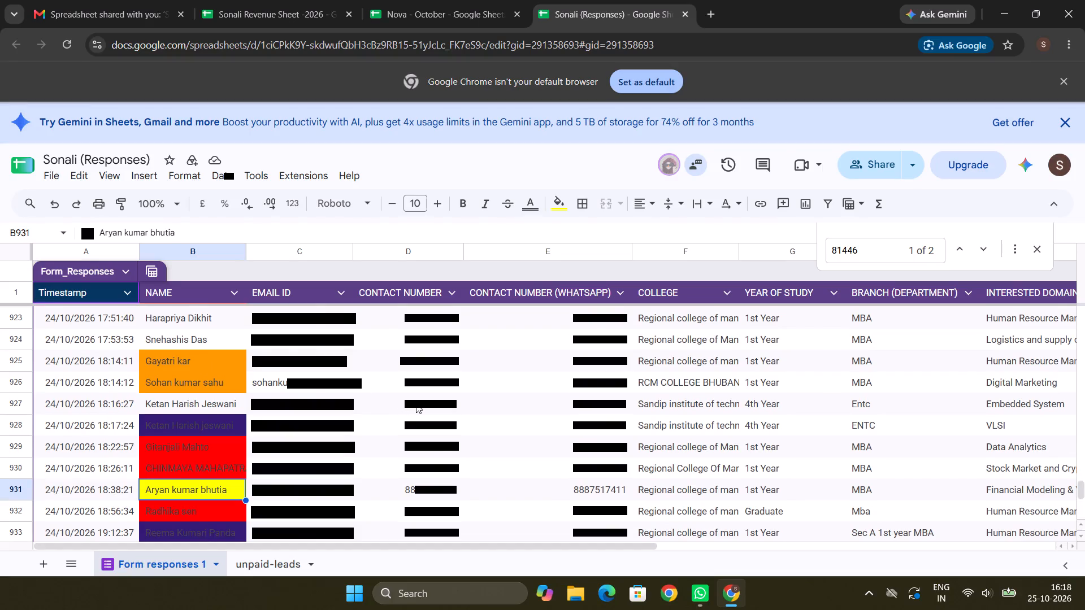
{"action": "left_click", "coordinate": [416, 403]}
{"action": "key", "text": "ctrl+c"}
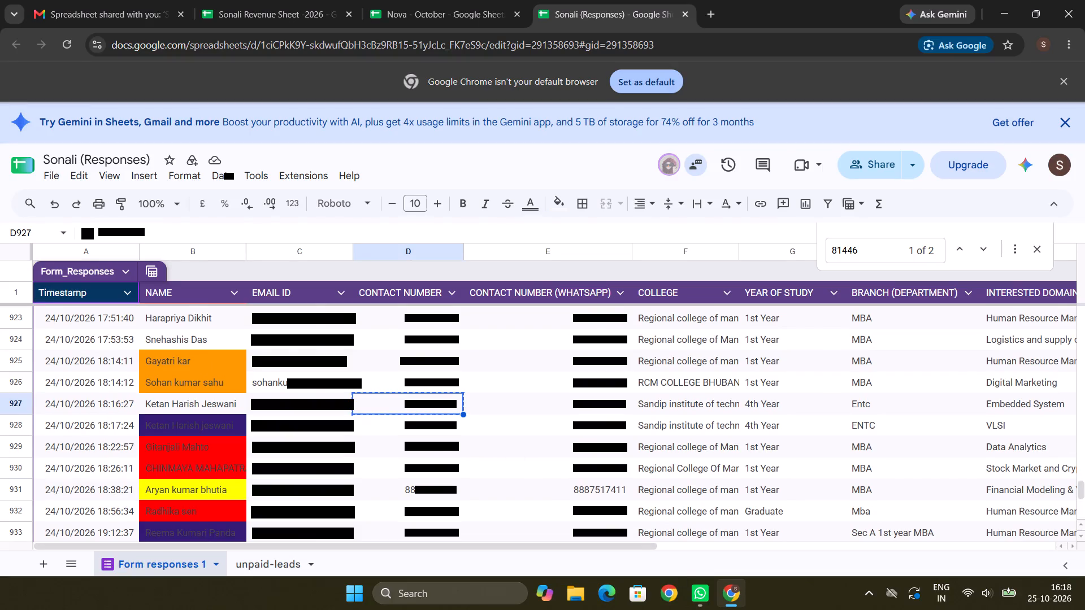
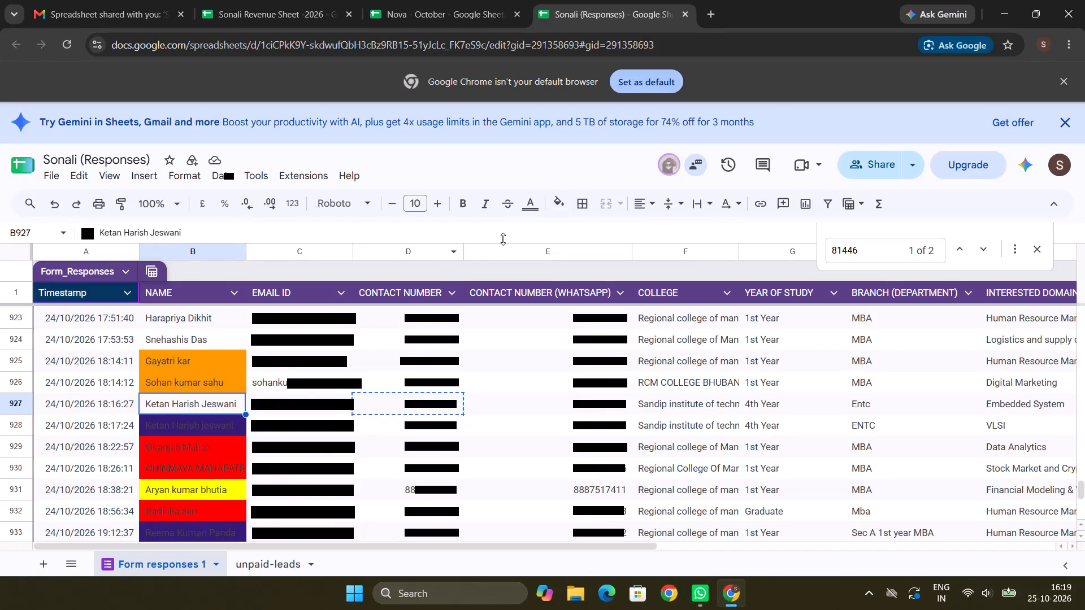
Fill the uncoloured name cell in row 927 with red.
{"action": "left_click_drag", "start_coordinate": [554, 206], "coordinate": [580, 273]}
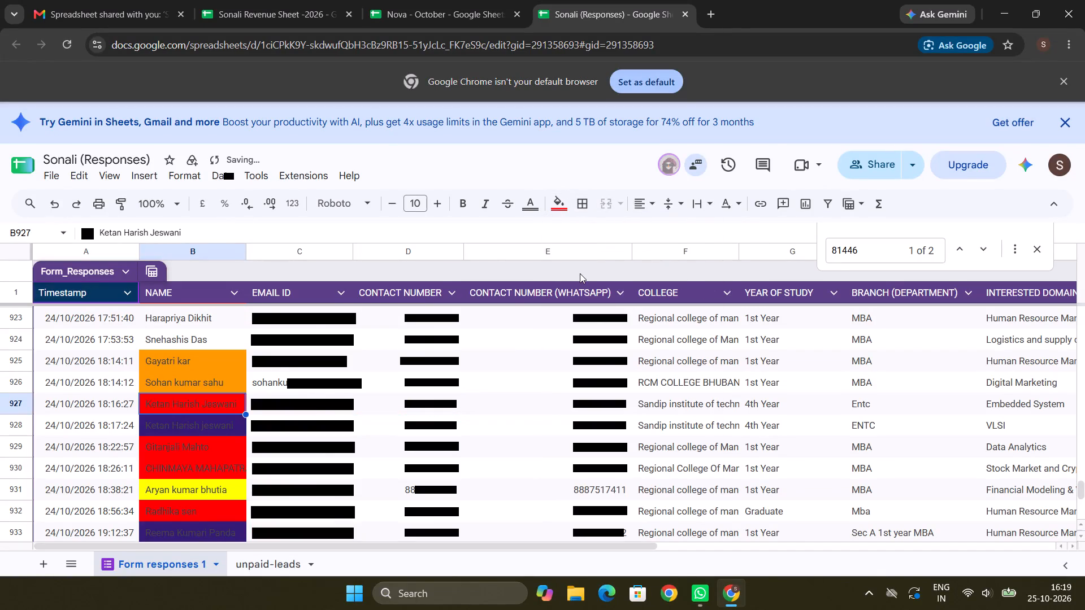
{"action": "left_click", "coordinate": [580, 273]}
Check the neighbouring responses back to about row 909, and fill the uncoloured name cell in row 924 with yellow.
{"action": "scroll", "coordinate": [358, 384], "scroll_direction": "up", "scroll_amount": 2}
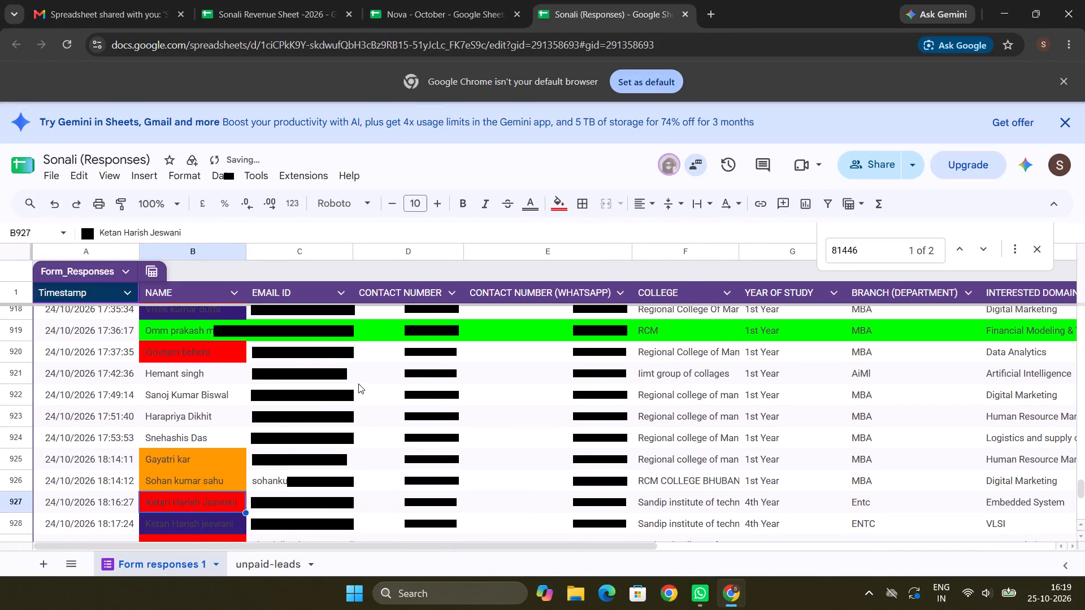
{"action": "scroll", "coordinate": [358, 384], "scroll_direction": "up", "scroll_amount": 1}
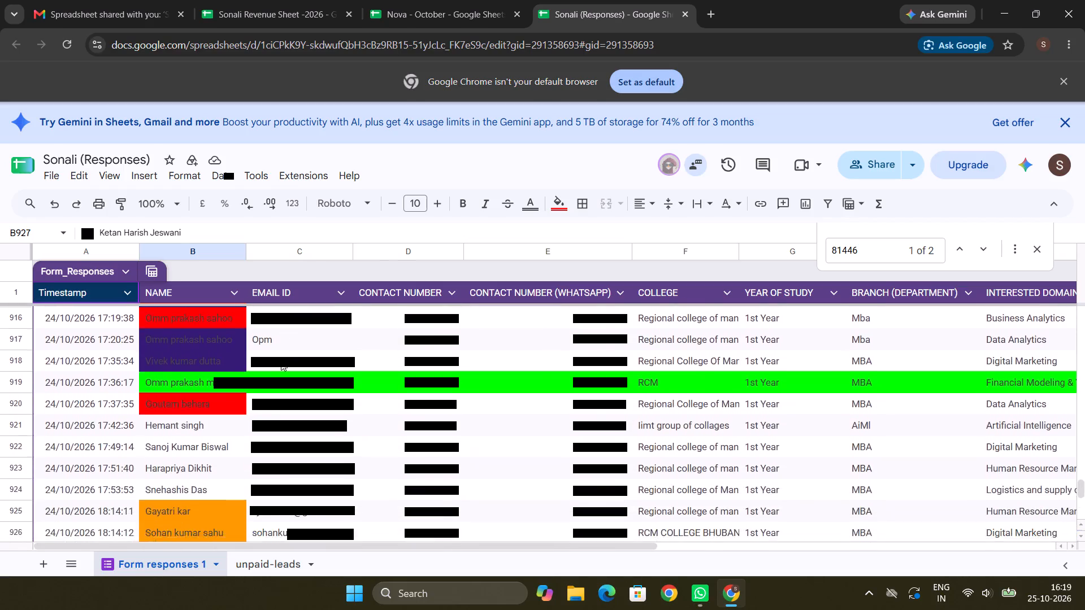
{"action": "scroll", "coordinate": [281, 361], "scroll_direction": "down", "scroll_amount": 3}
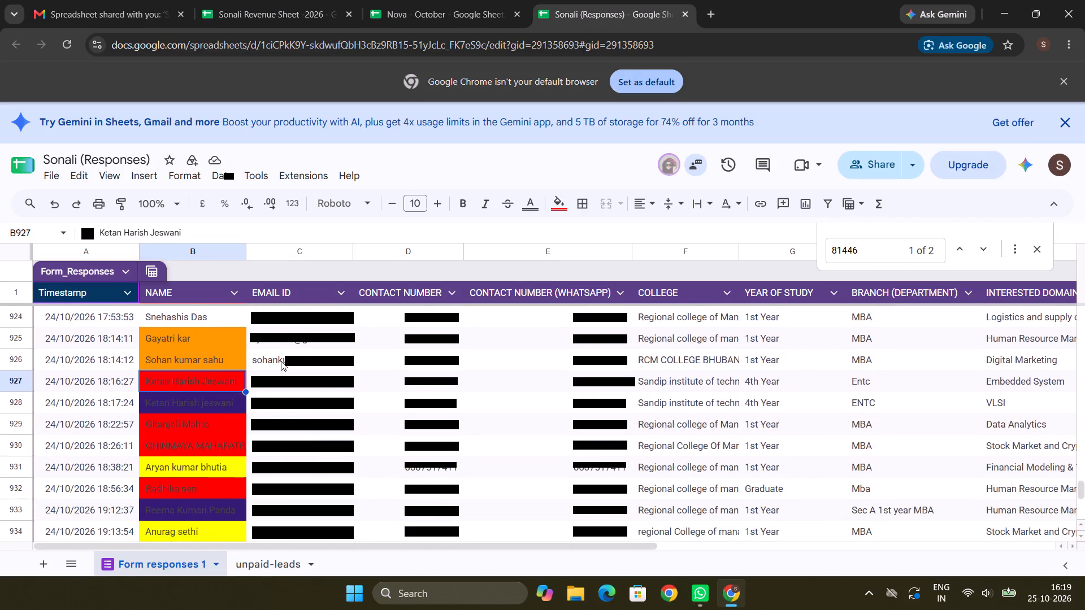
{"action": "scroll", "coordinate": [281, 361], "scroll_direction": "up", "scroll_amount": 5}
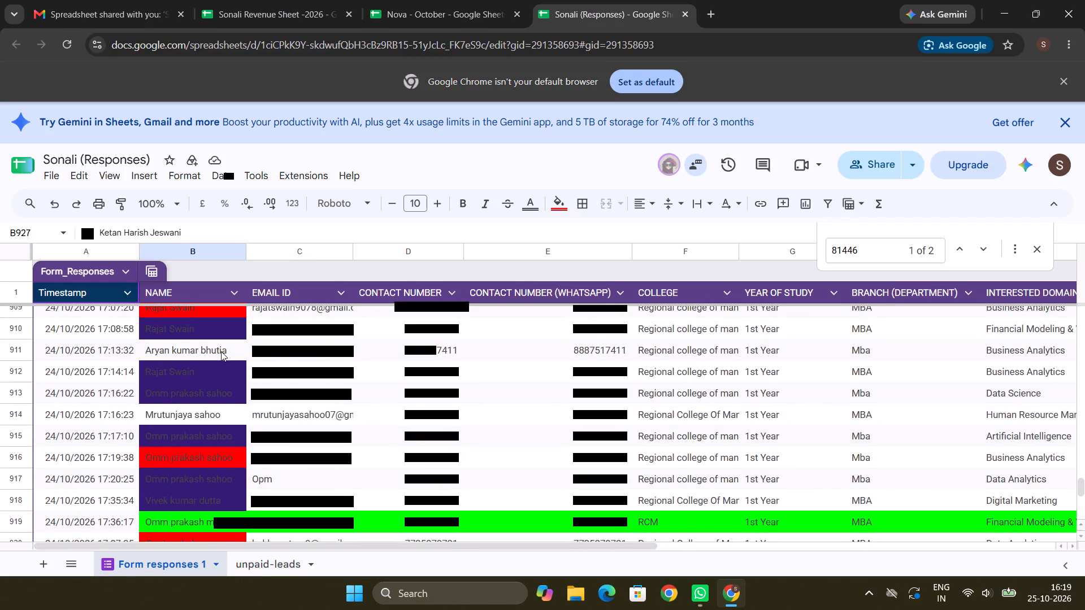
{"action": "scroll", "coordinate": [221, 351], "scroll_direction": "down", "scroll_amount": 3}
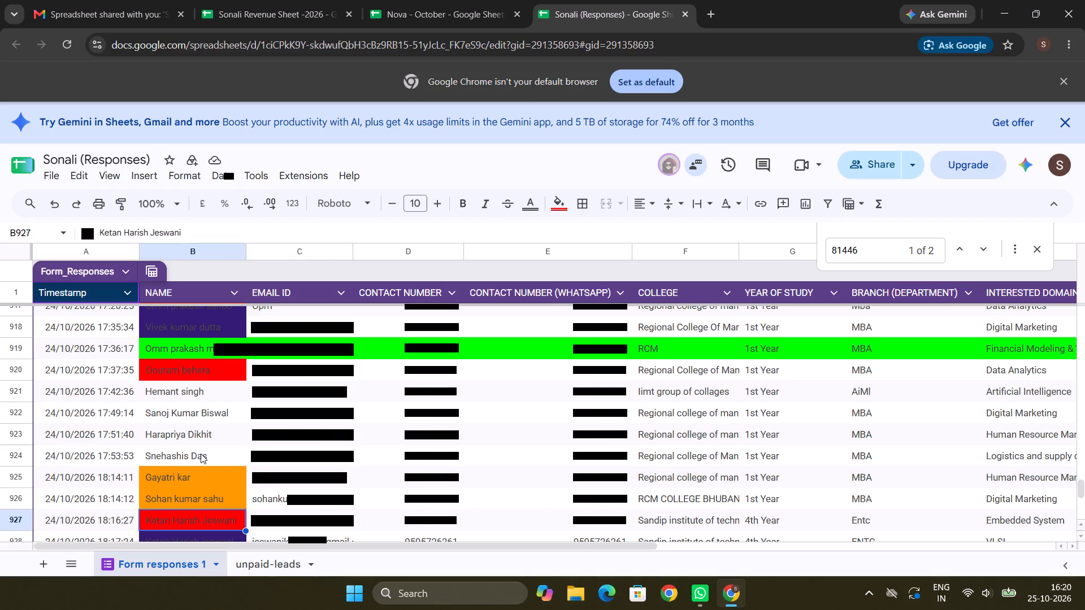
{"action": "left_click", "coordinate": [201, 454]}
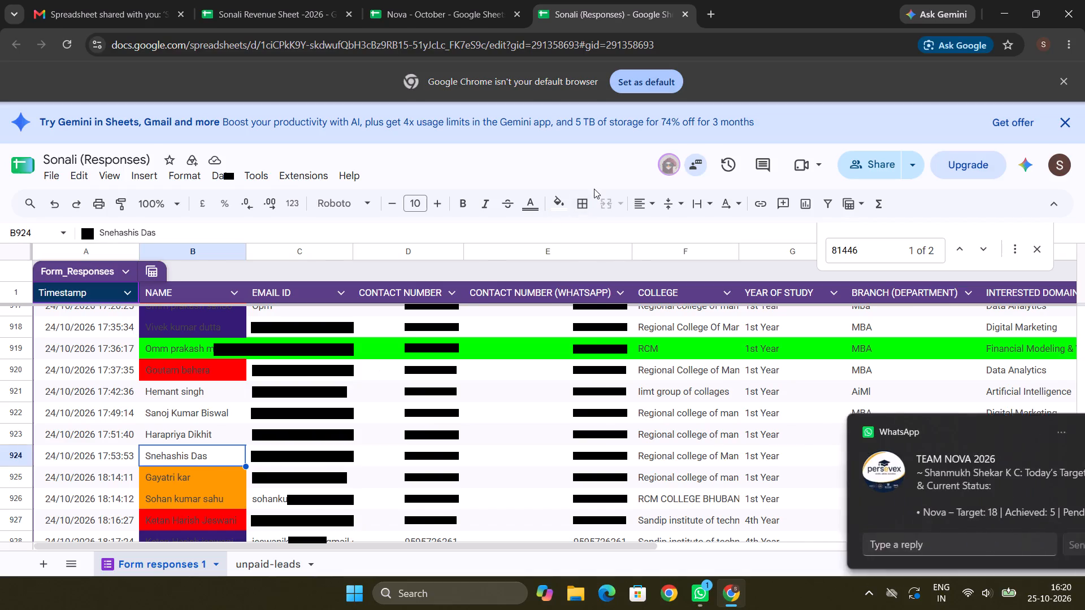
{"action": "left_click_drag", "start_coordinate": [558, 210], "coordinate": [607, 273]}
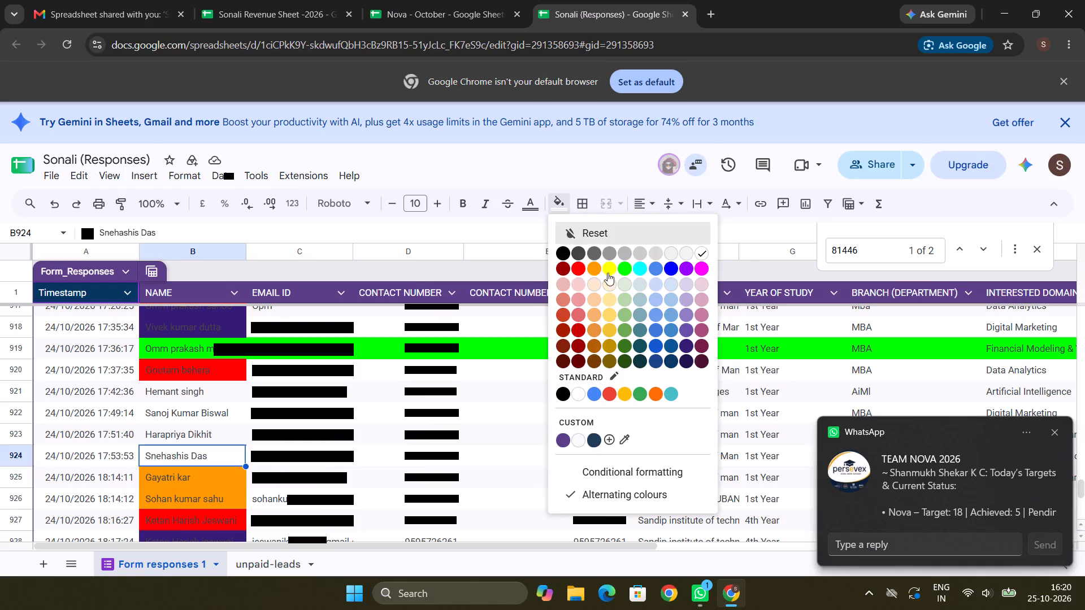
{"action": "left_click_drag", "start_coordinate": [607, 273], "coordinate": [613, 269]}
{"action": "left_click", "coordinate": [613, 269]}
Look through the responses from about row 915 down to the last one in row 963, checking the colour coding of their name cells.
{"action": "scroll", "coordinate": [226, 412], "scroll_direction": "up", "scroll_amount": 1}
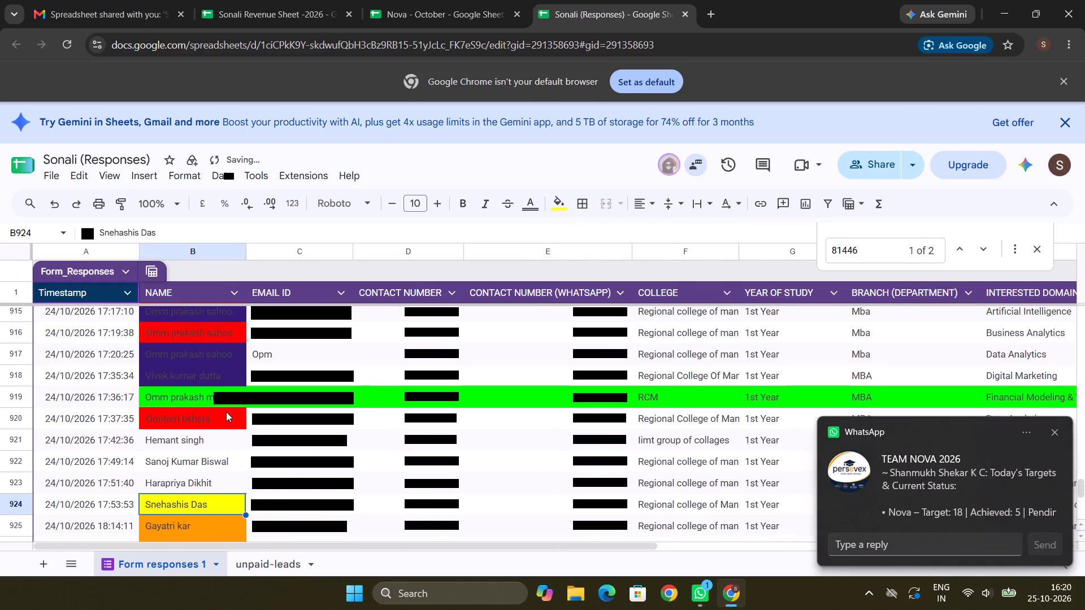
{"action": "scroll", "coordinate": [226, 412], "scroll_direction": "up", "scroll_amount": 1}
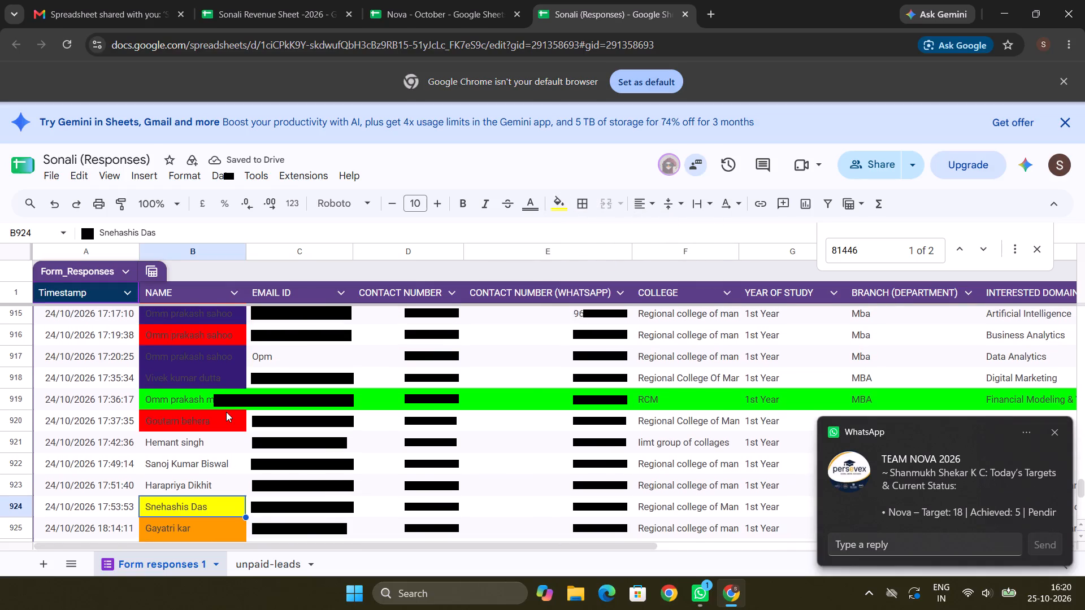
{"action": "scroll", "coordinate": [218, 482], "scroll_direction": "down", "scroll_amount": 5}
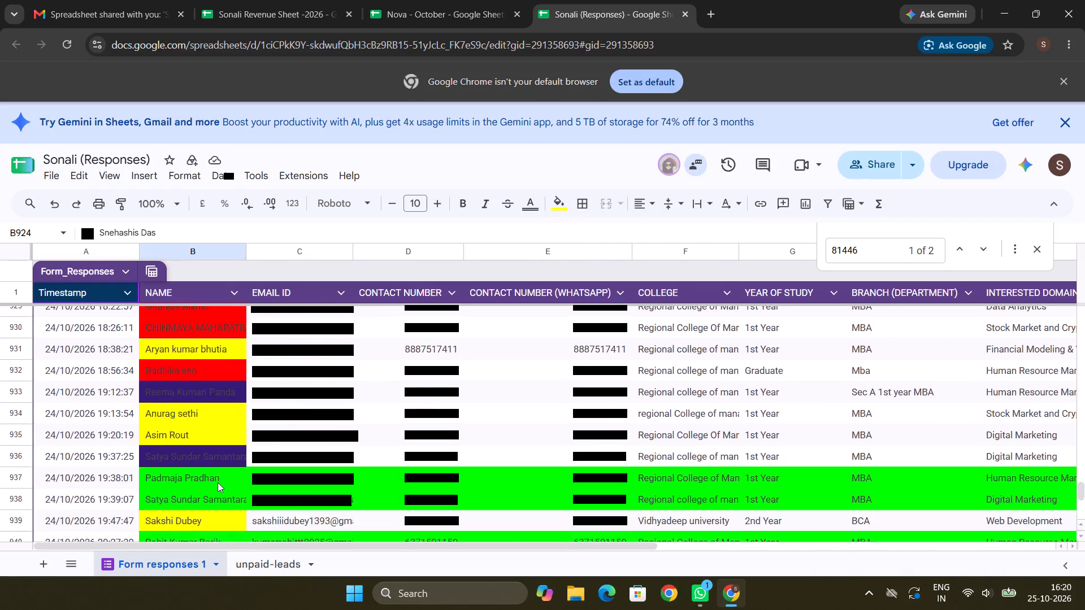
{"action": "scroll", "coordinate": [218, 482], "scroll_direction": "down", "scroll_amount": 4}
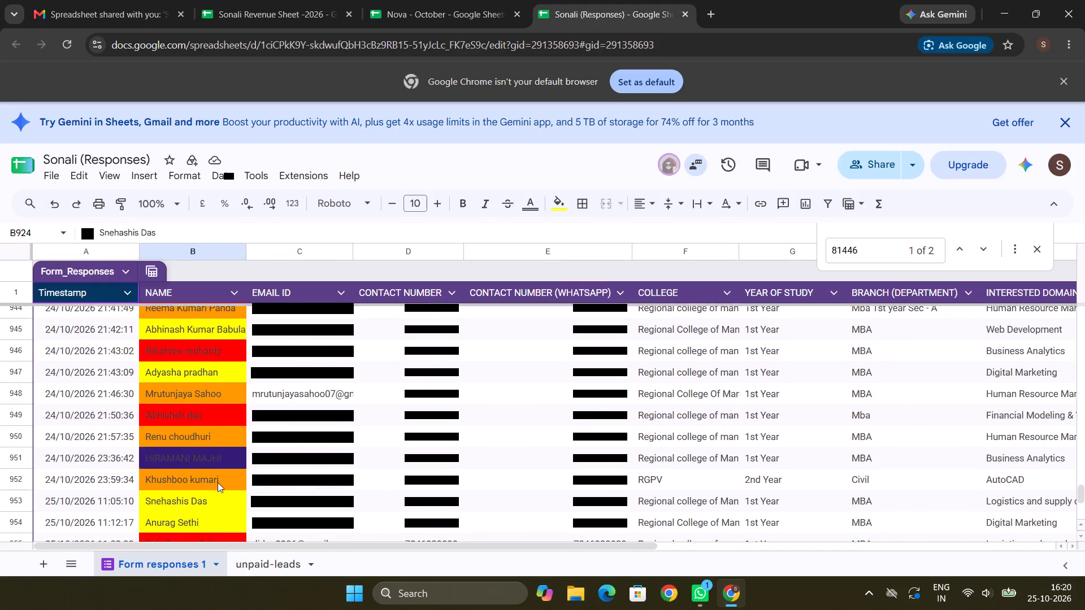
{"action": "scroll", "coordinate": [218, 482], "scroll_direction": "down", "scroll_amount": 3}
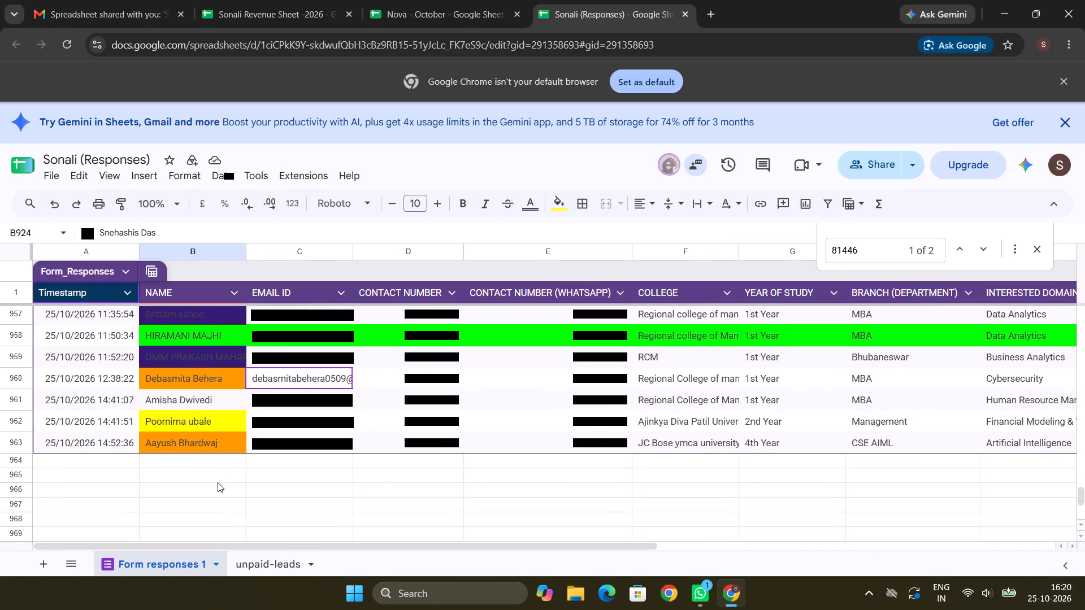
{"action": "scroll", "coordinate": [218, 482], "scroll_direction": "up", "scroll_amount": 3}
{"action": "scroll", "coordinate": [218, 482], "scroll_direction": "down", "scroll_amount": 1}
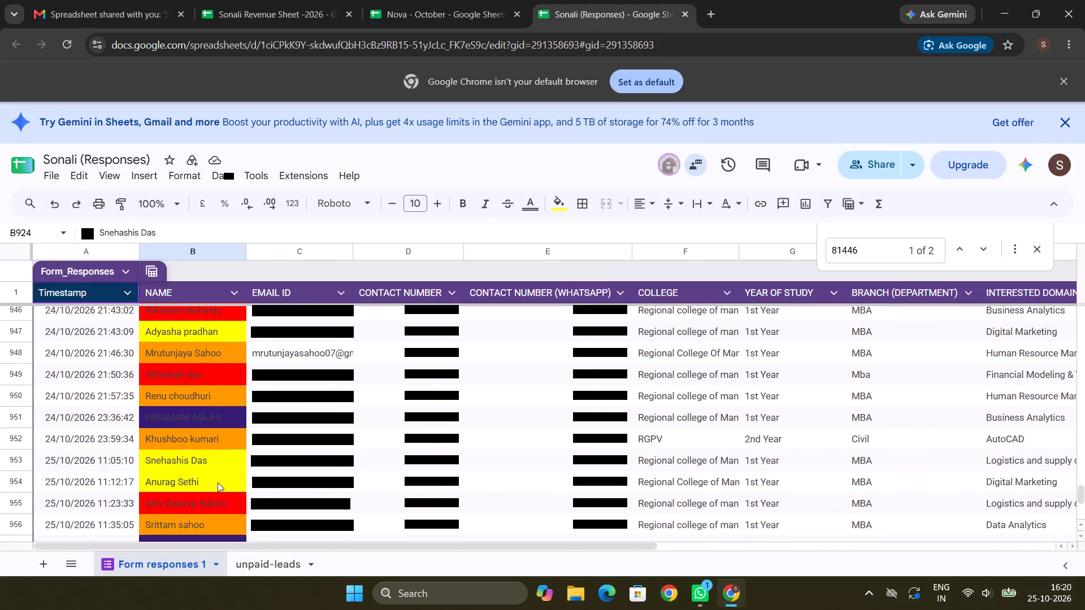
{"action": "scroll", "coordinate": [218, 482], "scroll_direction": "down", "scroll_amount": 1}
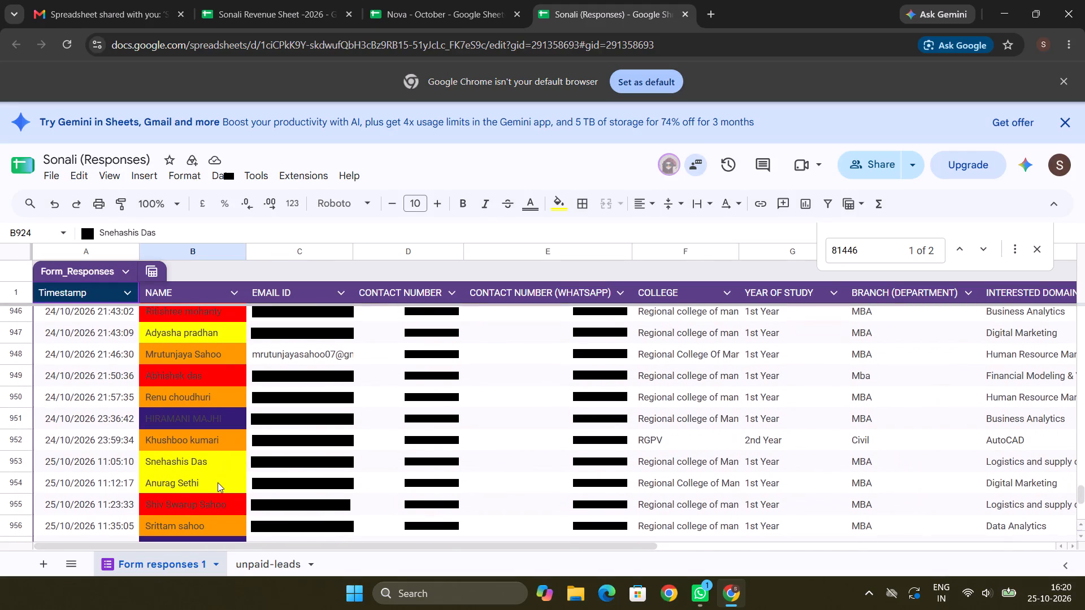
Fill the name cell of the repeated lead in row 953 with the dark purple used in row 951.
{"action": "left_click", "coordinate": [196, 463]}
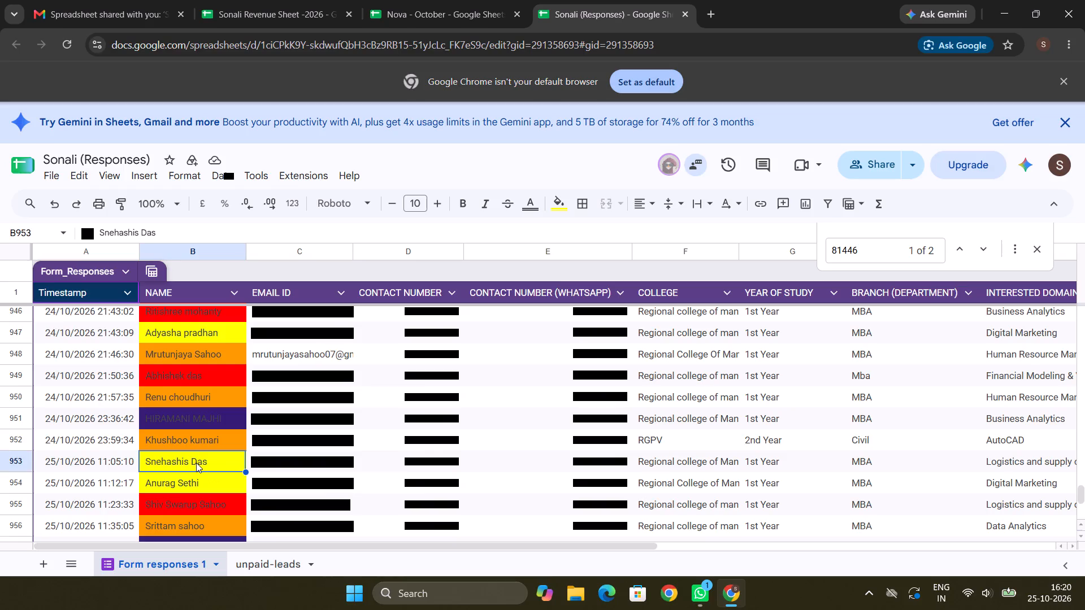
{"action": "left_click", "coordinate": [563, 207]}
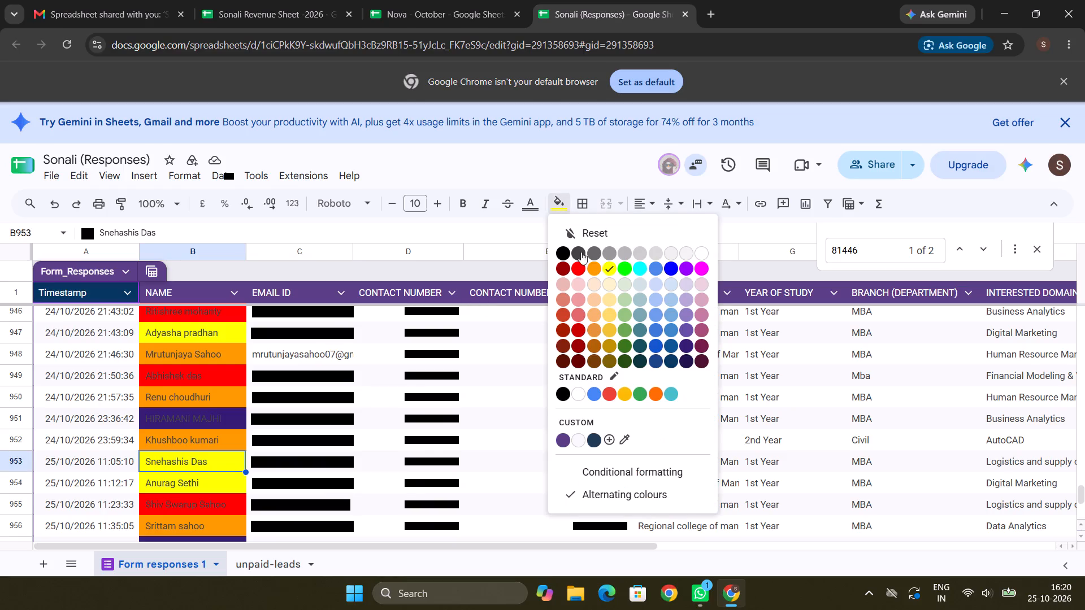
{"action": "left_click", "coordinate": [688, 346]}
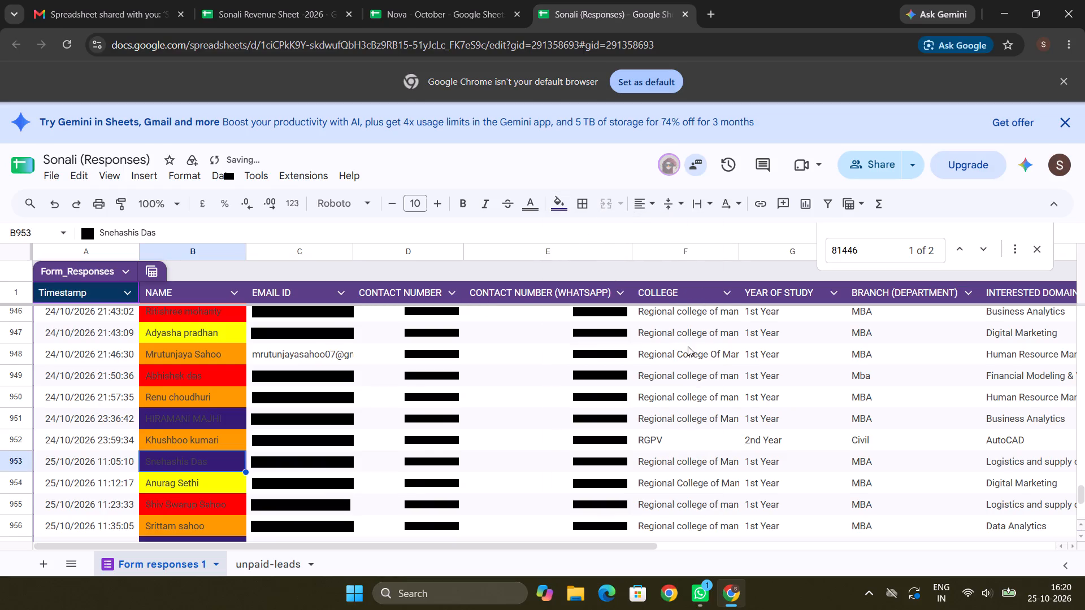
Look back through the responses above row 953, up to about row 919, for name cells still without colour coding.
{"action": "scroll", "coordinate": [511, 373], "scroll_direction": "up", "scroll_amount": 4}
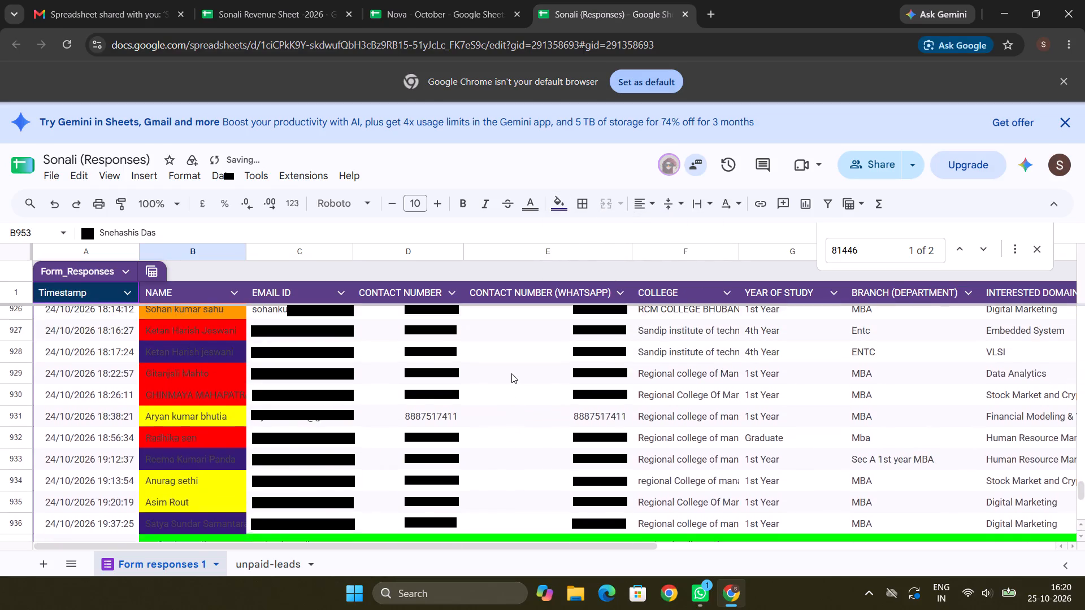
{"action": "scroll", "coordinate": [511, 373], "scroll_direction": "up", "scroll_amount": 2}
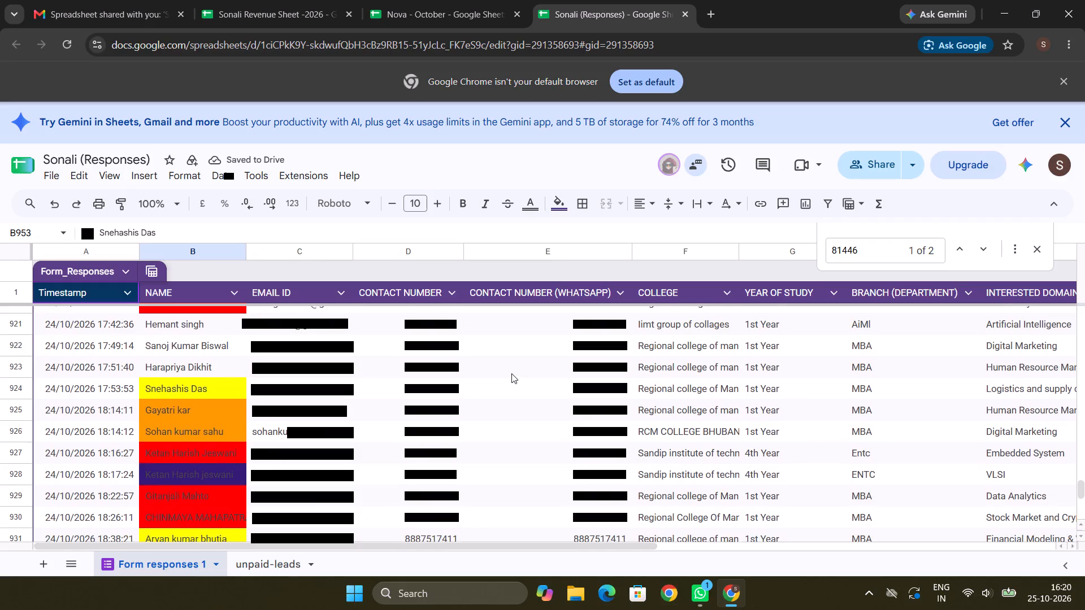
{"action": "scroll", "coordinate": [511, 373], "scroll_direction": "up", "scroll_amount": 1}
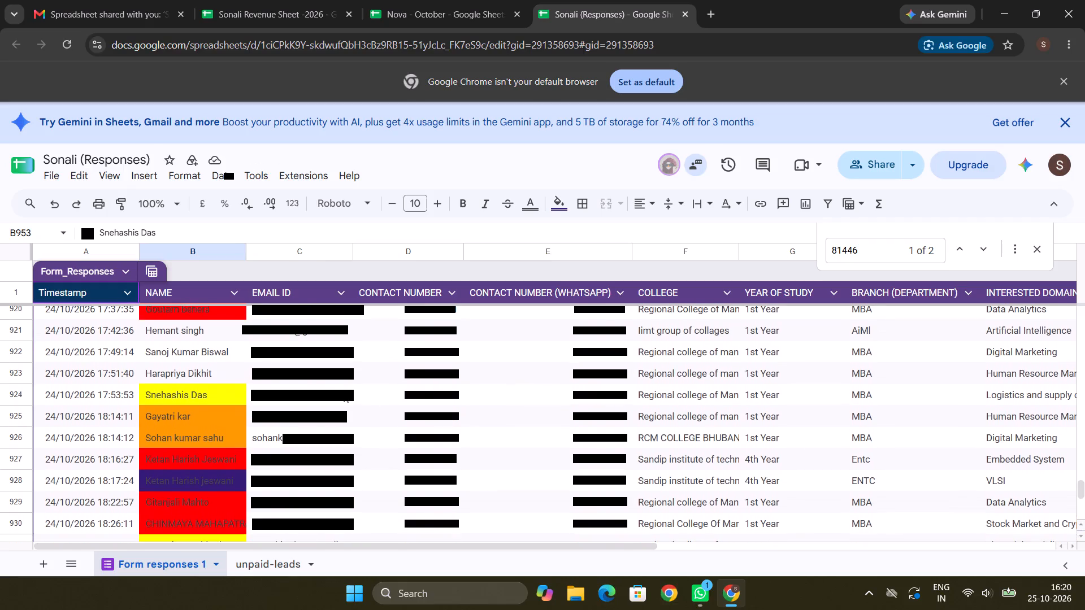
{"action": "scroll", "coordinate": [344, 392], "scroll_direction": "up", "scroll_amount": 1}
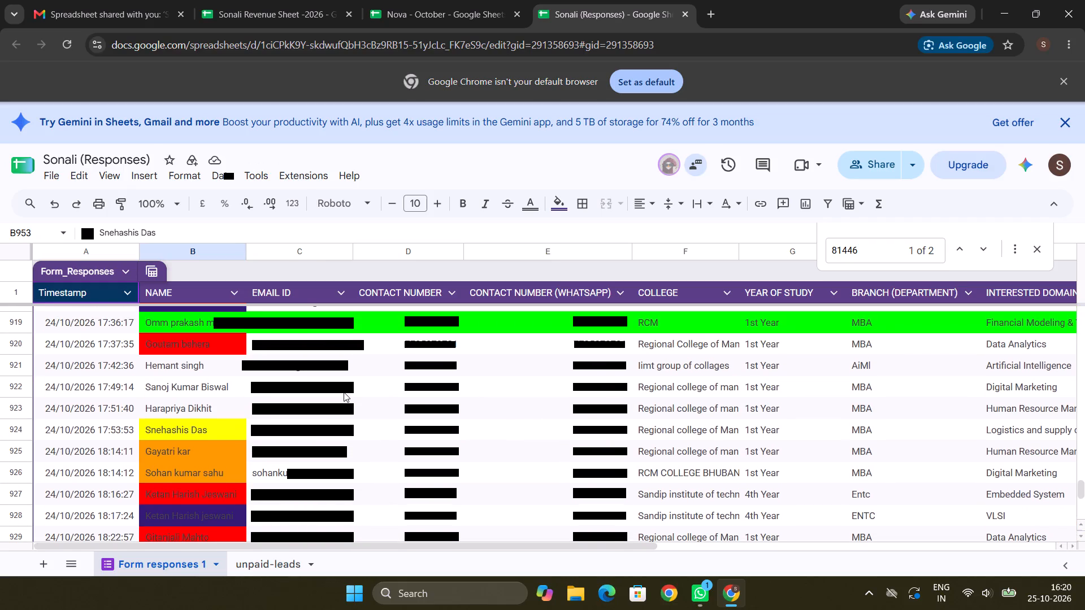
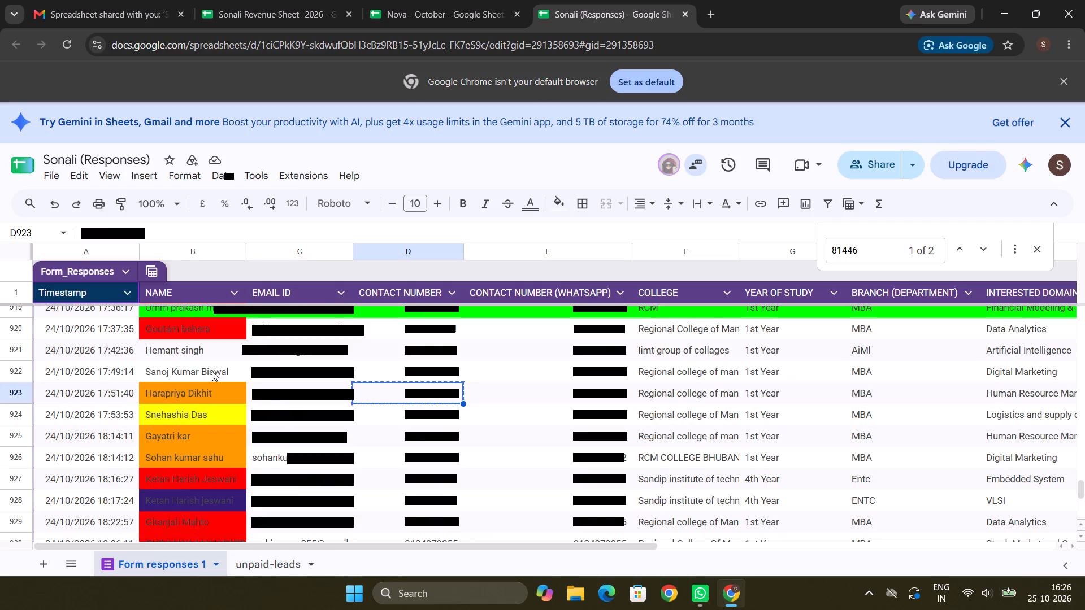
Fill the name cell of the repeated lead in row 911 with the dark purple used in row 910.
{"action": "scroll", "coordinate": [212, 371], "scroll_direction": "up", "scroll_amount": 1}
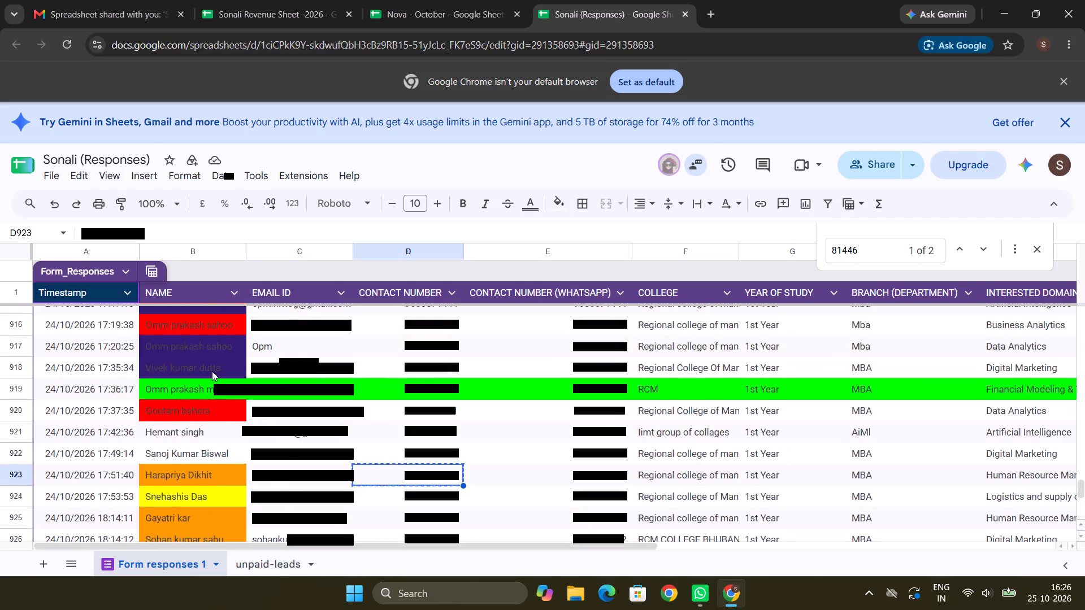
{"action": "scroll", "coordinate": [212, 371], "scroll_direction": "up", "scroll_amount": 1}
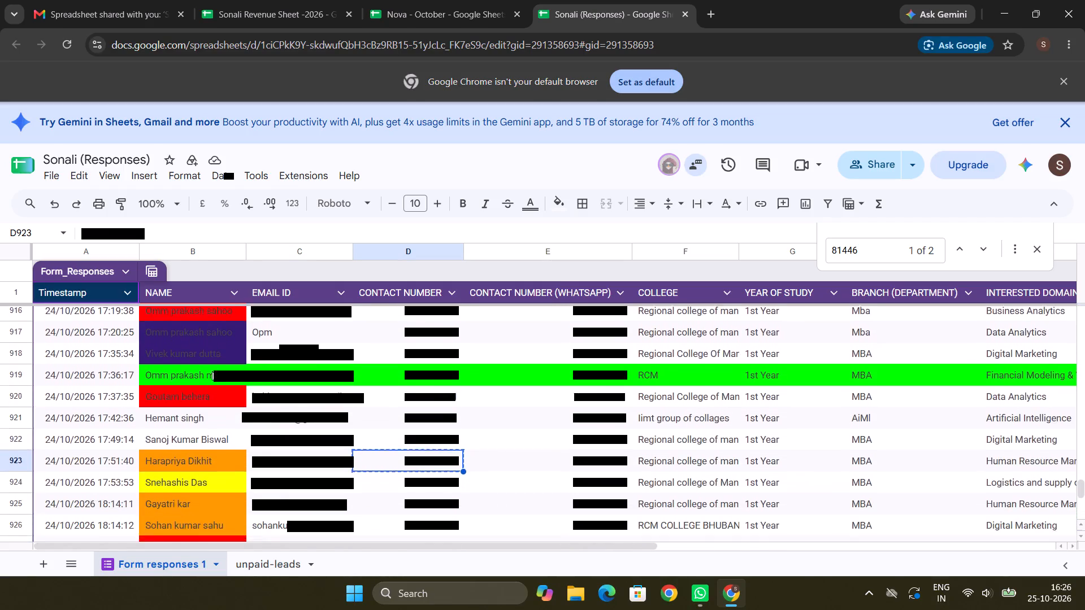
{"action": "scroll", "coordinate": [212, 371], "scroll_direction": "up", "scroll_amount": 1}
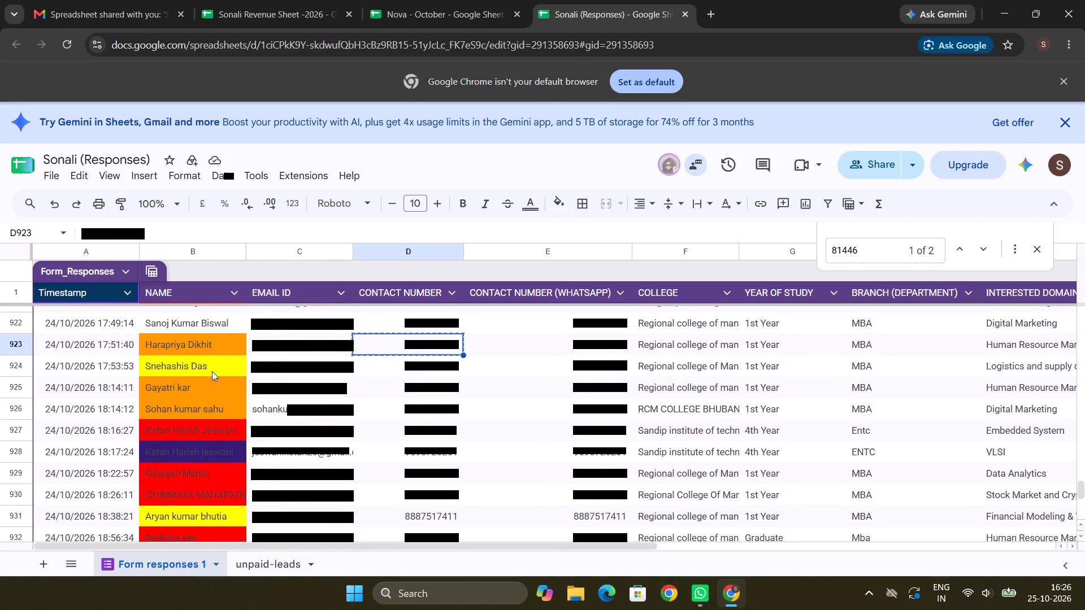
{"action": "scroll", "coordinate": [212, 371], "scroll_direction": "up", "scroll_amount": 1}
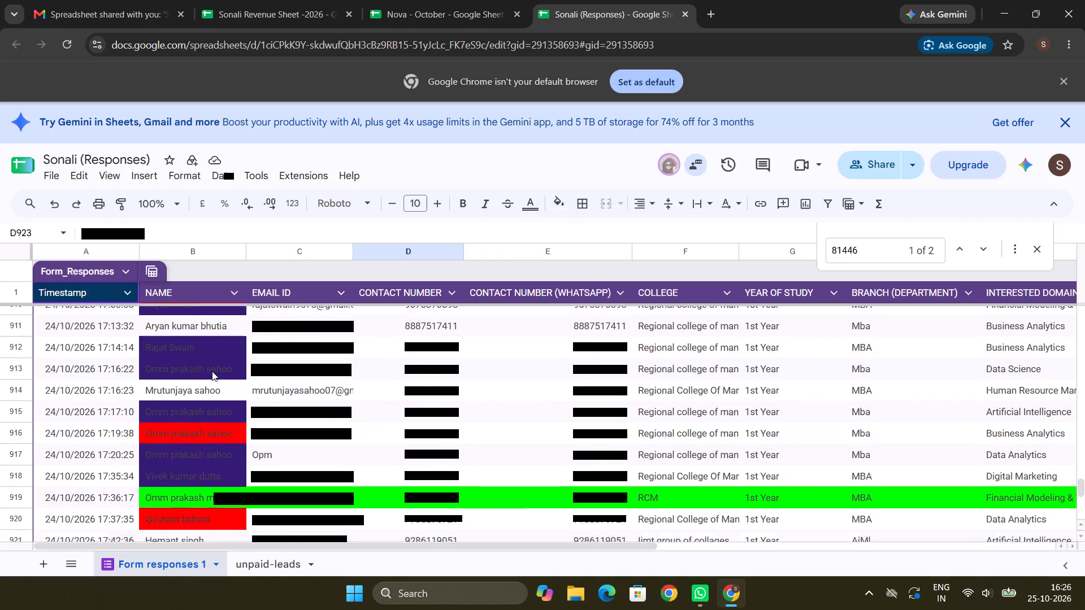
{"action": "scroll", "coordinate": [212, 371], "scroll_direction": "up", "scroll_amount": 1}
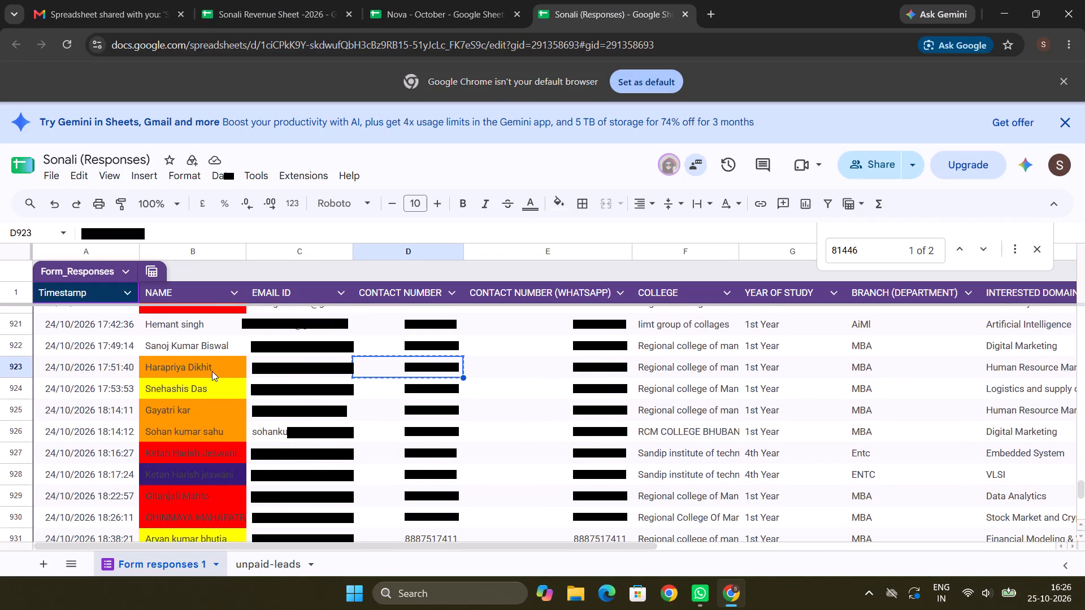
{"action": "scroll", "coordinate": [212, 371], "scroll_direction": "up", "scroll_amount": 2}
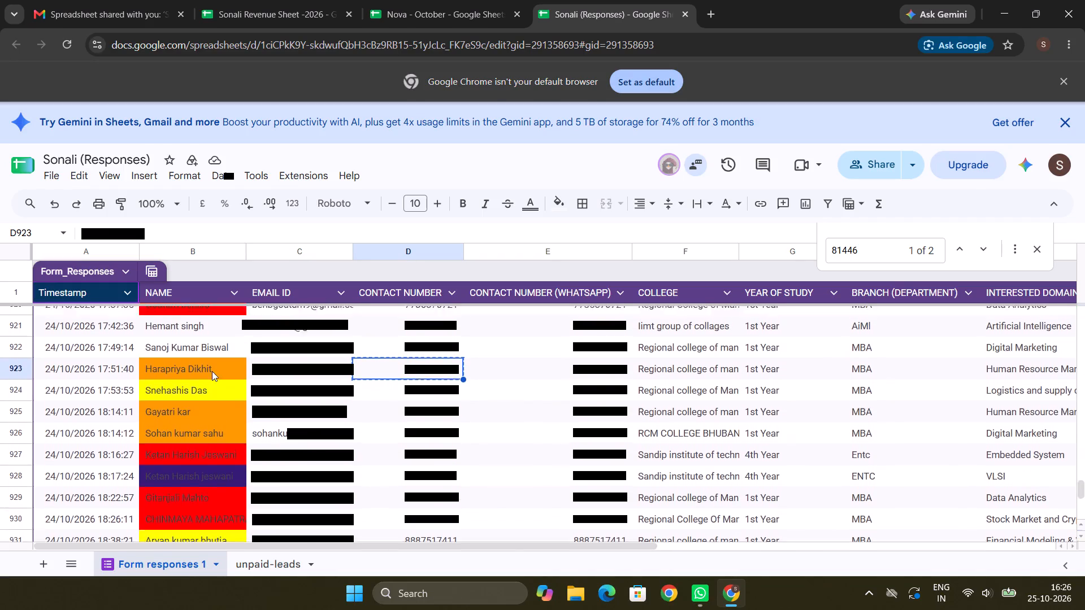
{"action": "scroll", "coordinate": [212, 371], "scroll_direction": "up", "scroll_amount": 1}
{"action": "left_click", "coordinate": [203, 337]}
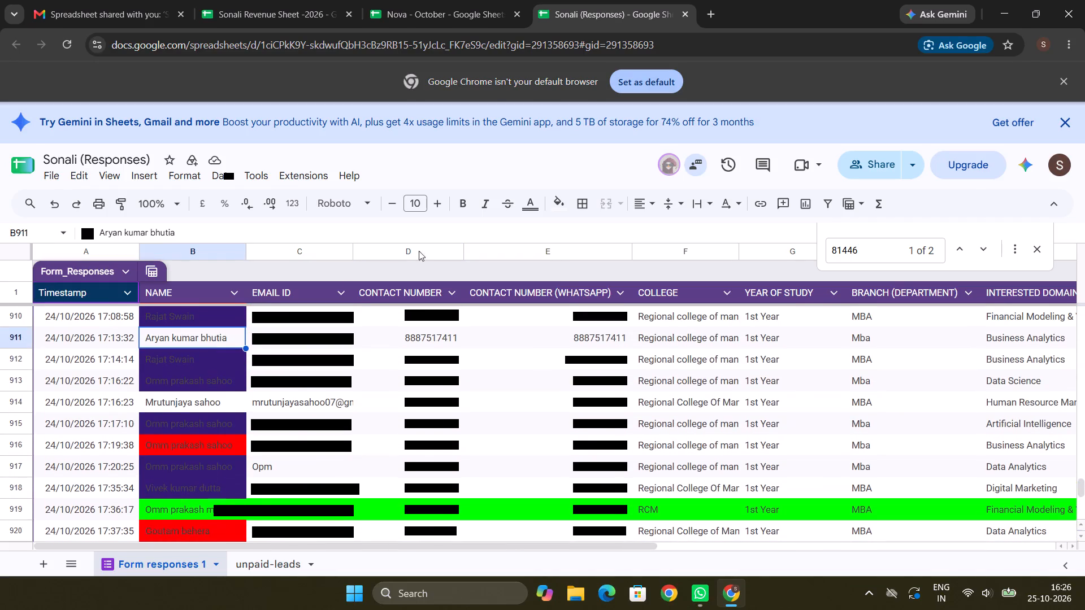
{"action": "left_click", "coordinate": [557, 202]}
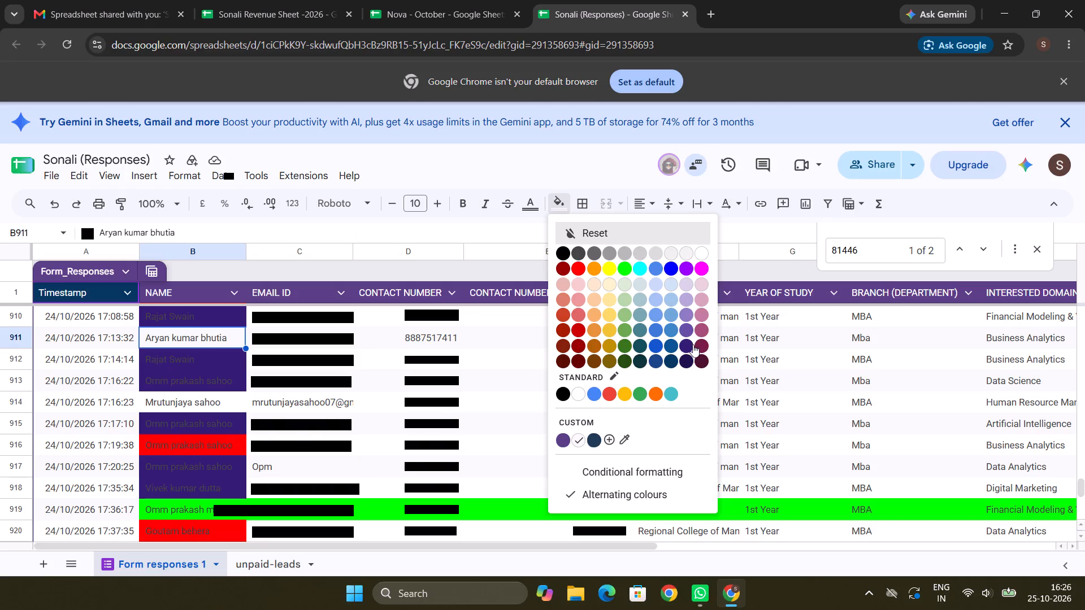
{"action": "left_click", "coordinate": [689, 346]}
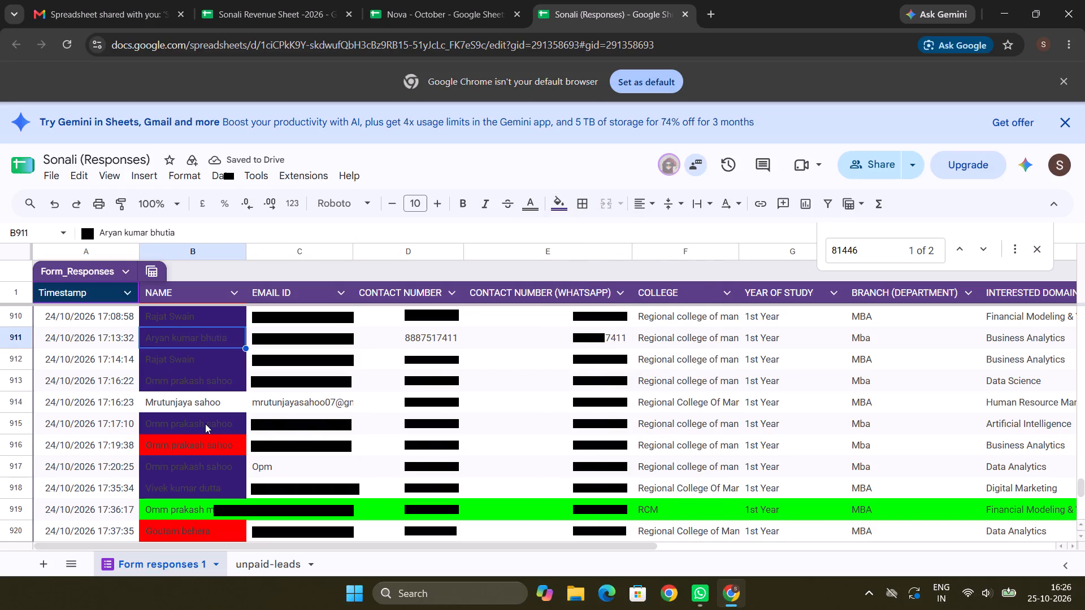
Check the later responses, down to about row 956, for repeat entries of the leads whose name cells are still uncoloured.
{"action": "scroll", "coordinate": [205, 424], "scroll_direction": "down", "scroll_amount": 5}
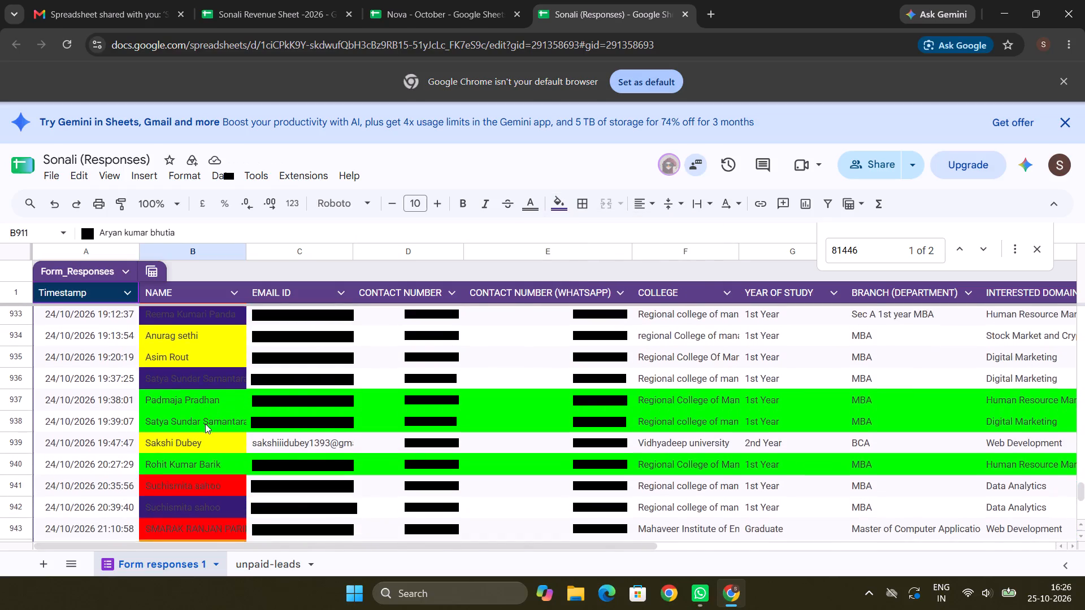
{"action": "scroll", "coordinate": [205, 424], "scroll_direction": "down", "scroll_amount": 5}
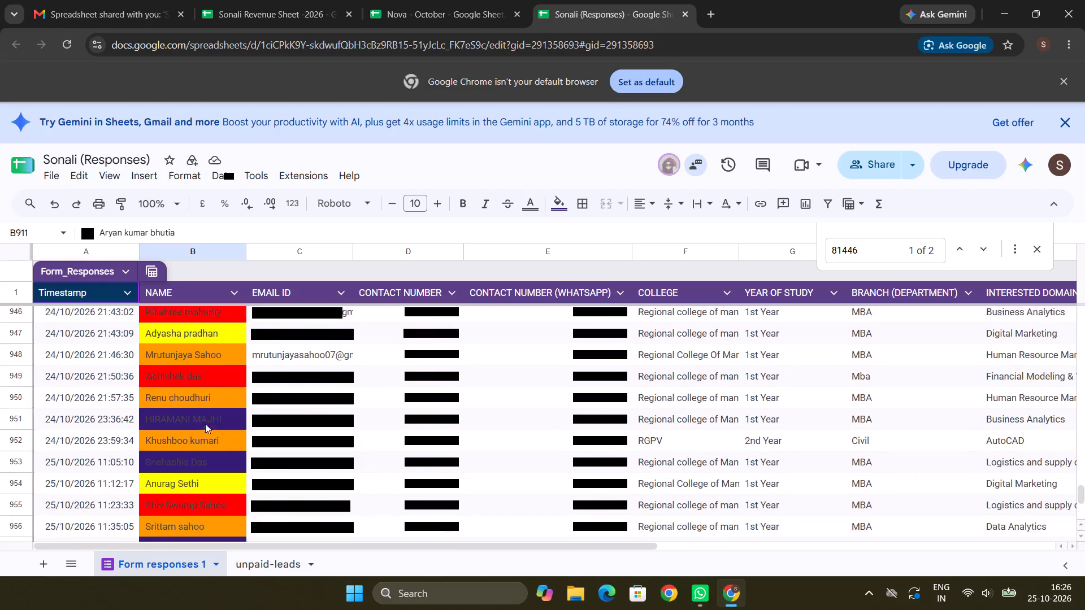
{"action": "scroll", "coordinate": [205, 424], "scroll_direction": "down", "scroll_amount": 4}
{"action": "scroll", "coordinate": [205, 424], "scroll_direction": "up", "scroll_amount": 5}
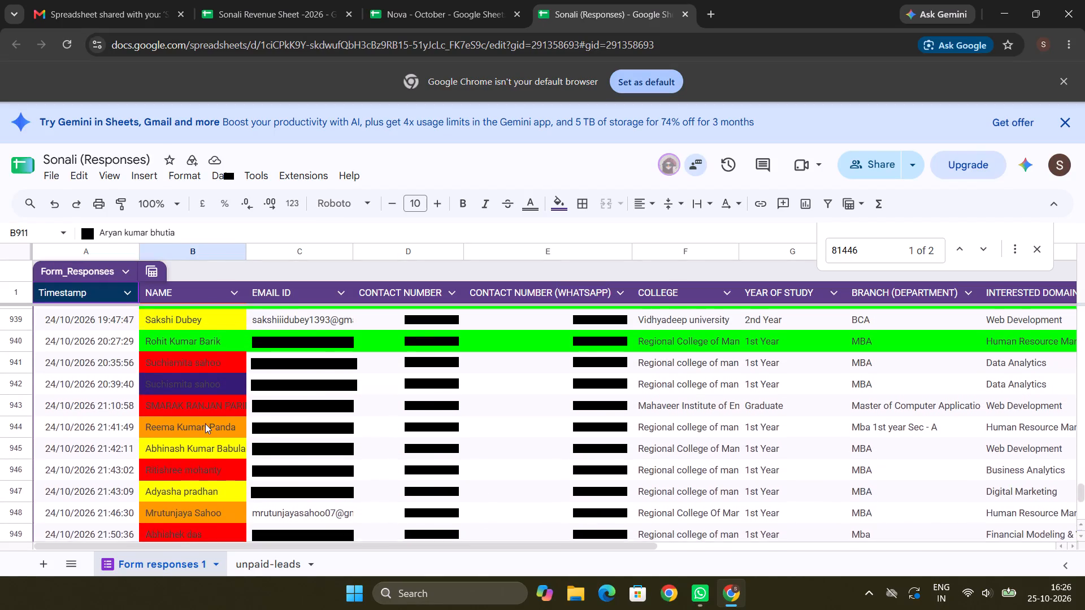
{"action": "scroll", "coordinate": [205, 424], "scroll_direction": "up", "scroll_amount": 2}
{"action": "scroll", "coordinate": [205, 424], "scroll_direction": "down", "scroll_amount": 2}
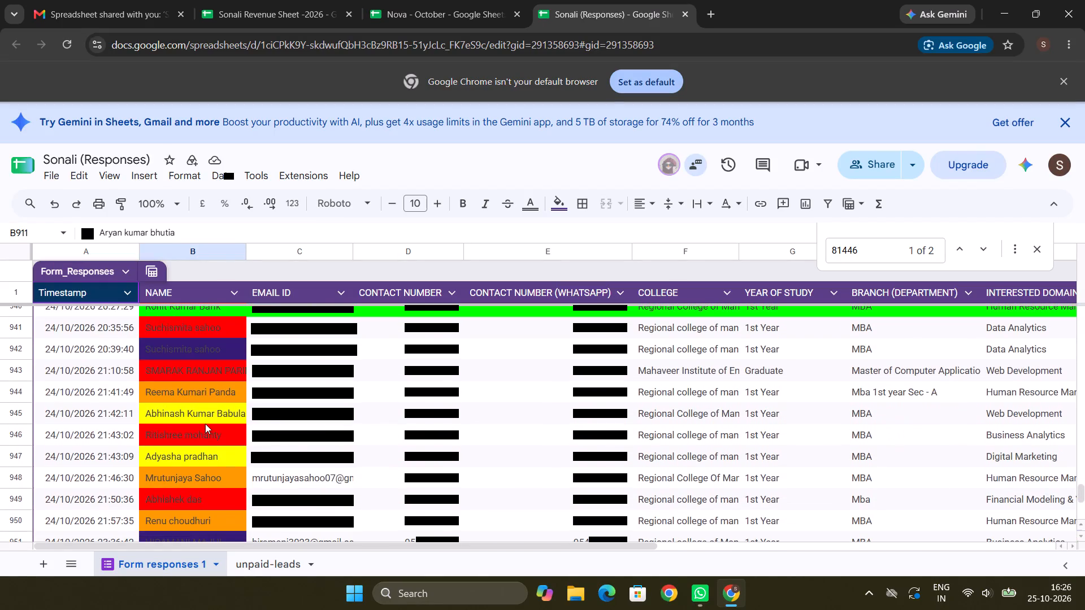
{"action": "scroll", "coordinate": [205, 424], "scroll_direction": "down", "scroll_amount": 1}
Fill the name cell of the repeated lead in row 914 with the dark purple used in row 913.
{"action": "scroll", "coordinate": [205, 424], "scroll_direction": "up", "scroll_amount": 5}
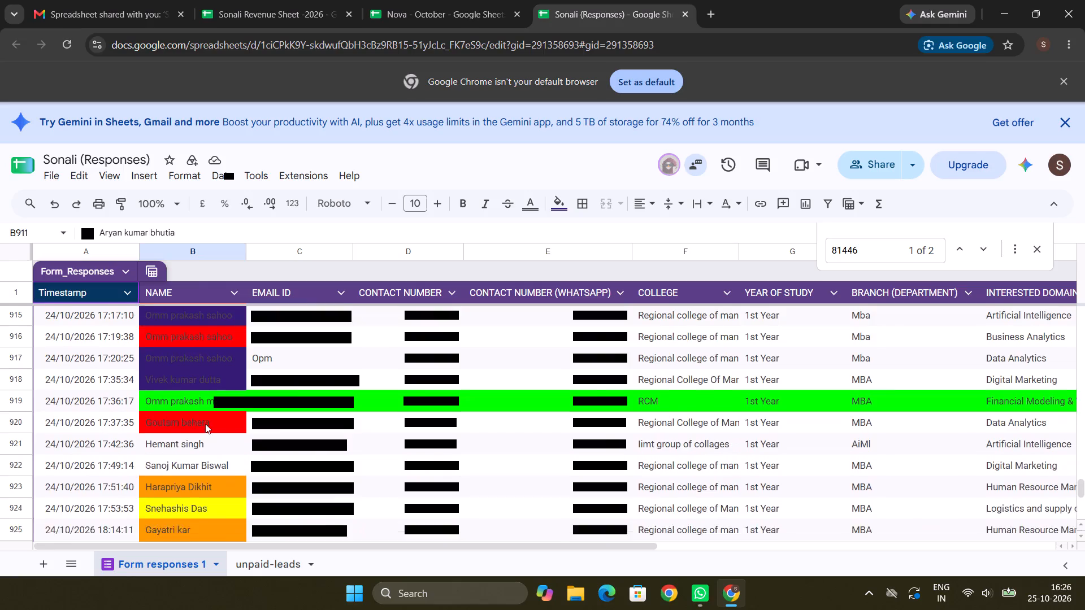
{"action": "scroll", "coordinate": [205, 424], "scroll_direction": "up", "scroll_amount": 3}
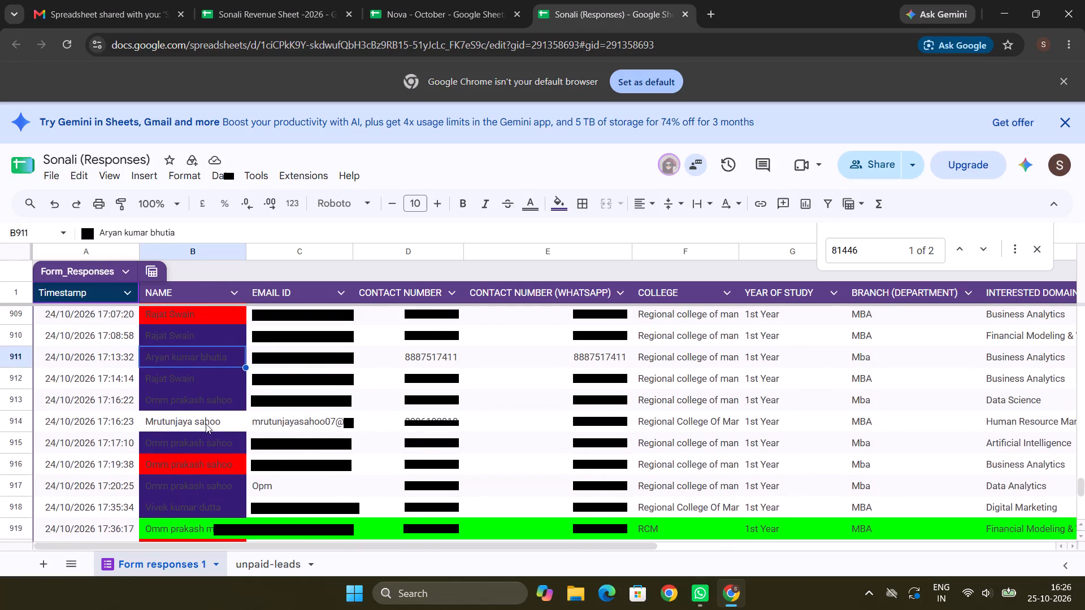
{"action": "left_click", "coordinate": [206, 422]}
{"action": "left_click", "coordinate": [563, 200]}
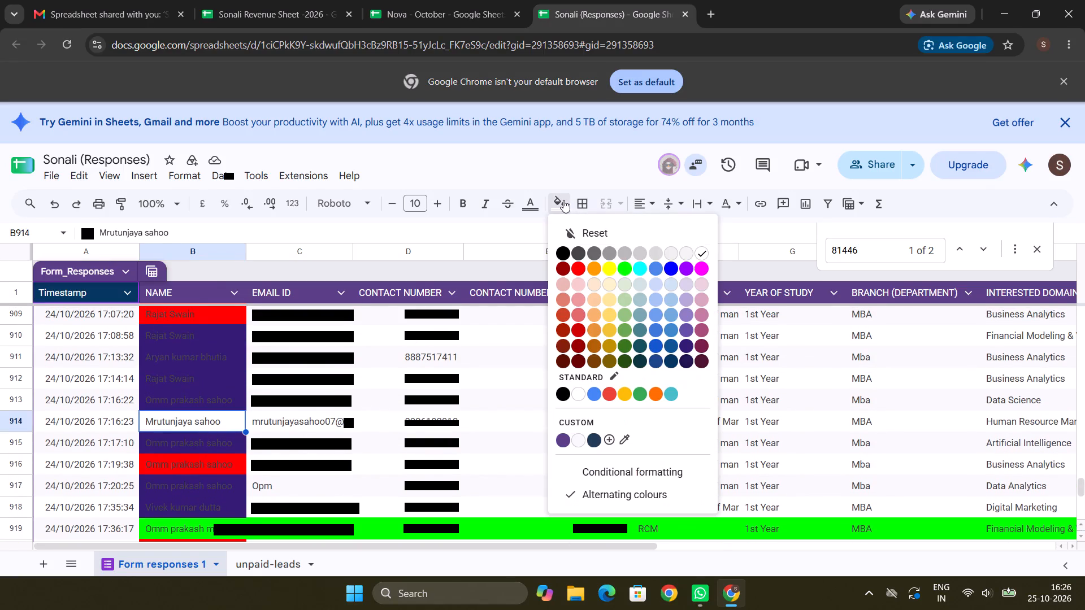
{"action": "left_click", "coordinate": [687, 345]}
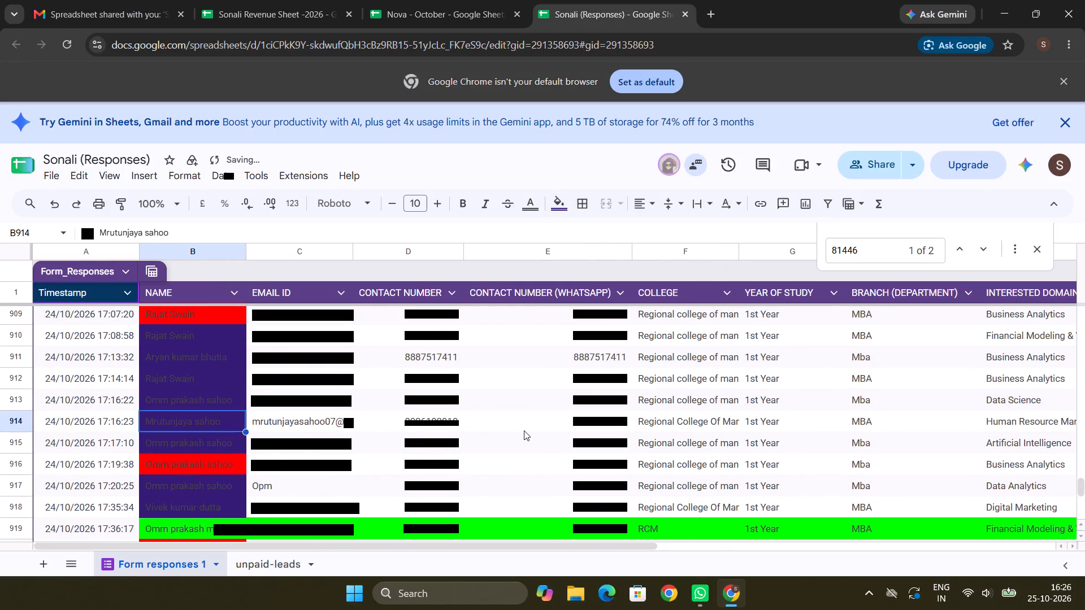
Fill the uncoloured name cell of the lead in row 922 with the yellow used in row 924.
{"action": "scroll", "coordinate": [524, 430], "scroll_direction": "down", "scroll_amount": 6}
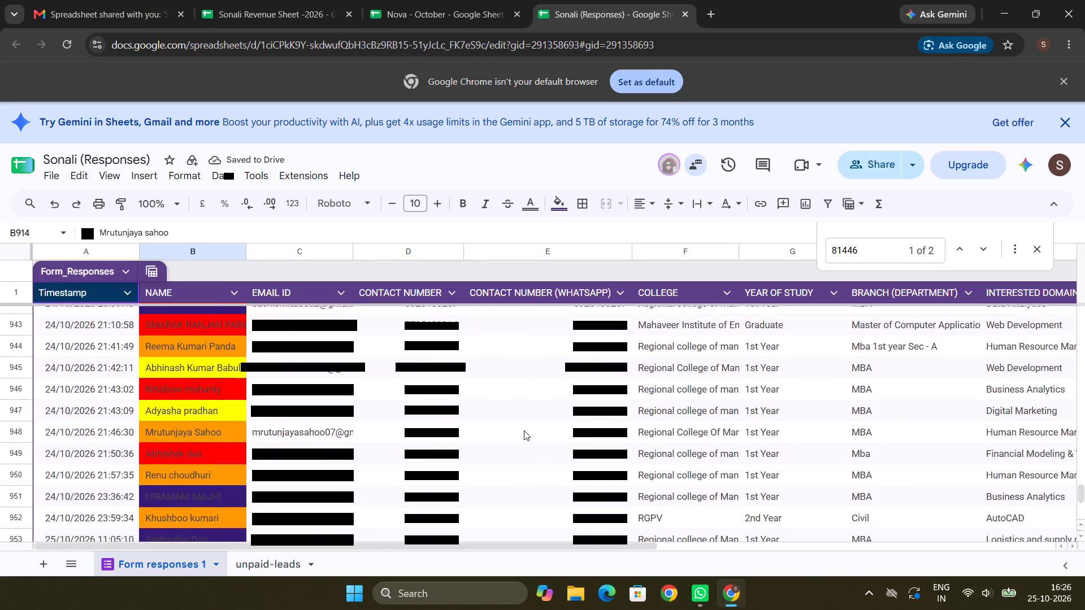
{"action": "scroll", "coordinate": [524, 430], "scroll_direction": "down", "scroll_amount": 2}
{"action": "scroll", "coordinate": [524, 430], "scroll_direction": "up", "scroll_amount": 1}
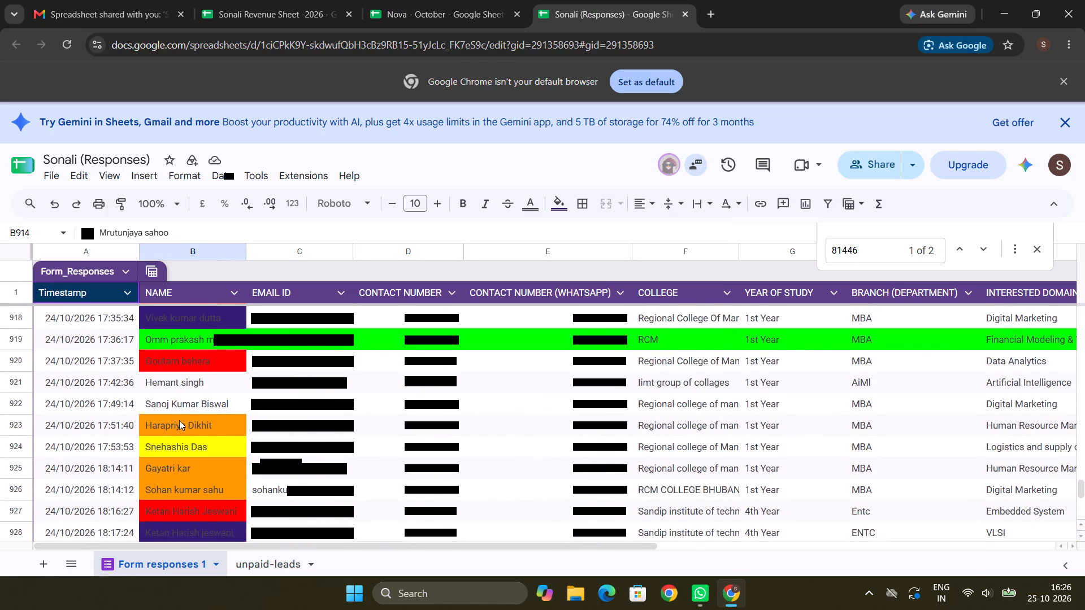
{"action": "left_click", "coordinate": [194, 398]}
{"action": "left_click_drag", "start_coordinate": [559, 202], "coordinate": [606, 271]}
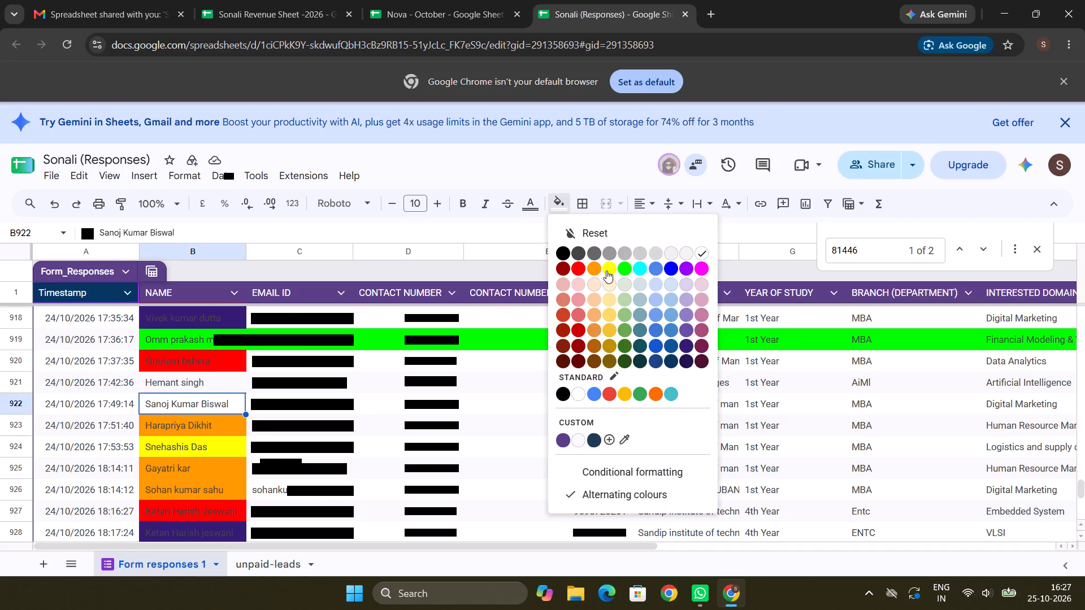
{"action": "left_click_drag", "start_coordinate": [606, 271], "coordinate": [607, 271]}
{"action": "left_click", "coordinate": [607, 271]}
Fill the name cell of the repeated lead in row 908 with the dark purple used in row 907.
{"action": "scroll", "coordinate": [293, 448], "scroll_direction": "up", "scroll_amount": 3}
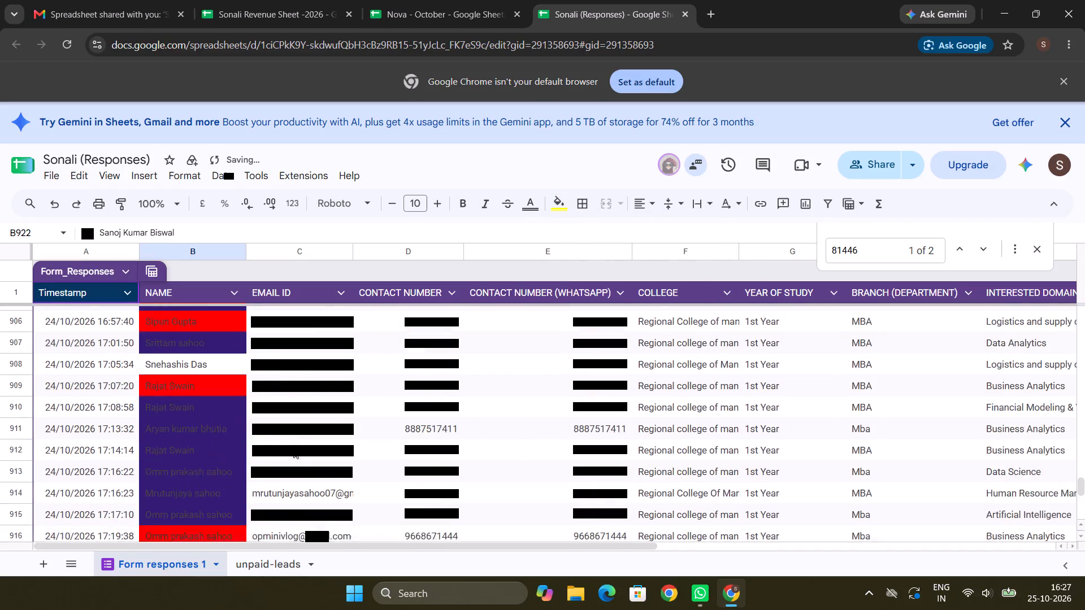
{"action": "scroll", "coordinate": [293, 448], "scroll_direction": "down", "scroll_amount": 1}
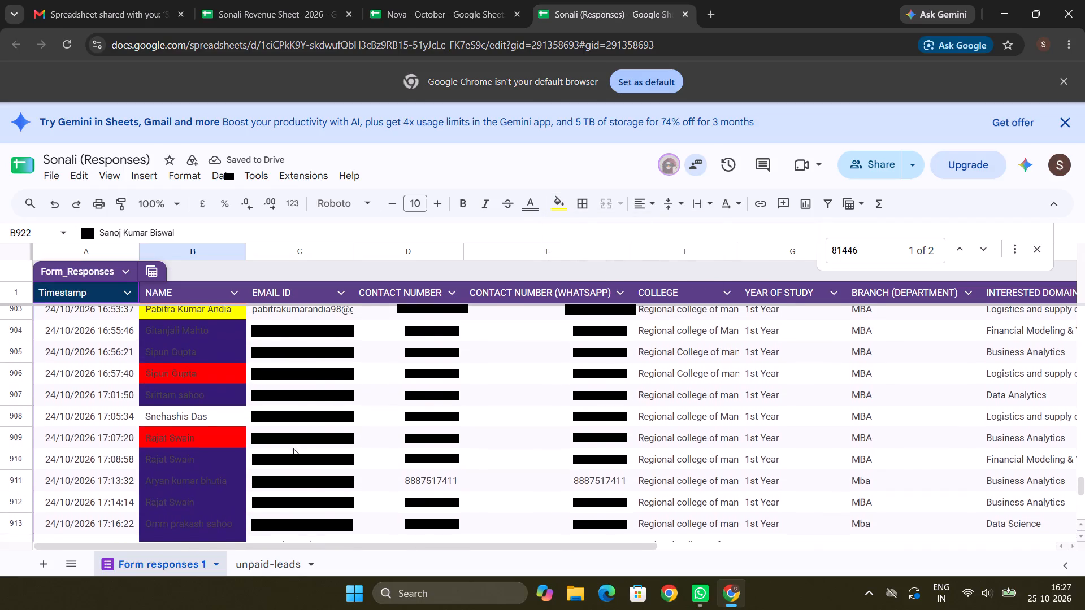
{"action": "scroll", "coordinate": [293, 448], "scroll_direction": "down", "scroll_amount": 1}
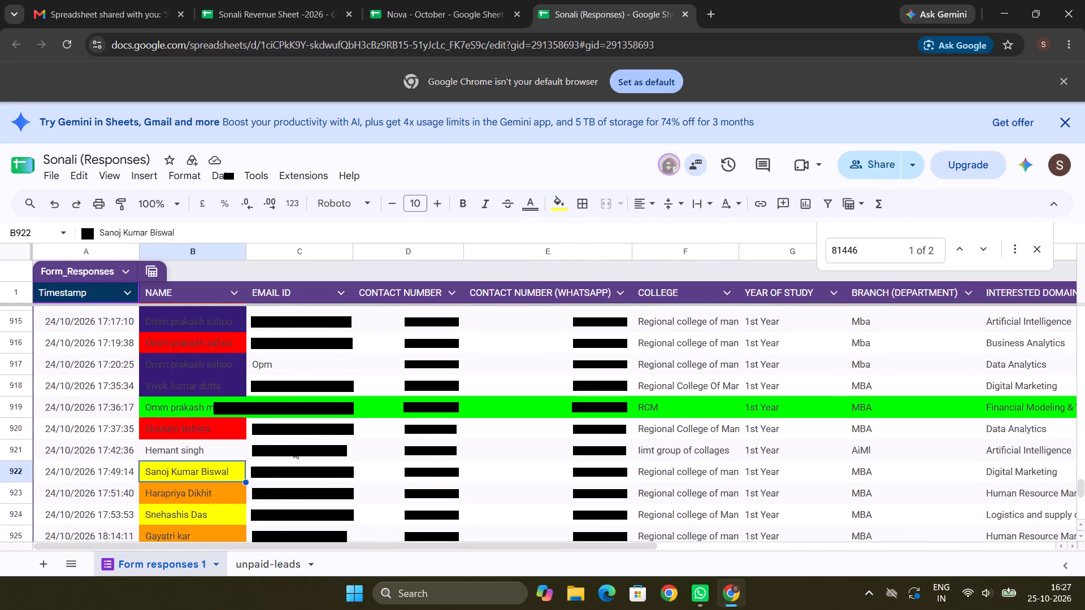
{"action": "scroll", "coordinate": [293, 448], "scroll_direction": "up", "scroll_amount": 3}
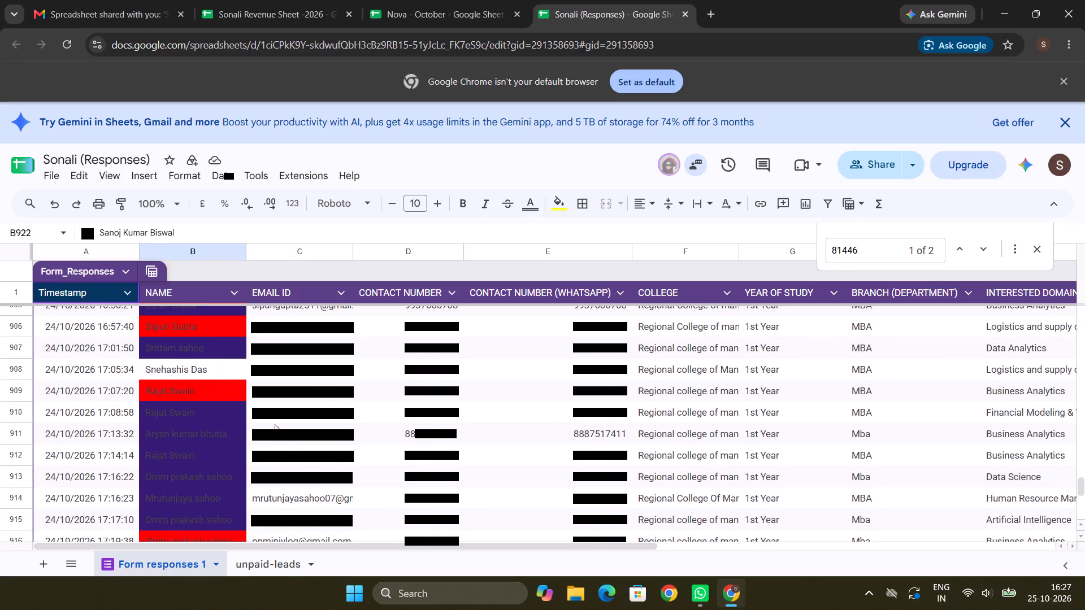
{"action": "left_click", "coordinate": [225, 372]}
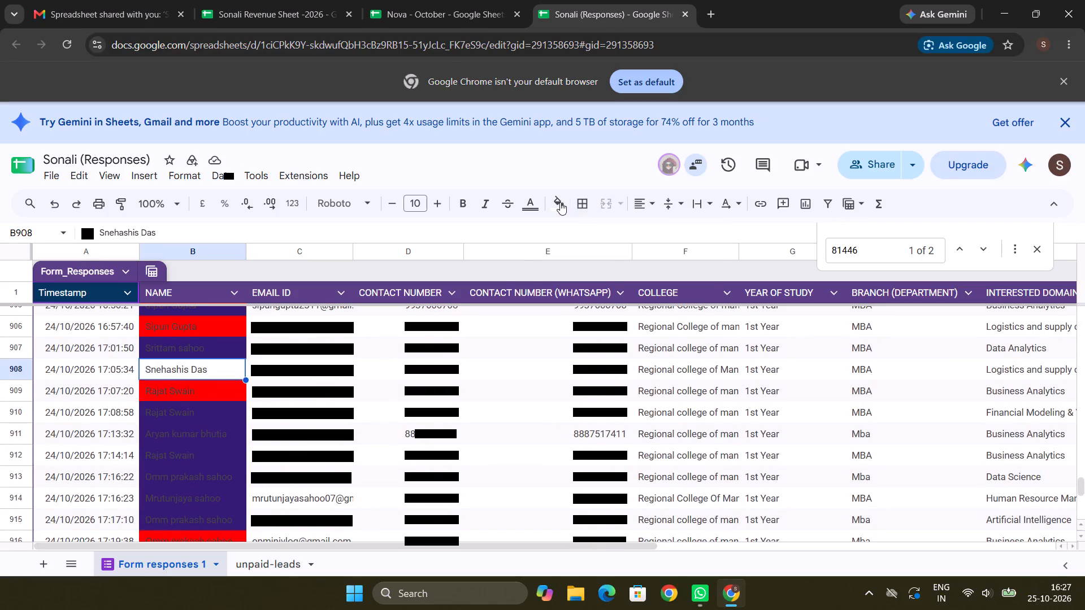
{"action": "left_click", "coordinate": [560, 202]}
{"action": "left_click", "coordinate": [679, 345]}
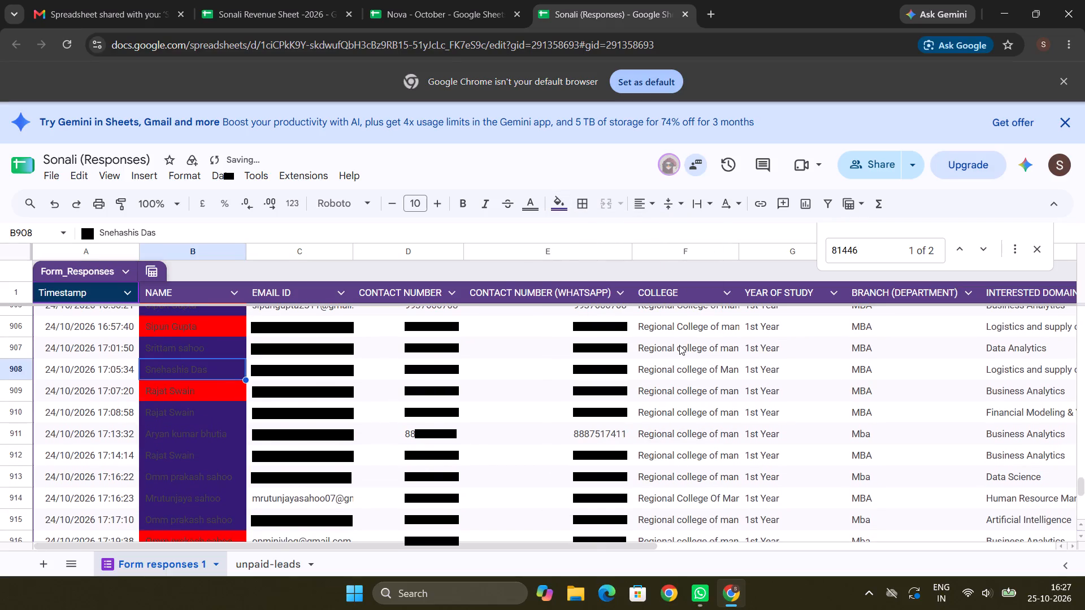
Look through the responses around rows 918 to 931 for name cells still without colour coding.
{"action": "scroll", "coordinate": [485, 432], "scroll_direction": "down", "scroll_amount": 3}
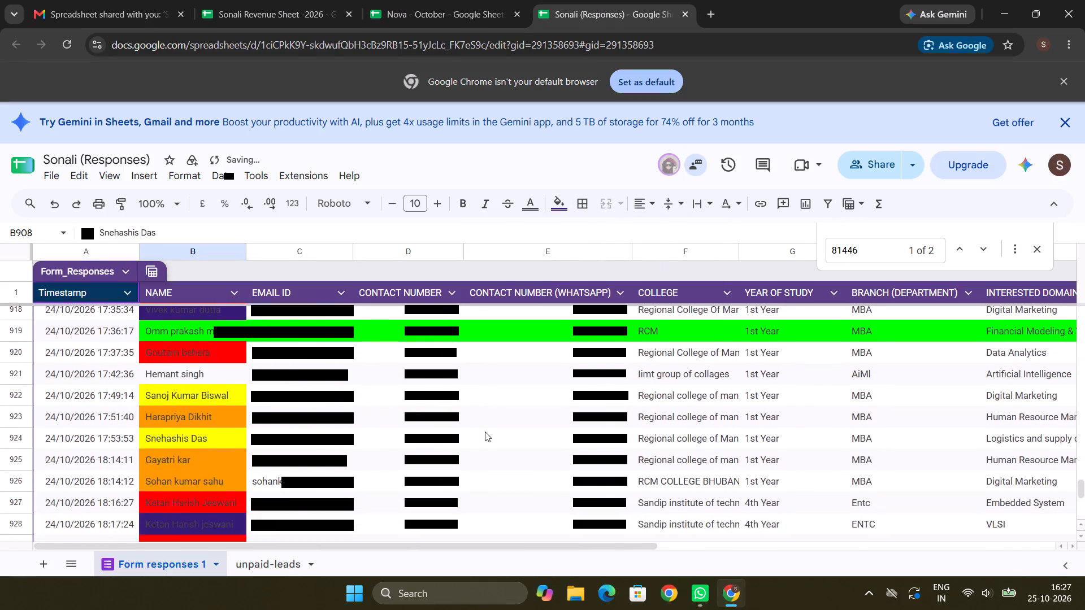
{"action": "scroll", "coordinate": [485, 432], "scroll_direction": "down", "scroll_amount": 2}
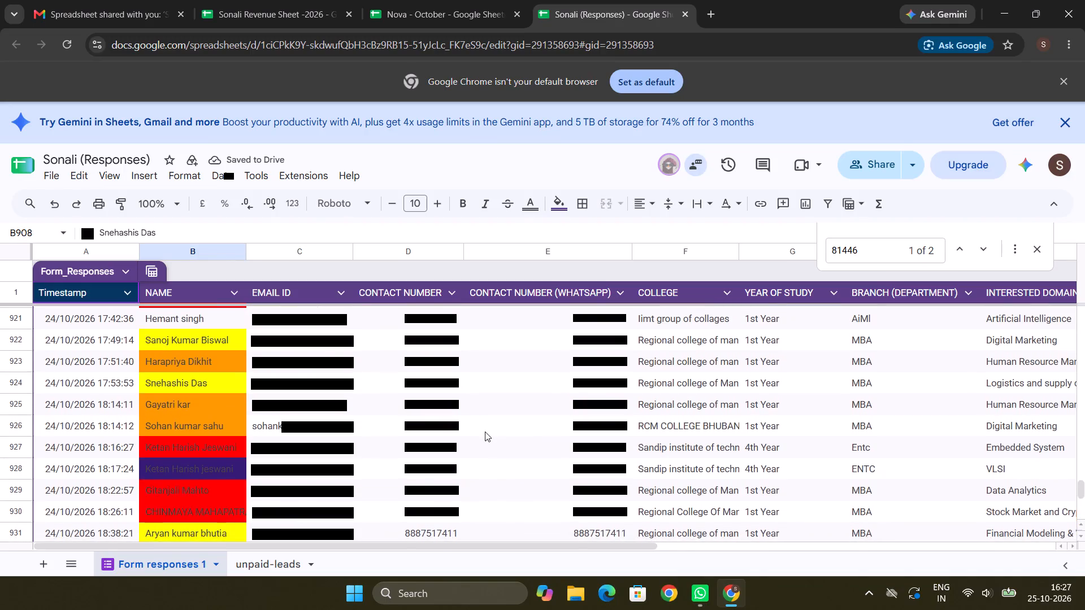
{"action": "scroll", "coordinate": [485, 432], "scroll_direction": "up", "scroll_amount": 1}
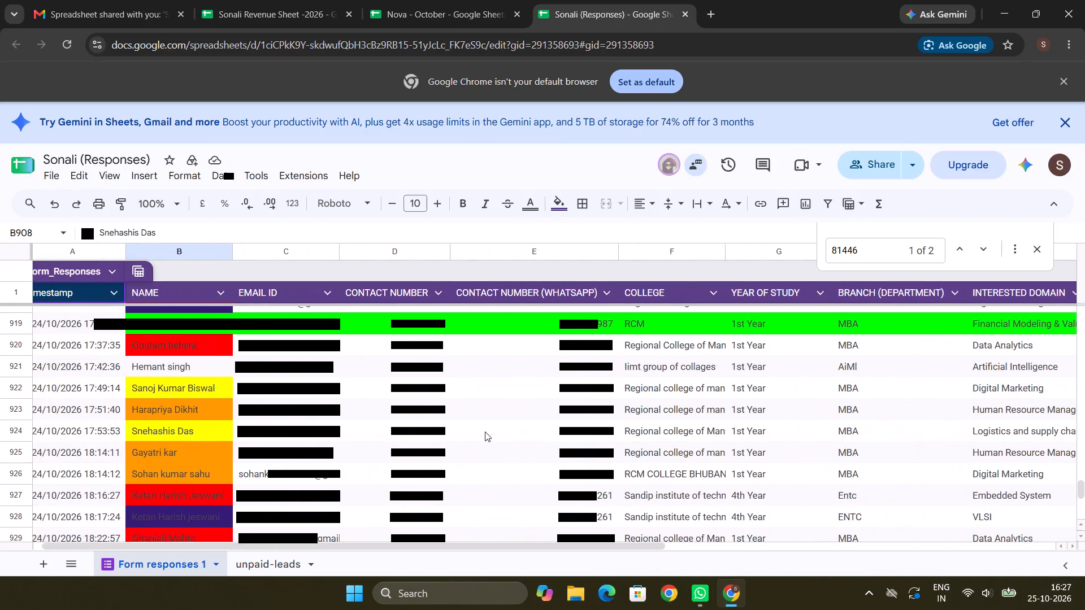
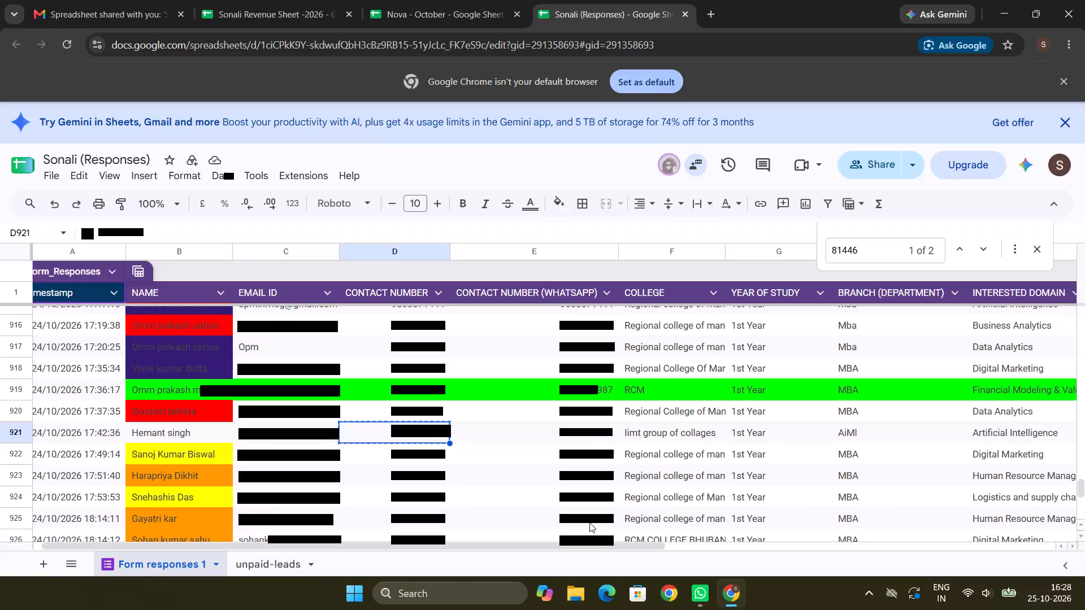
Look back through the responses from row 921 up to about row 891 for name cells still without colour coding.
{"action": "scroll", "coordinate": [178, 417], "scroll_direction": "up", "scroll_amount": 3}
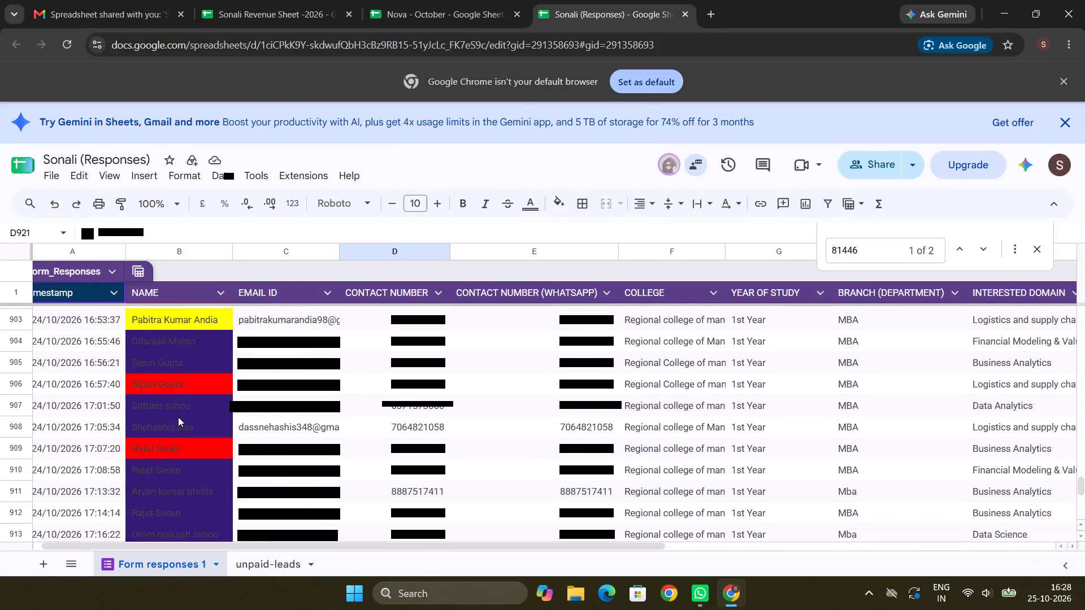
{"action": "scroll", "coordinate": [178, 417], "scroll_direction": "up", "scroll_amount": 3}
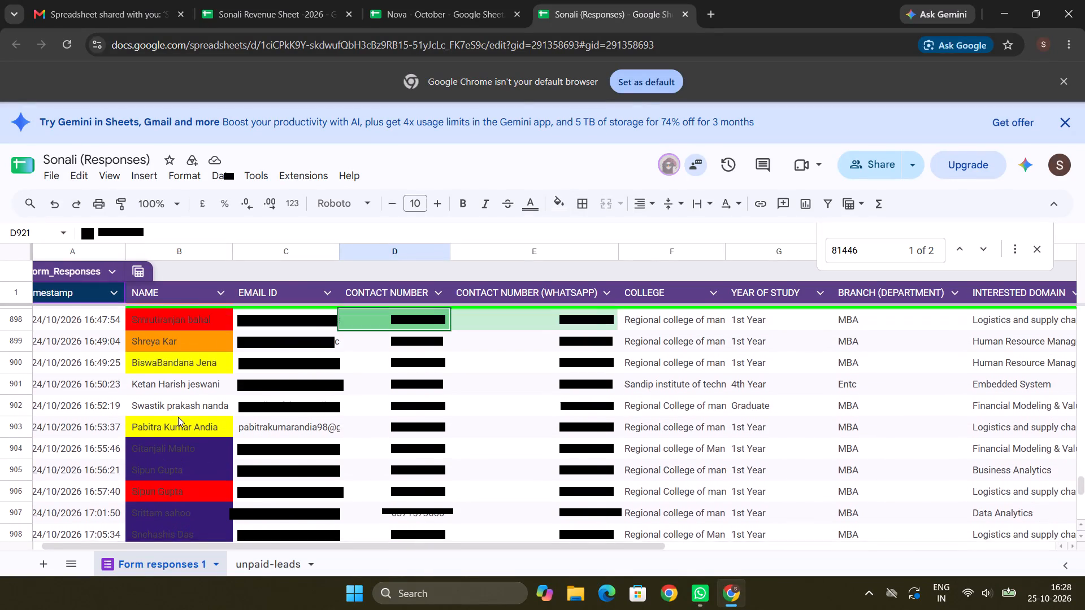
{"action": "scroll", "coordinate": [178, 417], "scroll_direction": "up", "scroll_amount": 2}
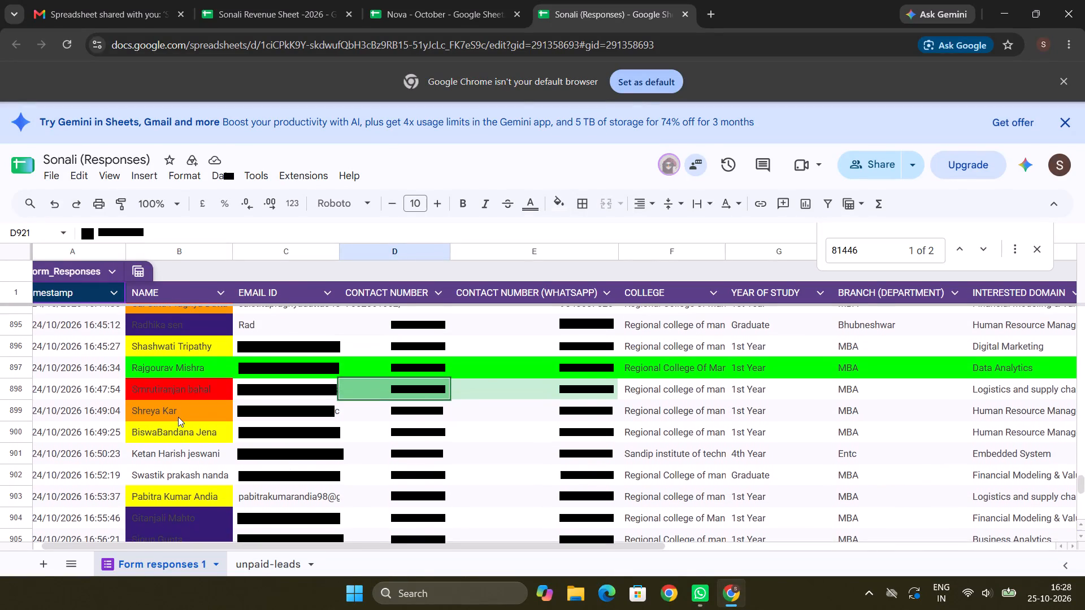
{"action": "scroll", "coordinate": [178, 417], "scroll_direction": "up", "scroll_amount": 1}
Clear the previous partial contact number from the sheet search.
{"action": "left_click", "coordinate": [868, 250]}
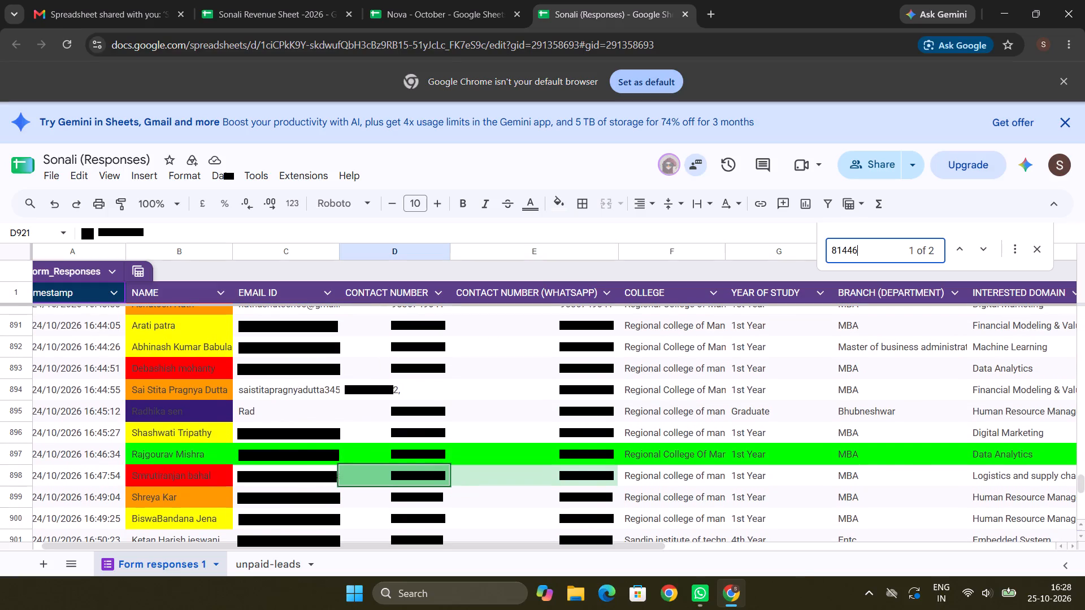
{"action": "key", "text": "BackSpace"}
{"action": "key", "text": "BackSpace"}
{"action": "key", "text": "BackSpace"}
{"action": "key", "text": "BackSpace"}
{"action": "key", "text": "BackSpace"}
{"action": "key", "text": "BackSpace"}
{"action": "key", "text": "BackSpace"}
{"action": "key", "text": "BackSpace"}
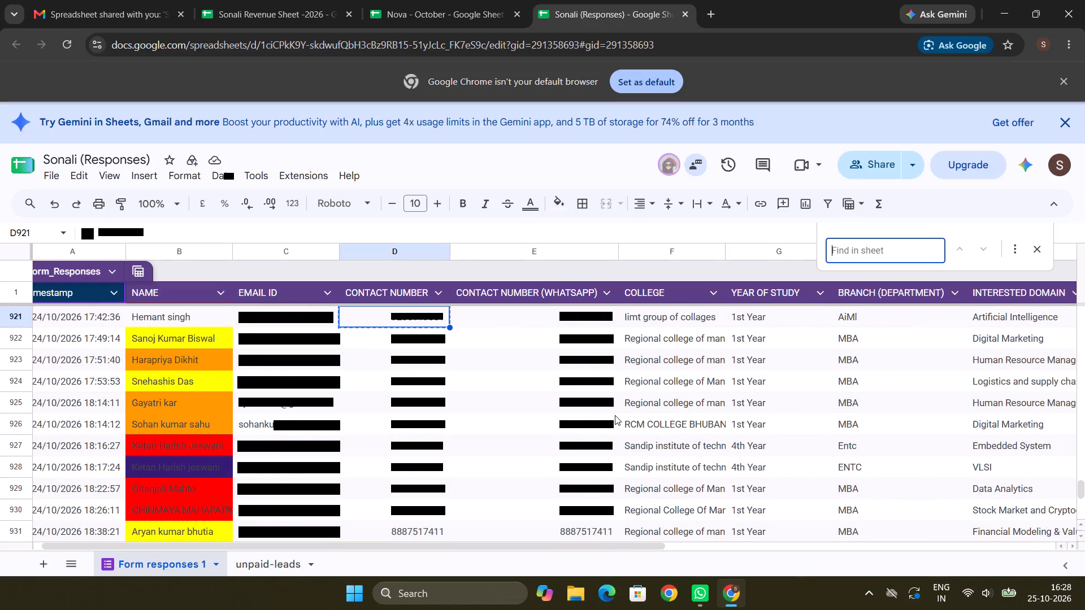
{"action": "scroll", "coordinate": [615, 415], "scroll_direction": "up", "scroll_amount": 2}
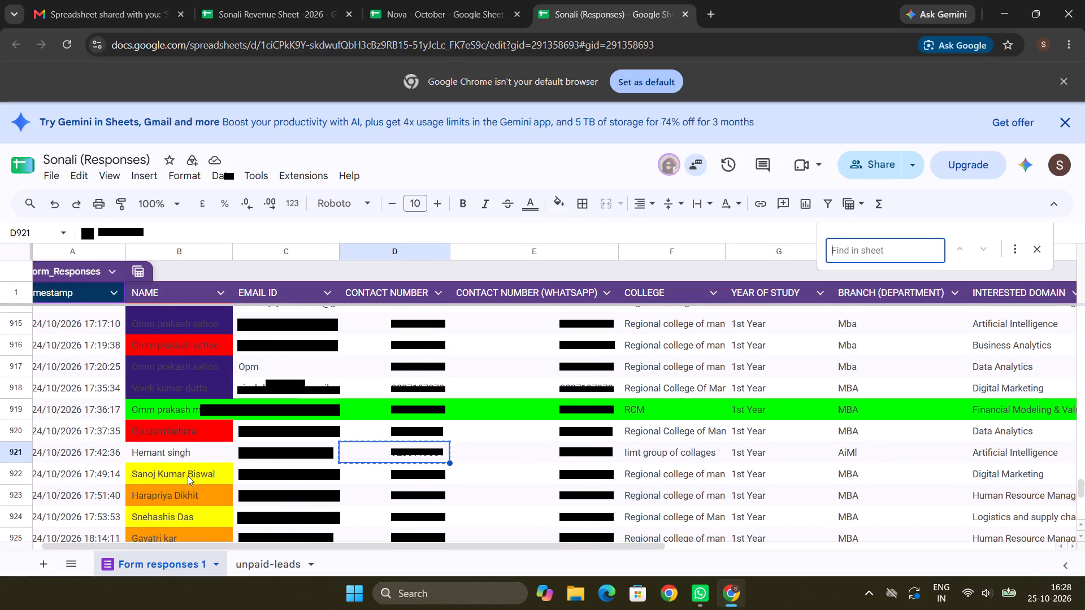
Fill the uncoloured name cell of the lead in row 921 with the same yellow as row 922.
{"action": "left_click", "coordinate": [185, 458]}
{"action": "left_click_drag", "start_coordinate": [562, 201], "coordinate": [611, 270]}
{"action": "left_click", "coordinate": [611, 270]}
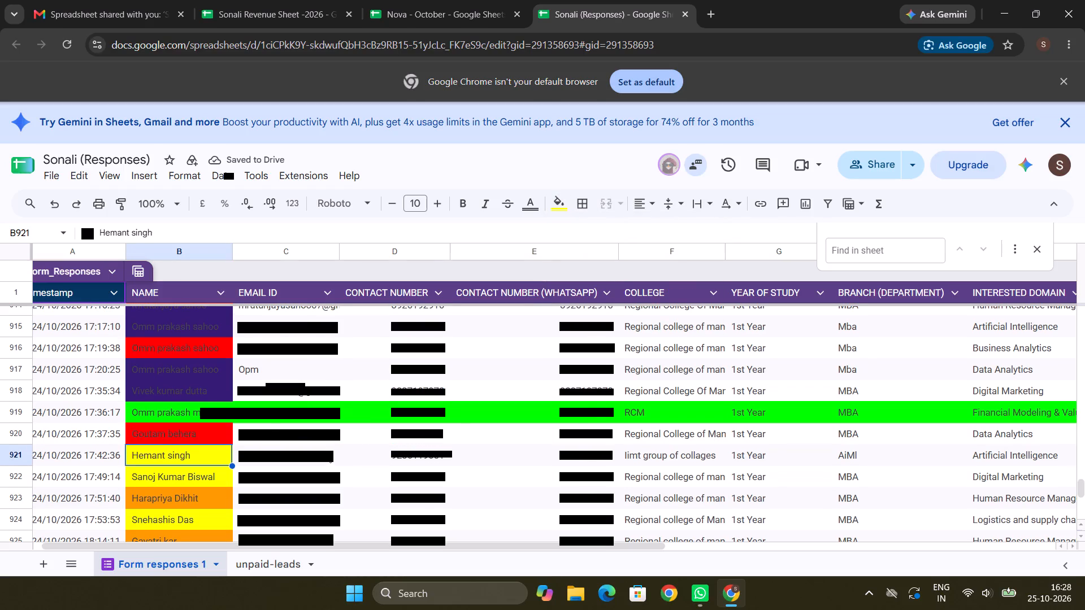
{"action": "scroll", "coordinate": [326, 452], "scroll_direction": "up", "scroll_amount": 5}
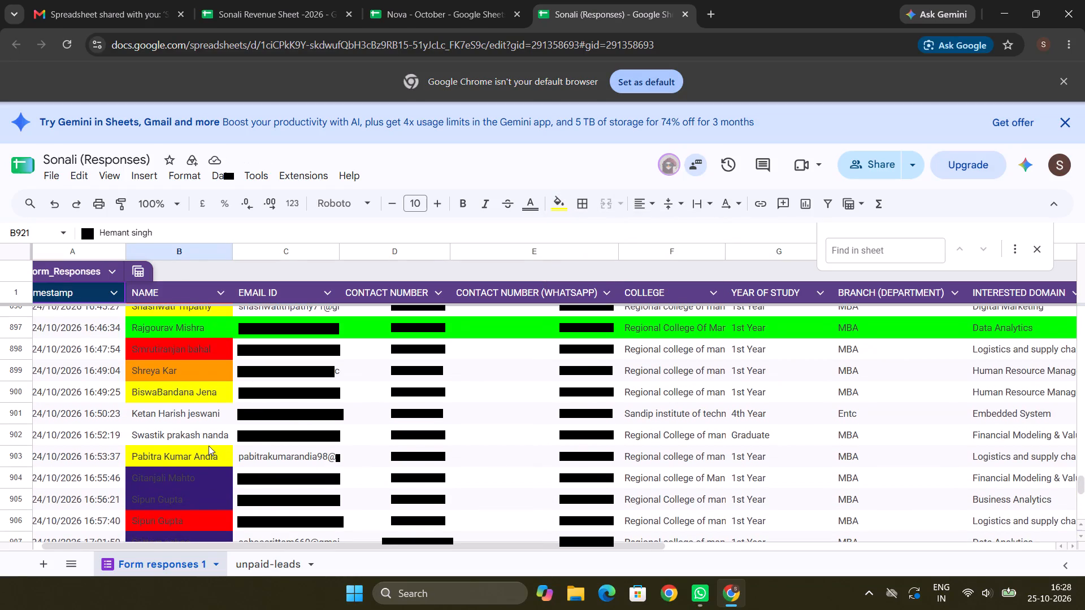
{"action": "scroll", "coordinate": [209, 446], "scroll_direction": "up", "scroll_amount": 3}
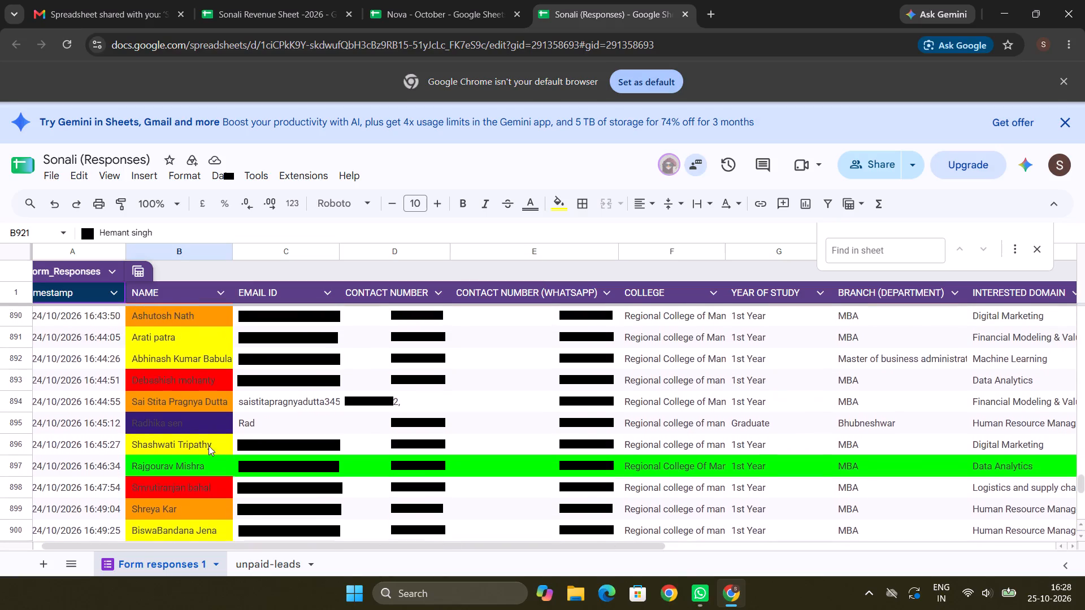
{"action": "scroll", "coordinate": [209, 446], "scroll_direction": "up", "scroll_amount": 3}
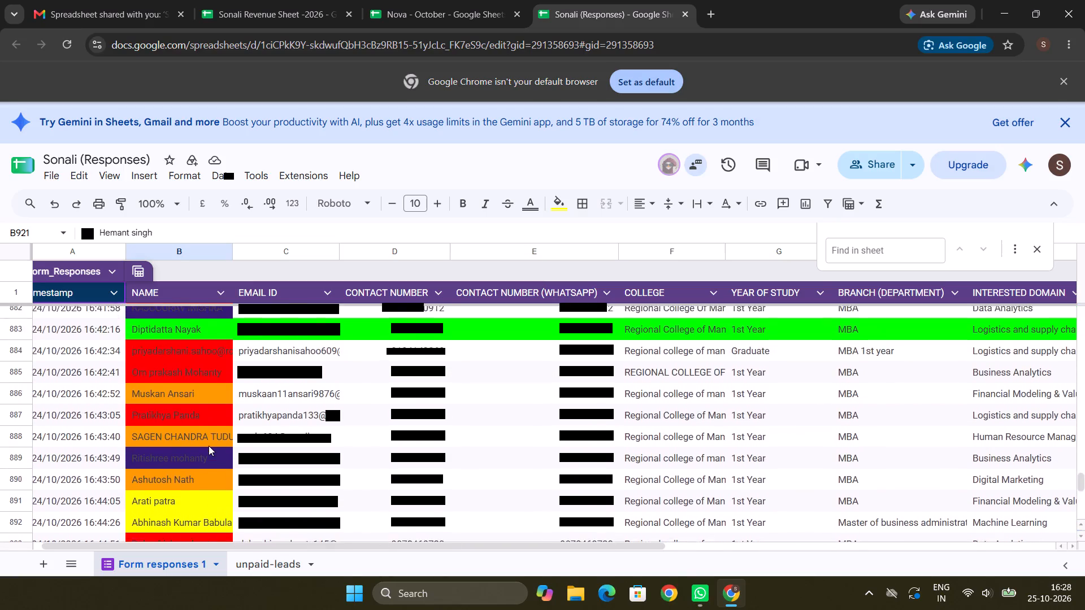
{"action": "scroll", "coordinate": [209, 446], "scroll_direction": "up", "scroll_amount": 3}
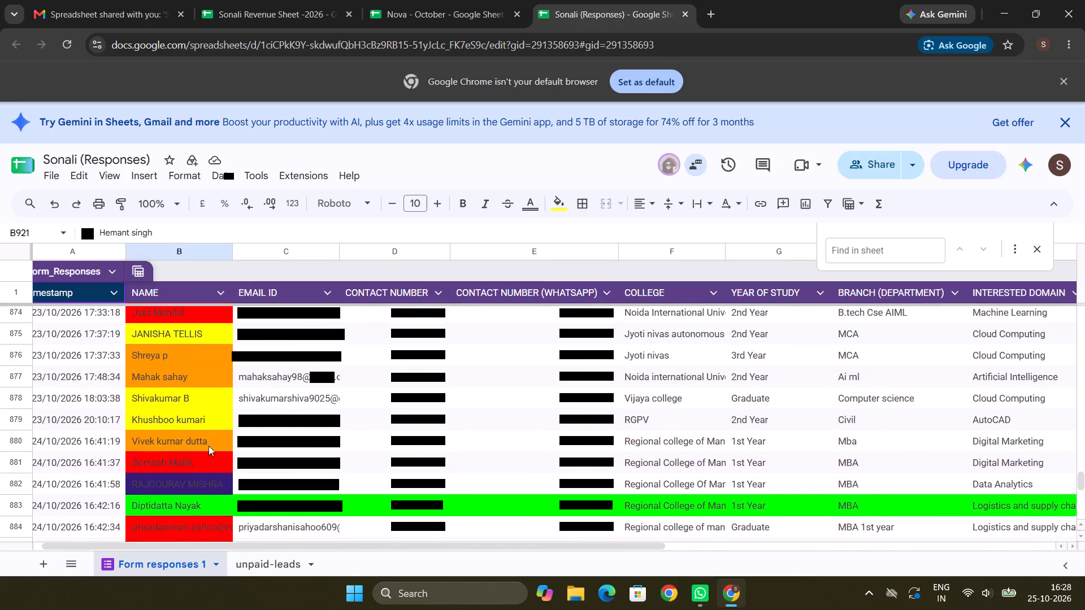
{"action": "scroll", "coordinate": [209, 446], "scroll_direction": "up", "scroll_amount": 6}
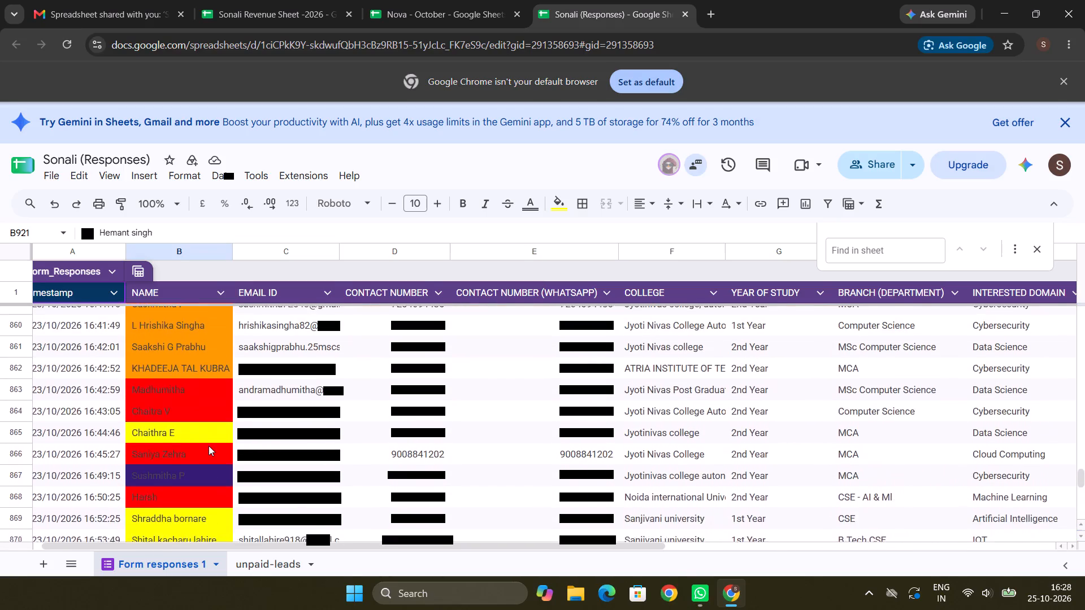
{"action": "scroll", "coordinate": [209, 446], "scroll_direction": "up", "scroll_amount": 2}
{"action": "scroll", "coordinate": [209, 446], "scroll_direction": "down", "scroll_amount": 1}
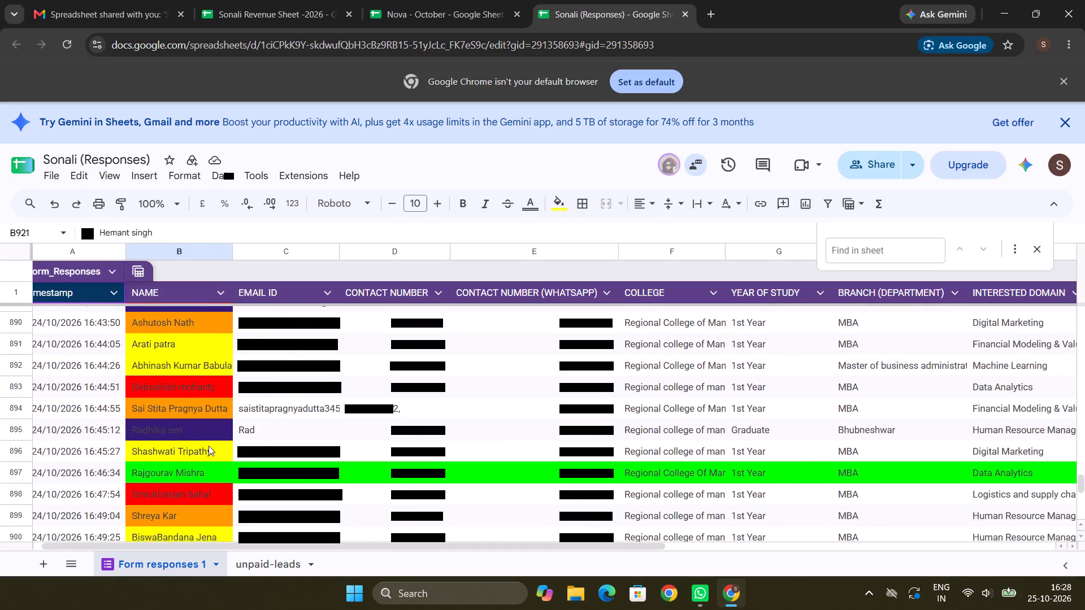
{"action": "scroll", "coordinate": [209, 446], "scroll_direction": "down", "scroll_amount": 5}
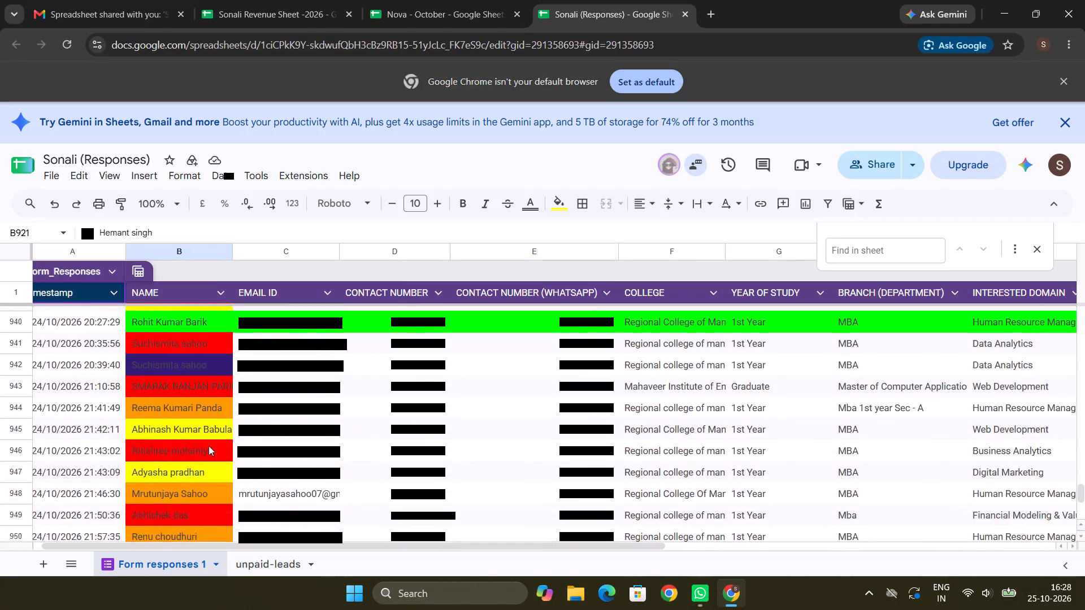
{"action": "scroll", "coordinate": [209, 446], "scroll_direction": "down", "scroll_amount": 3}
{"action": "scroll", "coordinate": [209, 446], "scroll_direction": "up", "scroll_amount": 1}
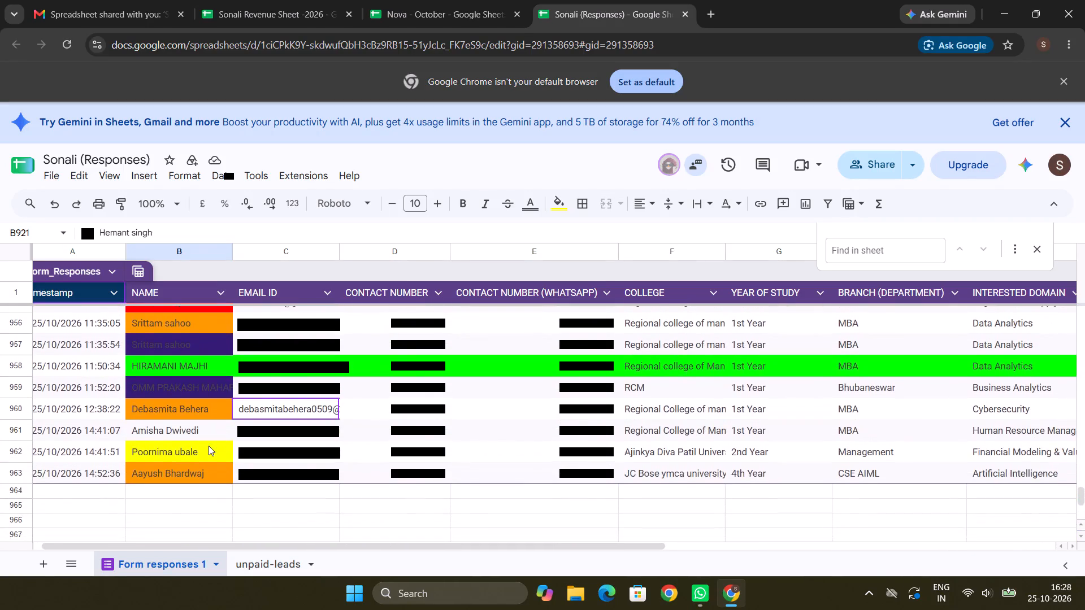
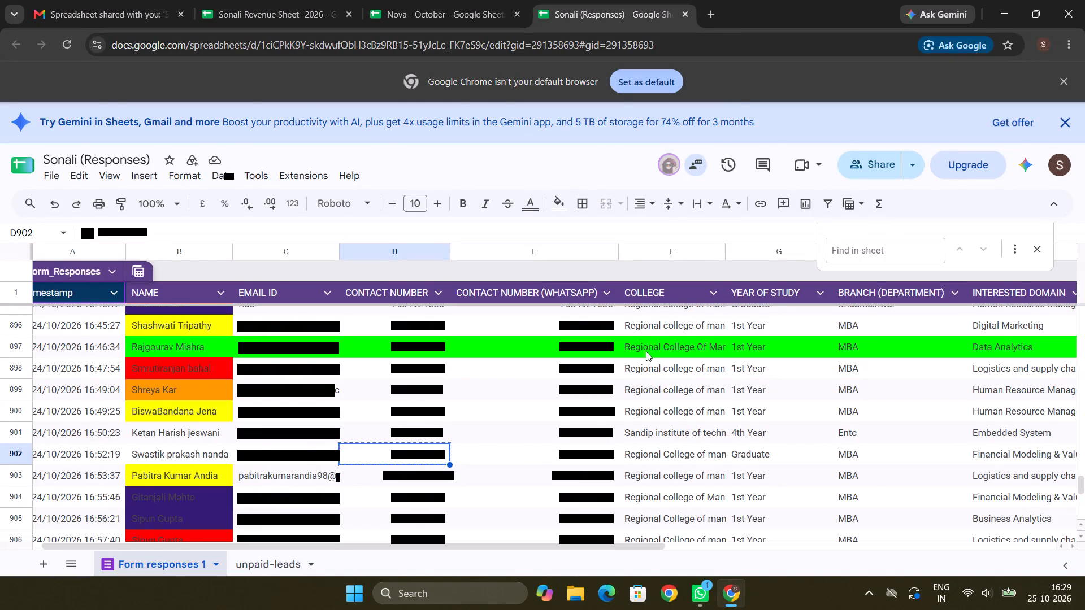
Search the sheet for the contact number copied from row 902 and look through the surrounding and later responses.
{"action": "left_click", "coordinate": [841, 252]}
{"action": "key", "text": "ctrl+v"}
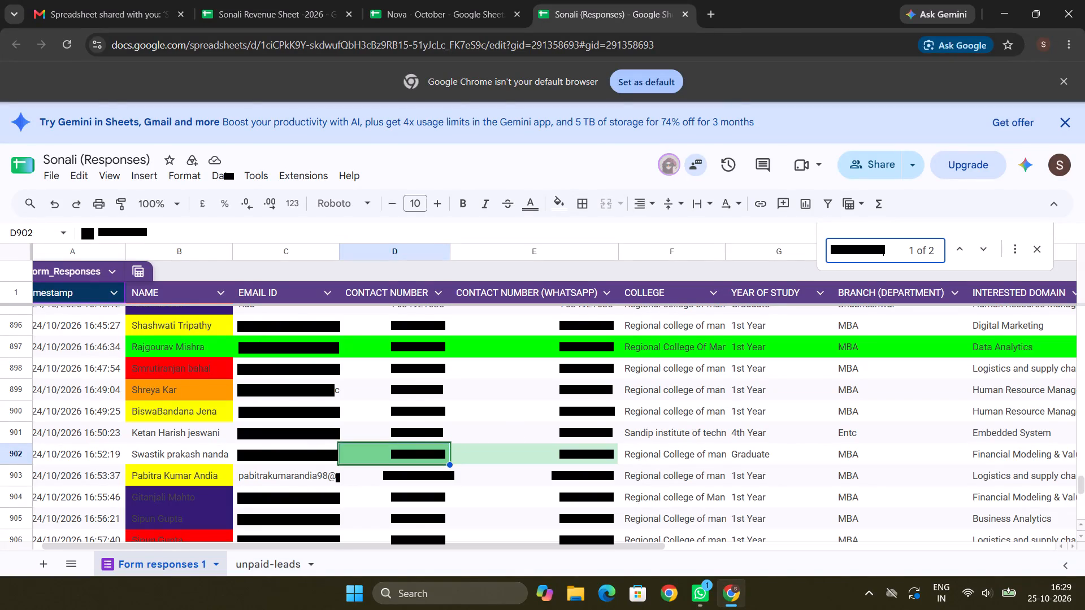
{"action": "scroll", "coordinate": [587, 346], "scroll_direction": "down", "scroll_amount": 2}
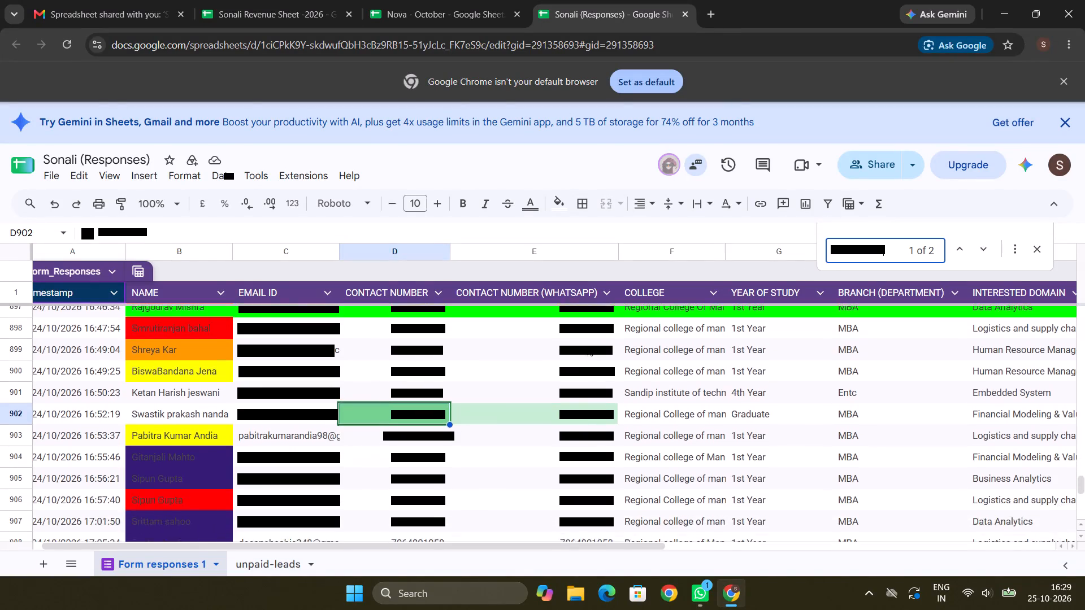
{"action": "scroll", "coordinate": [587, 346], "scroll_direction": "down", "scroll_amount": 6}
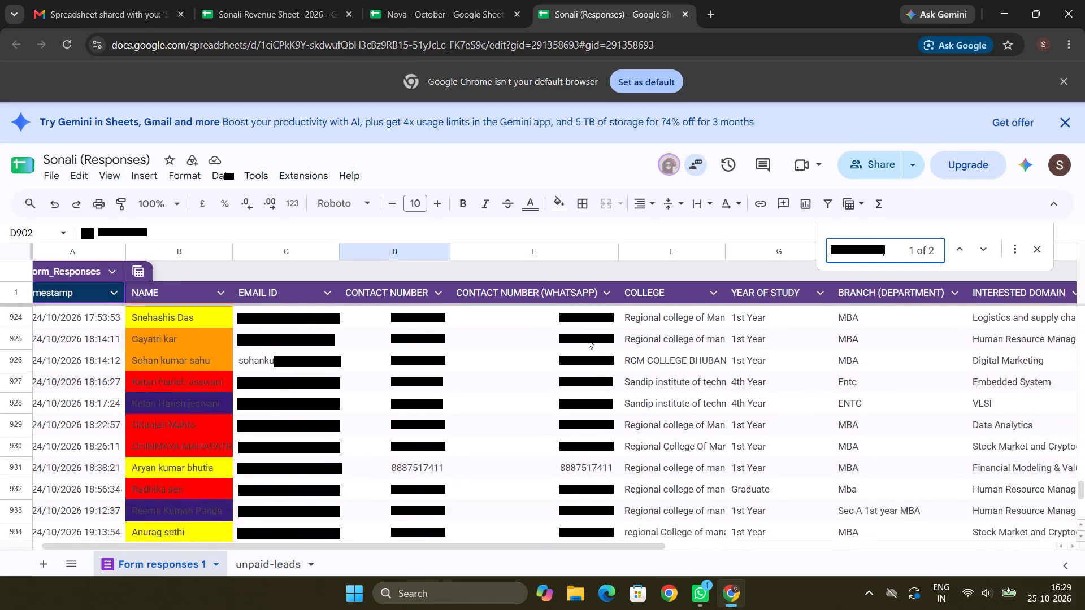
{"action": "scroll", "coordinate": [588, 339], "scroll_direction": "down", "scroll_amount": 5}
{"action": "scroll", "coordinate": [588, 339], "scroll_direction": "up", "scroll_amount": 1}
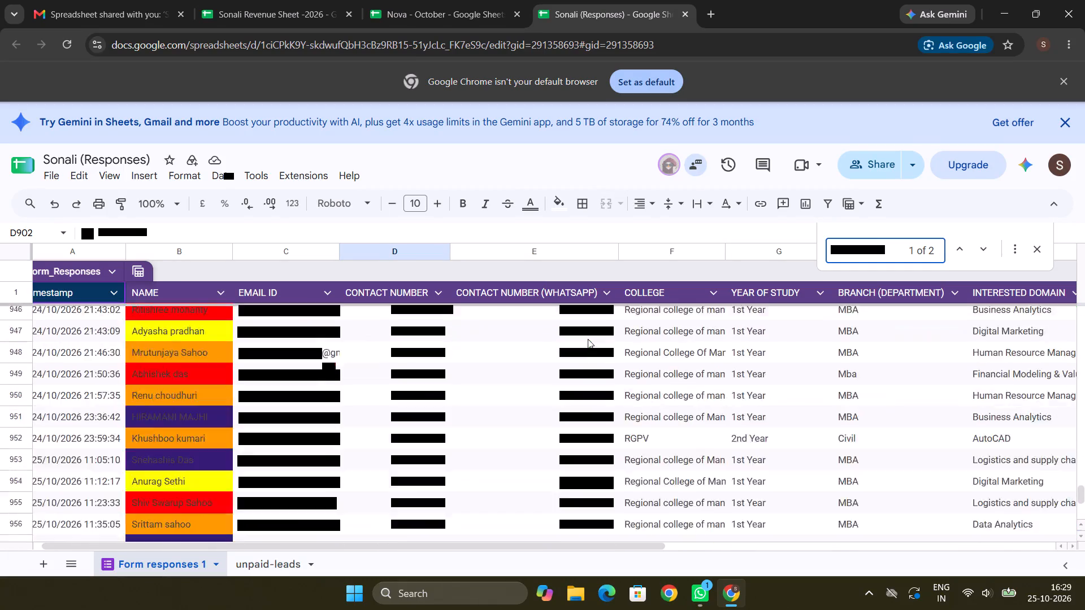
{"action": "scroll", "coordinate": [588, 339], "scroll_direction": "up", "scroll_amount": 1}
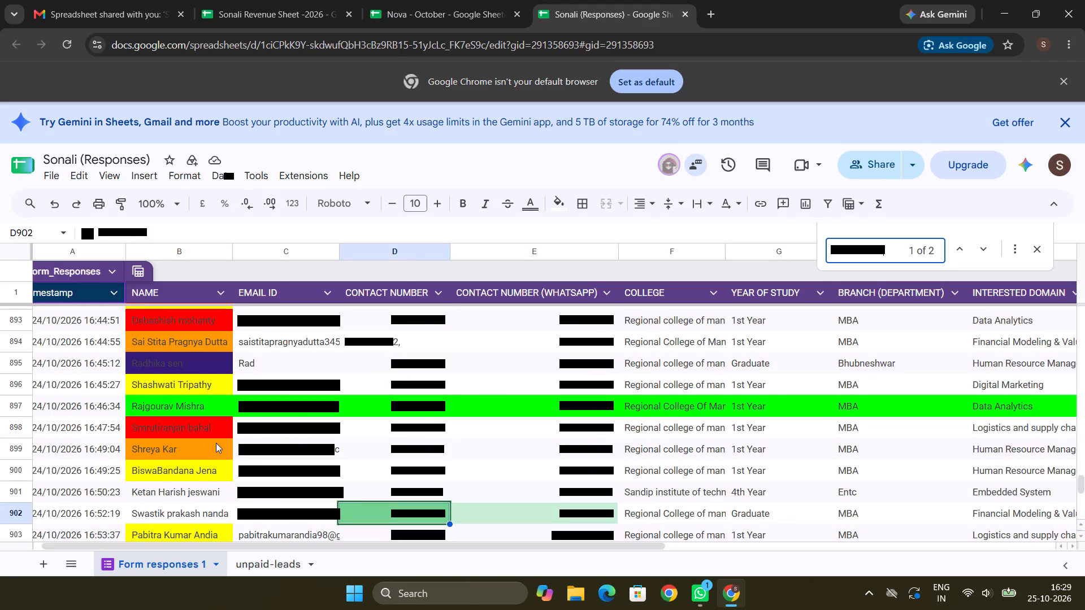
Review the lead rows from about row 893 to 947, checking the name cells' colour coding and finding those still uncoloured.
{"action": "scroll", "coordinate": [176, 521], "scroll_direction": "down", "scroll_amount": 3}
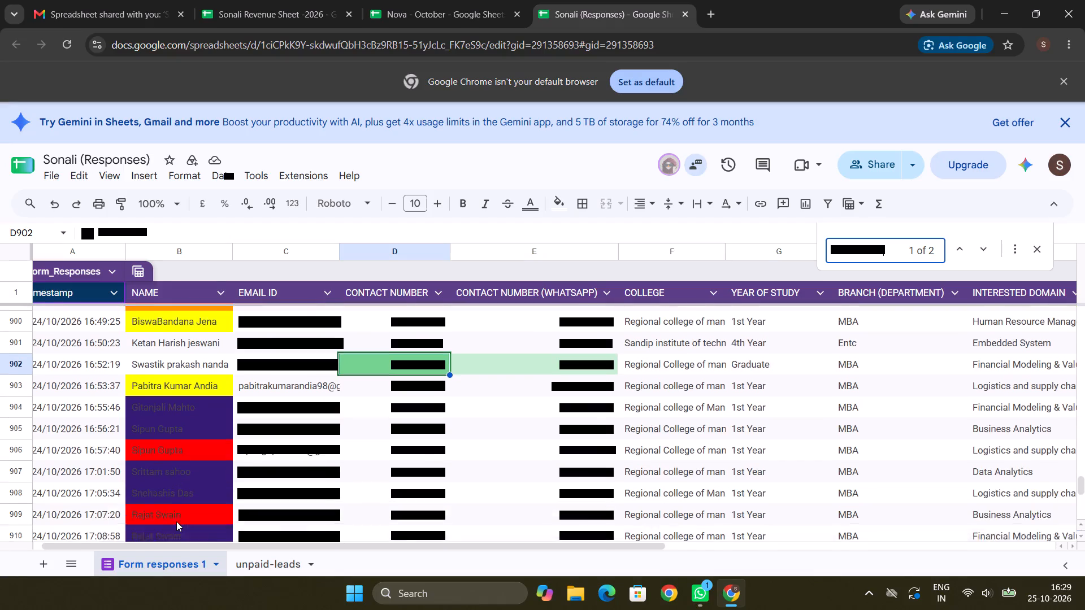
{"action": "scroll", "coordinate": [176, 521], "scroll_direction": "down", "scroll_amount": 4}
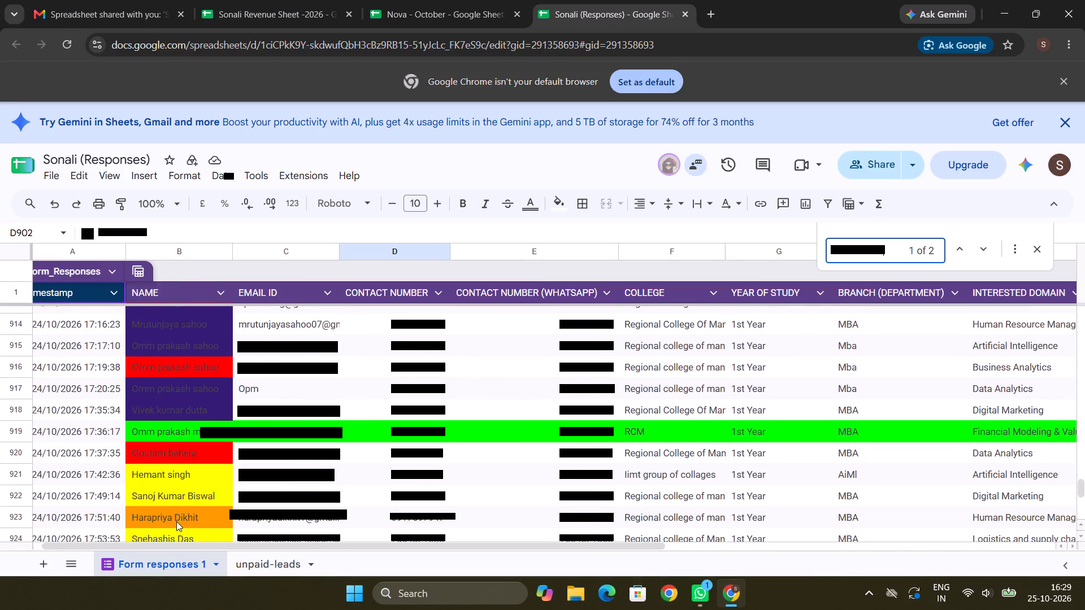
{"action": "scroll", "coordinate": [176, 521], "scroll_direction": "down", "scroll_amount": 1}
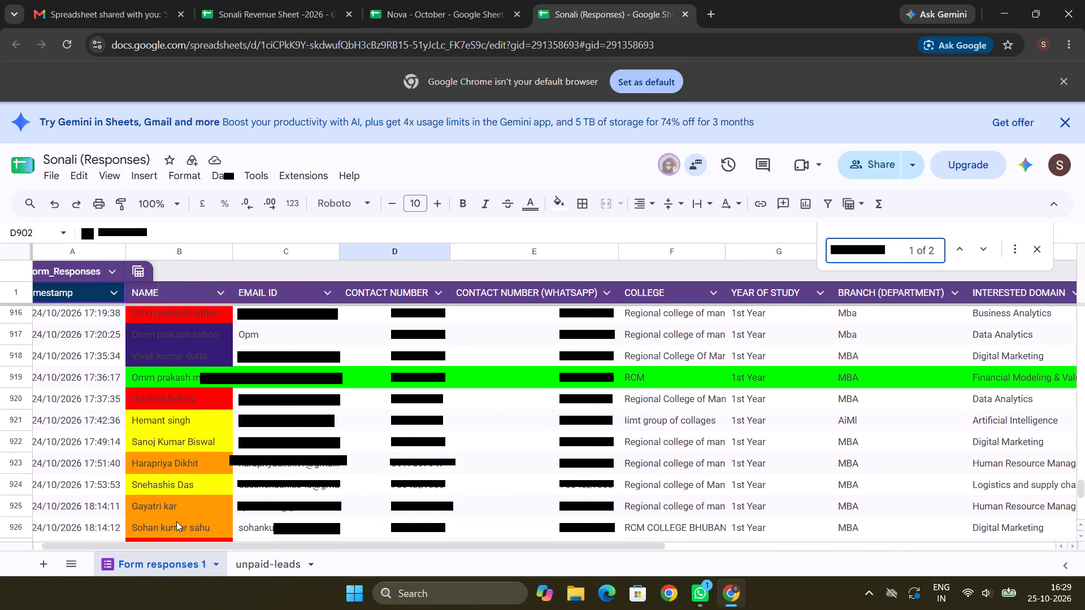
{"action": "scroll", "coordinate": [176, 521], "scroll_direction": "down", "scroll_amount": 1}
{"action": "scroll", "coordinate": [176, 521], "scroll_direction": "up", "scroll_amount": 1}
{"action": "scroll", "coordinate": [176, 521], "scroll_direction": "down", "scroll_amount": 1}
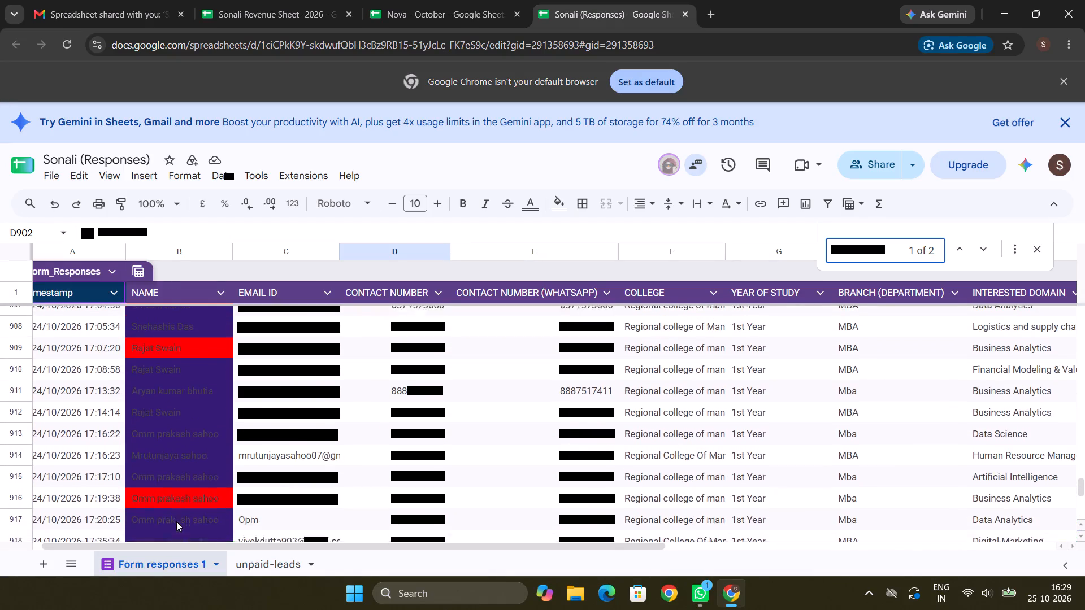
{"action": "scroll", "coordinate": [176, 521], "scroll_direction": "down", "scroll_amount": 2}
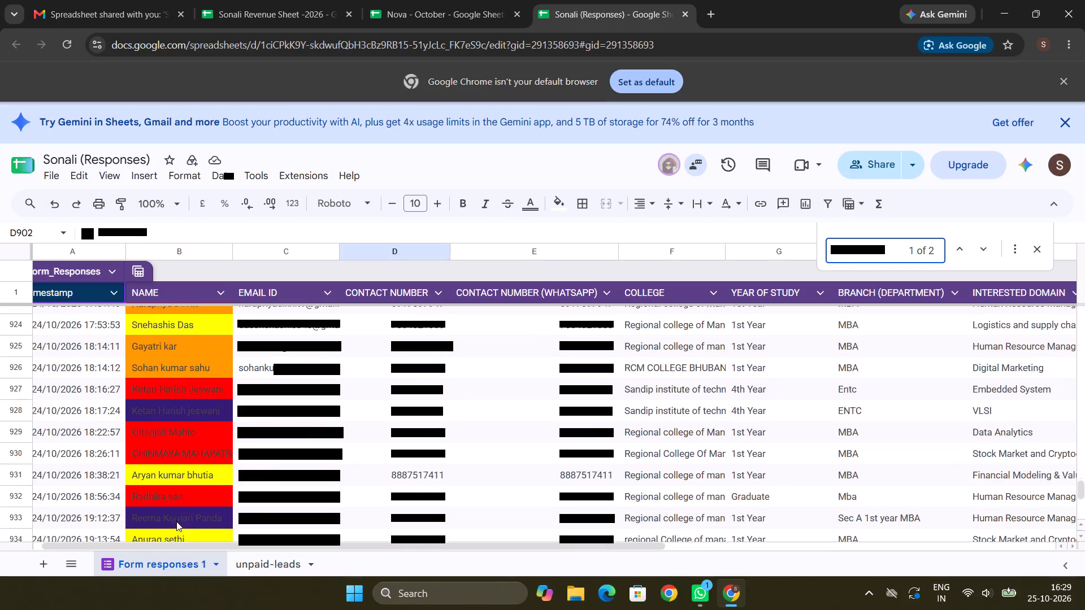
{"action": "scroll", "coordinate": [176, 521], "scroll_direction": "down", "scroll_amount": 4}
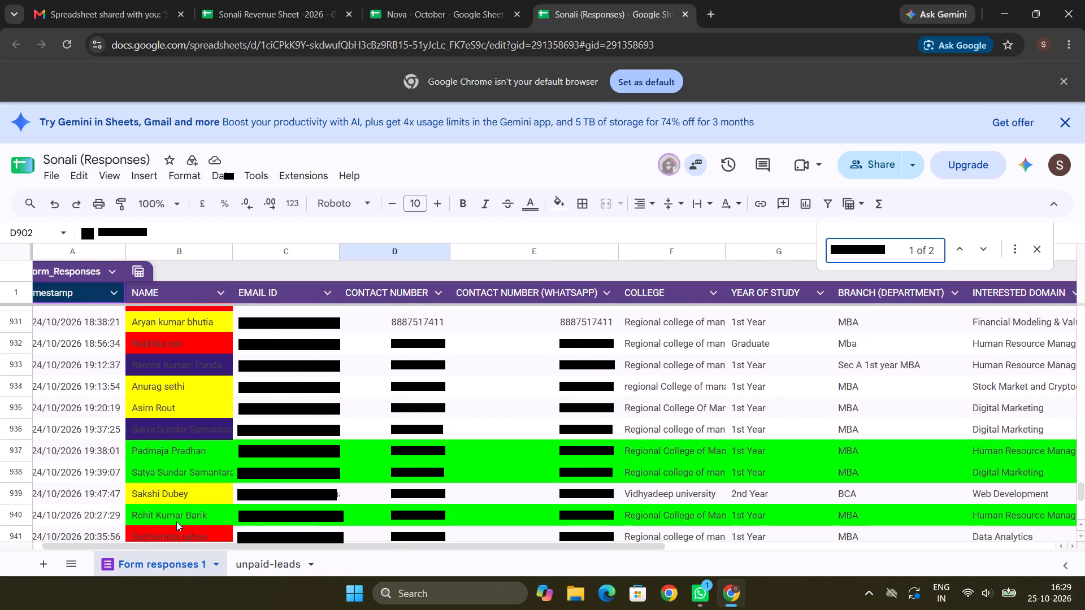
{"action": "scroll", "coordinate": [176, 521], "scroll_direction": "down", "scroll_amount": 1}
{"action": "scroll", "coordinate": [176, 521], "scroll_direction": "up", "scroll_amount": 1}
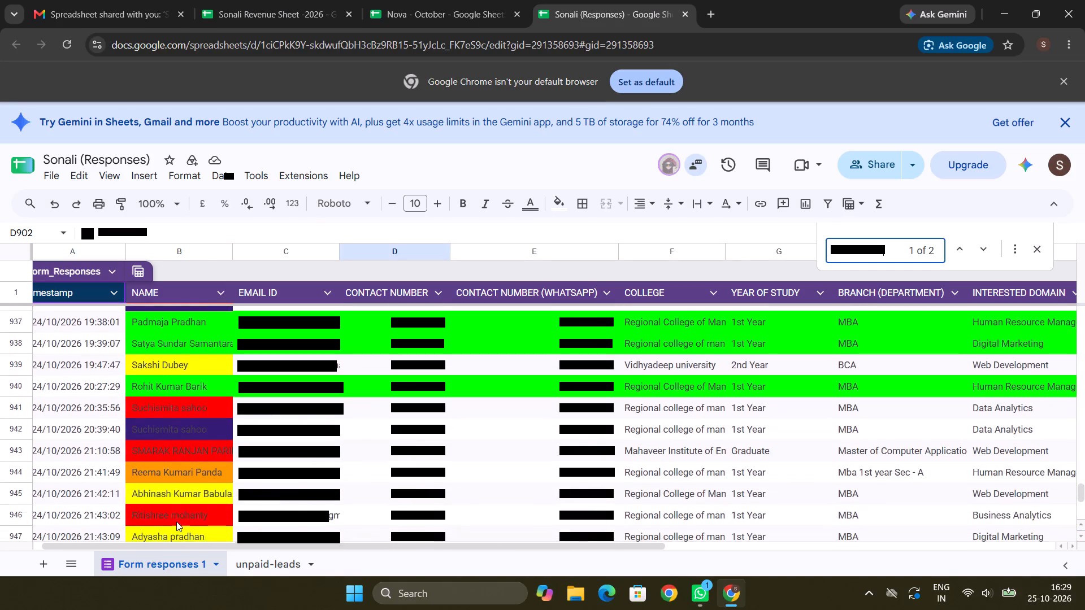
{"action": "scroll", "coordinate": [176, 521], "scroll_direction": "up", "scroll_amount": 3}
{"action": "scroll", "coordinate": [176, 521], "scroll_direction": "down", "scroll_amount": 1}
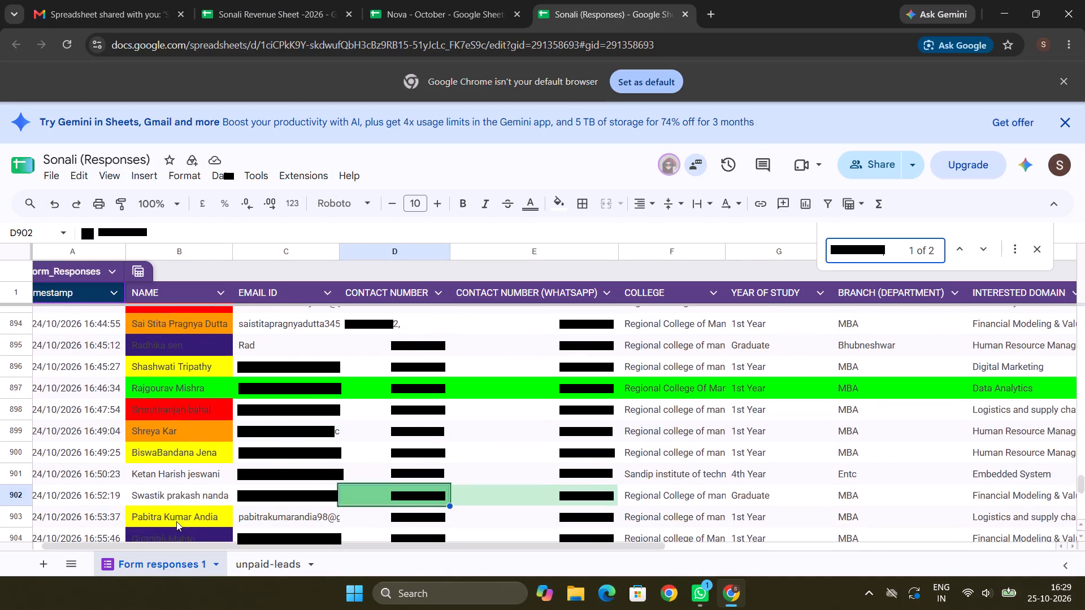
{"action": "scroll", "coordinate": [176, 521], "scroll_direction": "down", "scroll_amount": 3}
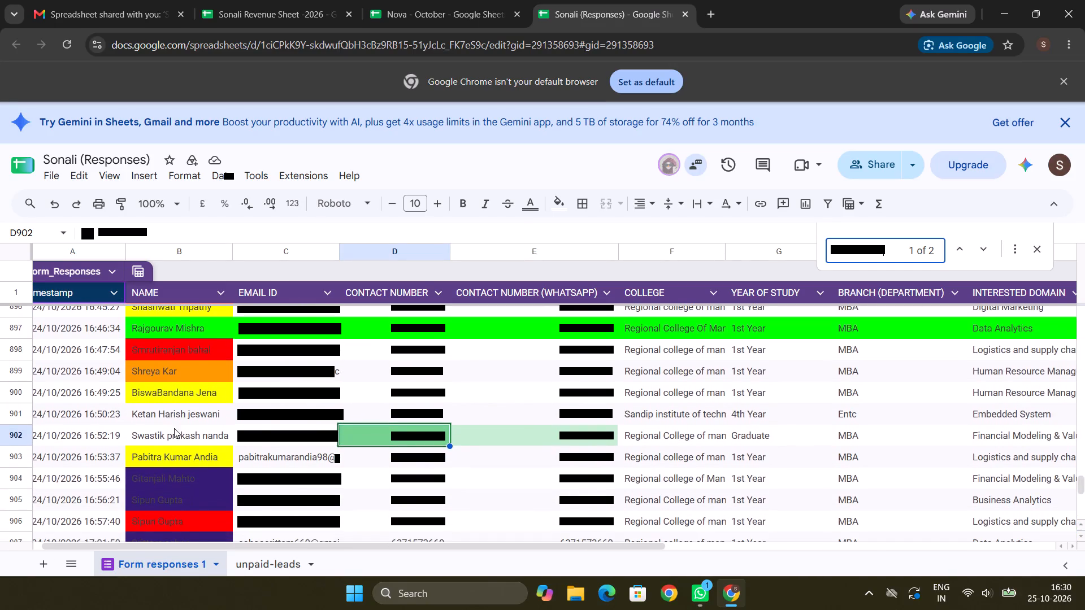
Select the uncoloured name cell B902 in the Form responses 1 sheet.
{"action": "left_click", "coordinate": [170, 441]}
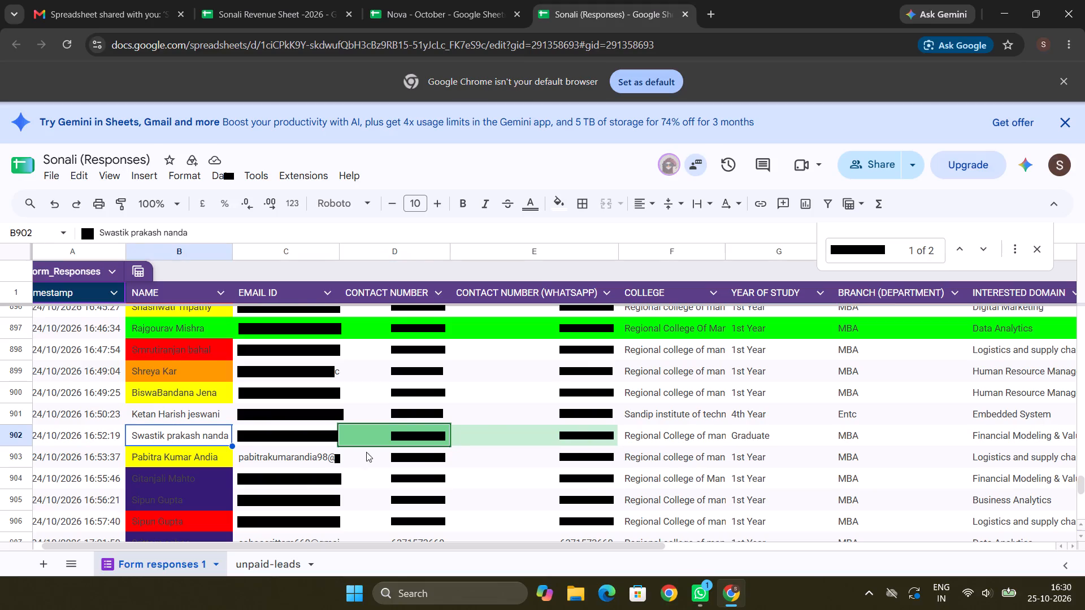
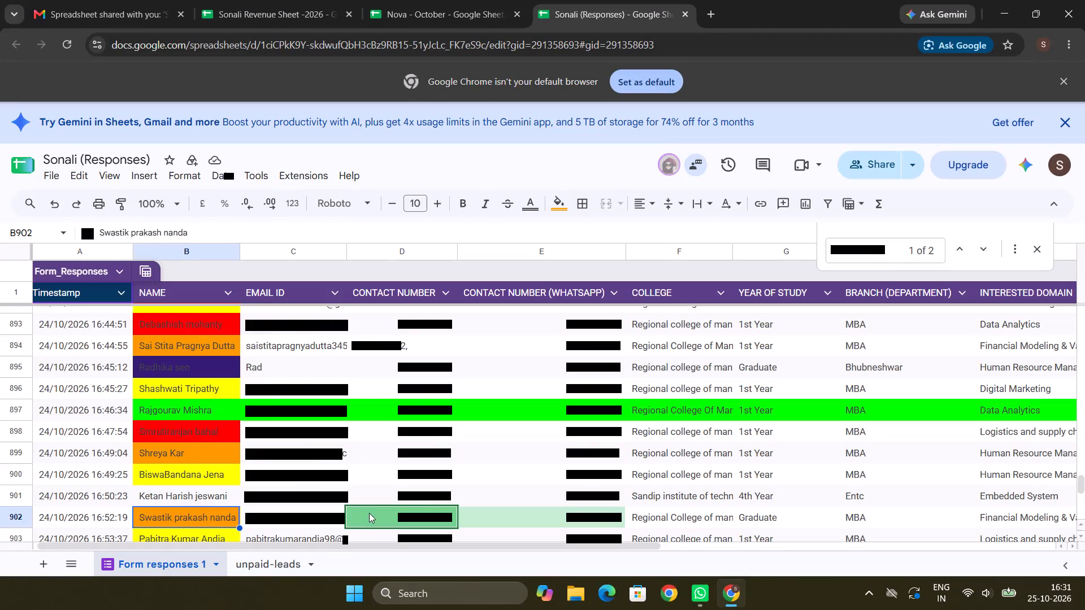
Copy the contact number in D901 and check the rows below, to about row 927, for a repeat entry of that lead.
{"action": "scroll", "coordinate": [415, 495], "scroll_direction": "down", "scroll_amount": 2}
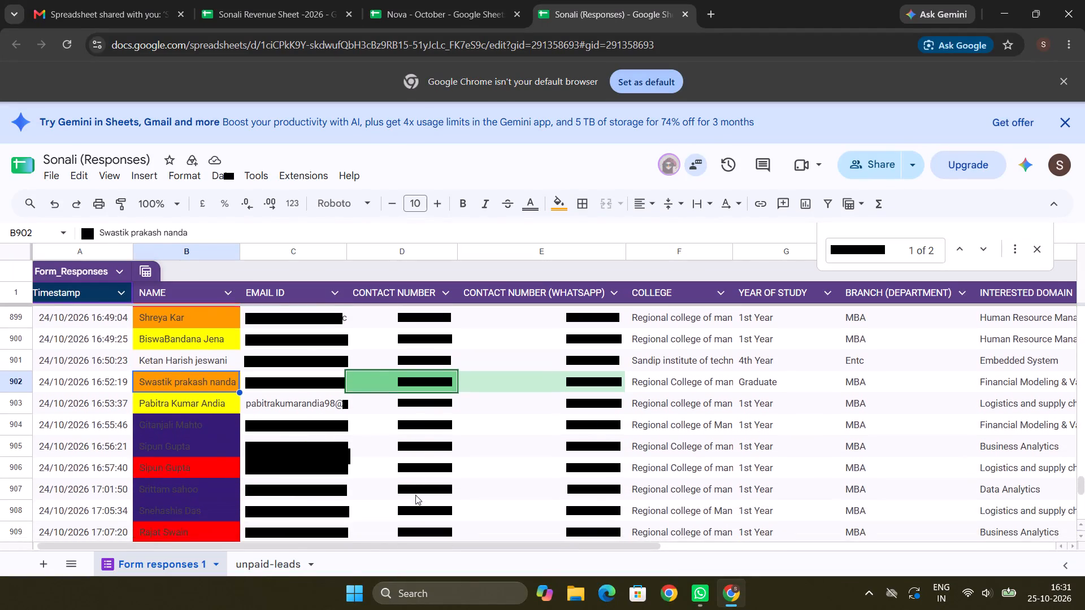
{"action": "scroll", "coordinate": [415, 495], "scroll_direction": "down", "scroll_amount": 3}
{"action": "scroll", "coordinate": [415, 495], "scroll_direction": "up", "scroll_amount": 1}
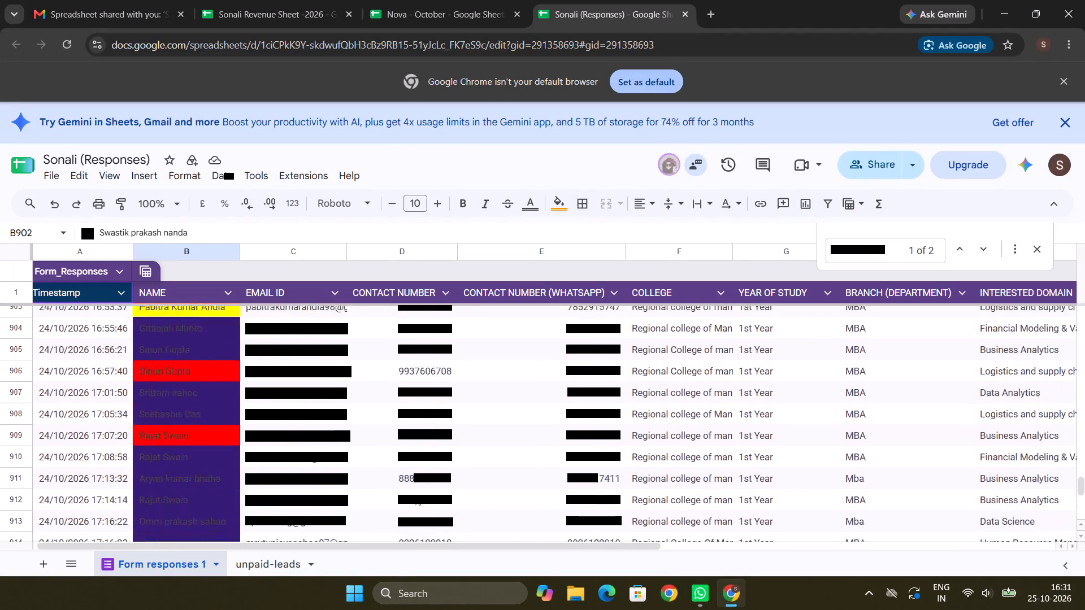
{"action": "scroll", "coordinate": [415, 495], "scroll_direction": "up", "scroll_amount": 1}
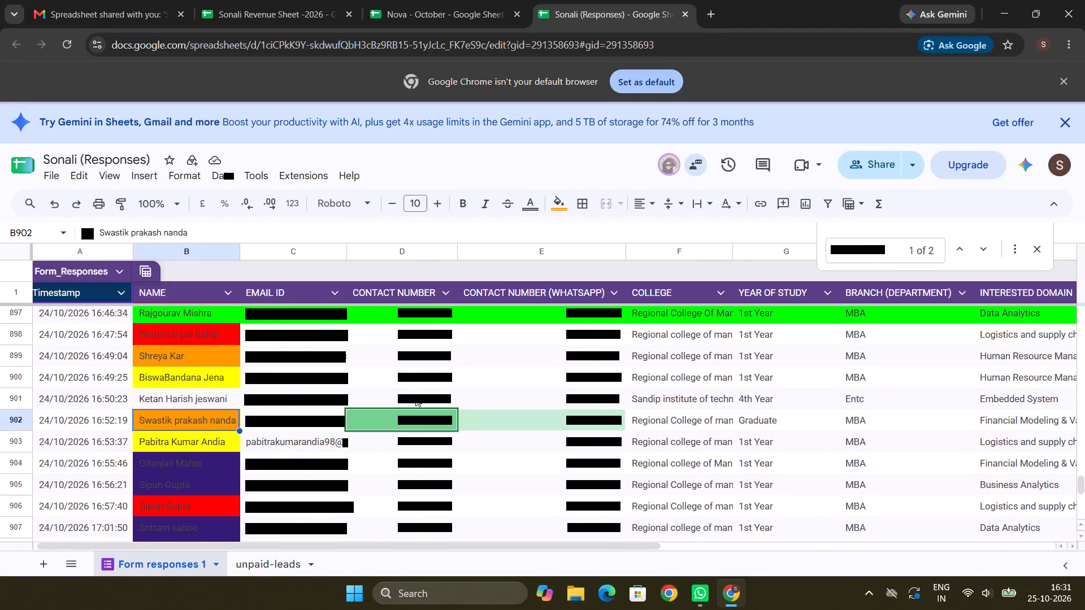
{"action": "left_click", "coordinate": [415, 396]}
{"action": "key", "text": "ctrl+c"}
{"action": "scroll", "coordinate": [415, 396], "scroll_direction": "down", "scroll_amount": 1}
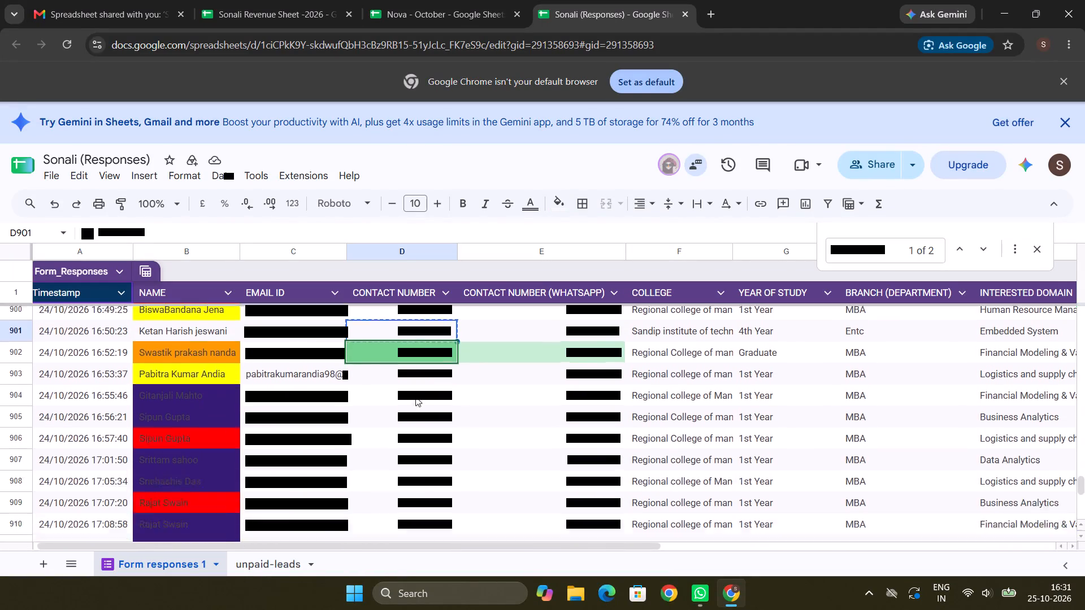
{"action": "scroll", "coordinate": [415, 396], "scroll_direction": "down", "scroll_amount": 5}
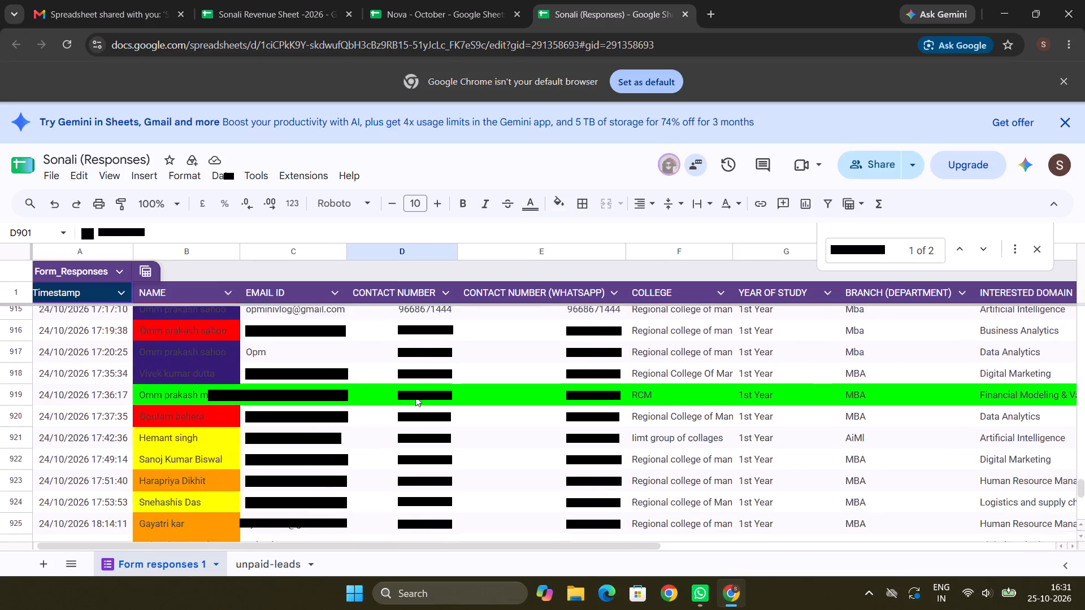
{"action": "scroll", "coordinate": [415, 396], "scroll_direction": "down", "scroll_amount": 2}
{"action": "scroll", "coordinate": [415, 396], "scroll_direction": "up", "scroll_amount": 3}
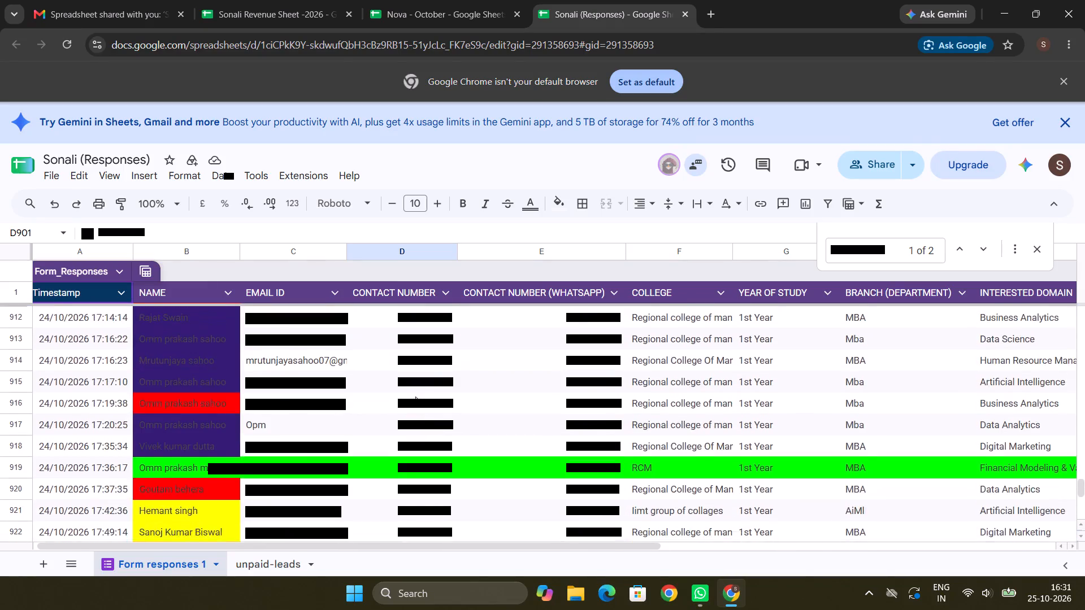
{"action": "scroll", "coordinate": [415, 396], "scroll_direction": "up", "scroll_amount": 3}
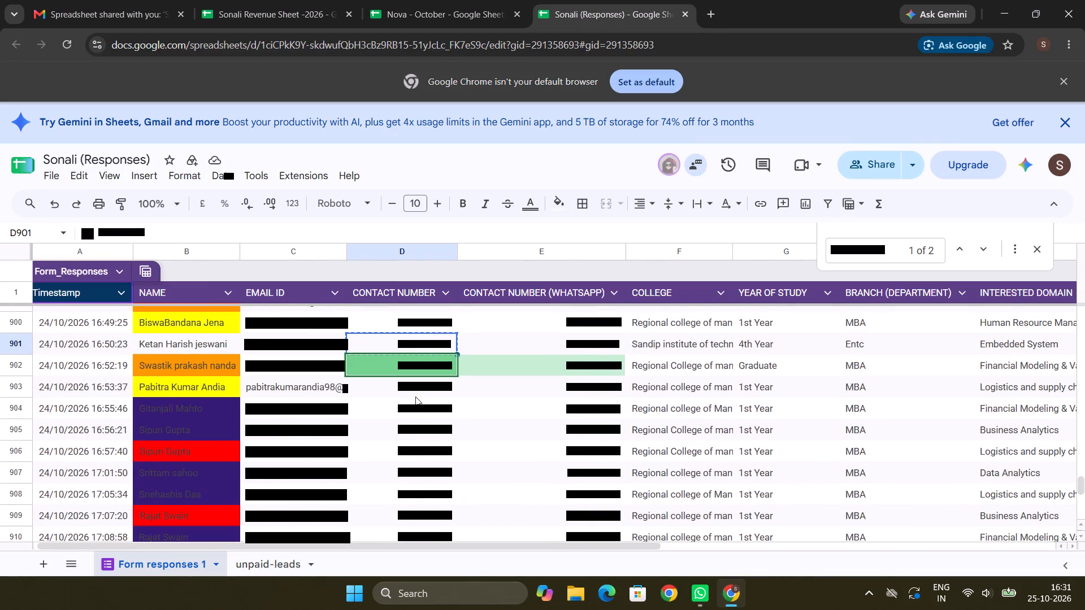
Fill the uncoloured name cell B901 with the dark purple used for repeated leads.
{"action": "left_click", "coordinate": [218, 343]}
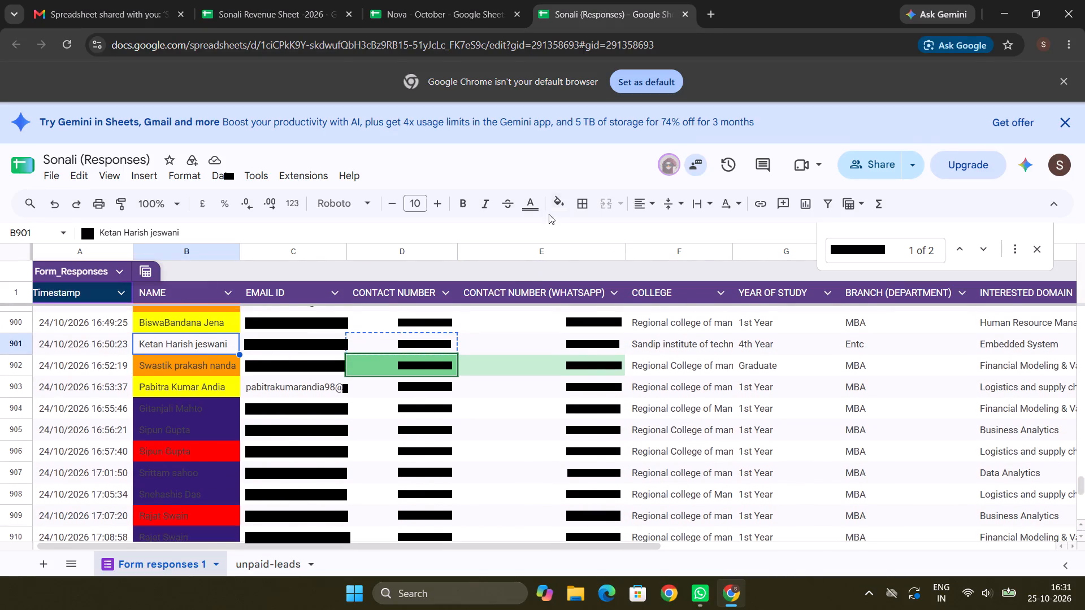
{"action": "left_click", "coordinate": [556, 205]}
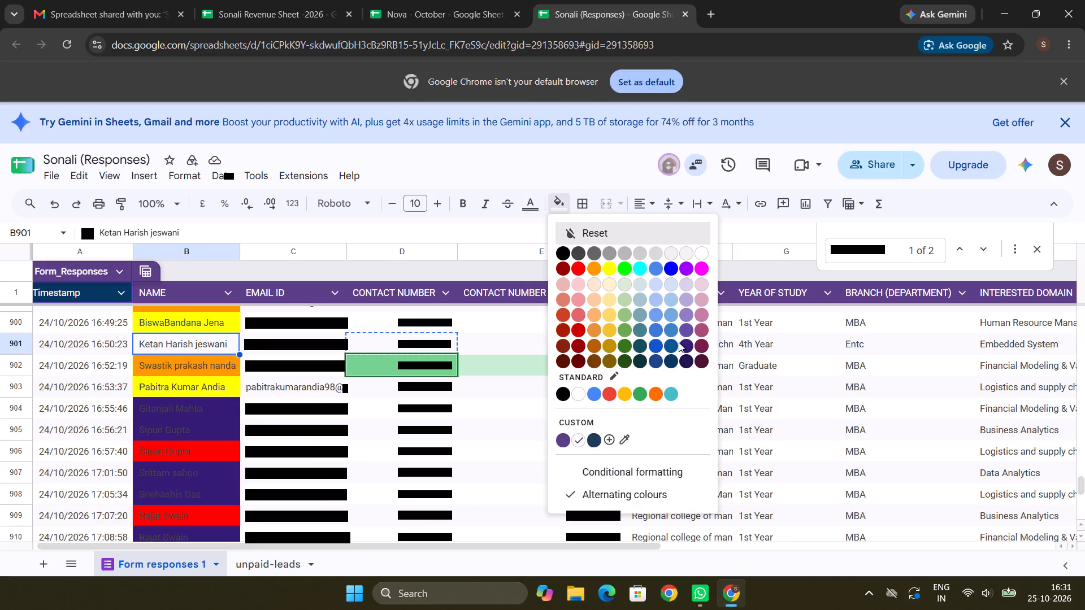
{"action": "left_click", "coordinate": [687, 346]}
Review the name cells' colour coding down to the last lead in row 963 and back up to about row 847, looking for uncoloured ones.
{"action": "scroll", "coordinate": [436, 421], "scroll_direction": "up", "scroll_amount": 1}
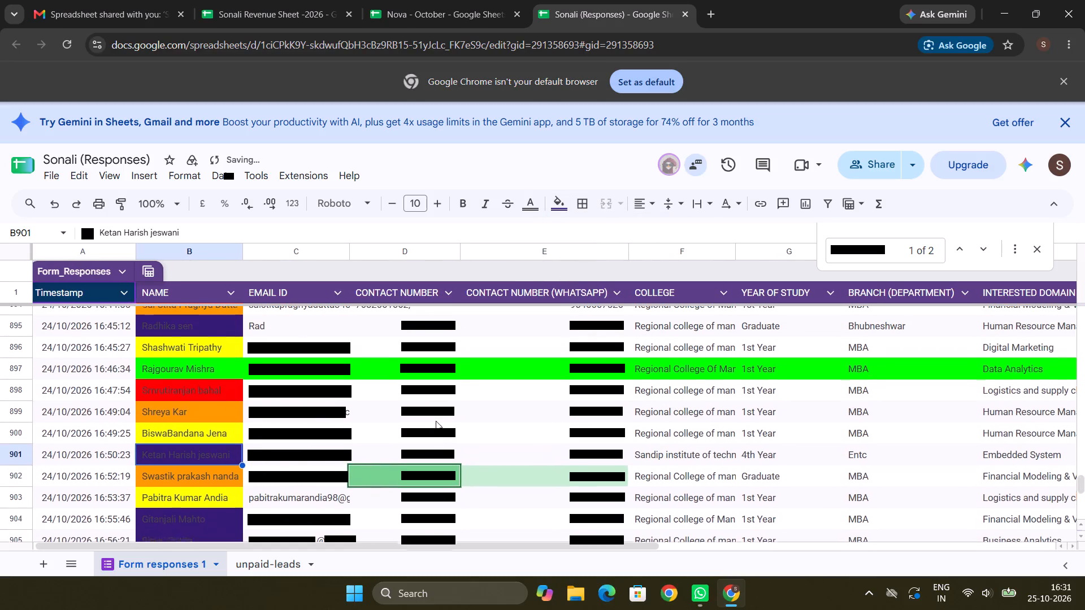
{"action": "scroll", "coordinate": [436, 421], "scroll_direction": "up", "scroll_amount": 1}
{"action": "scroll", "coordinate": [436, 421], "scroll_direction": "down", "scroll_amount": 6}
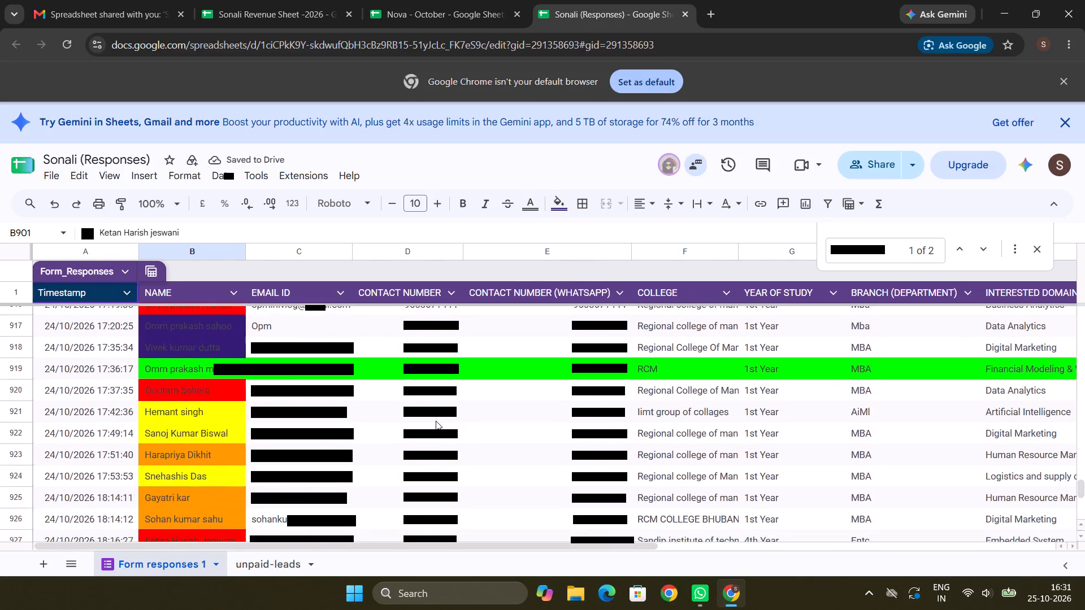
{"action": "scroll", "coordinate": [436, 421], "scroll_direction": "down", "scroll_amount": 3}
{"action": "scroll", "coordinate": [436, 421], "scroll_direction": "up", "scroll_amount": 3}
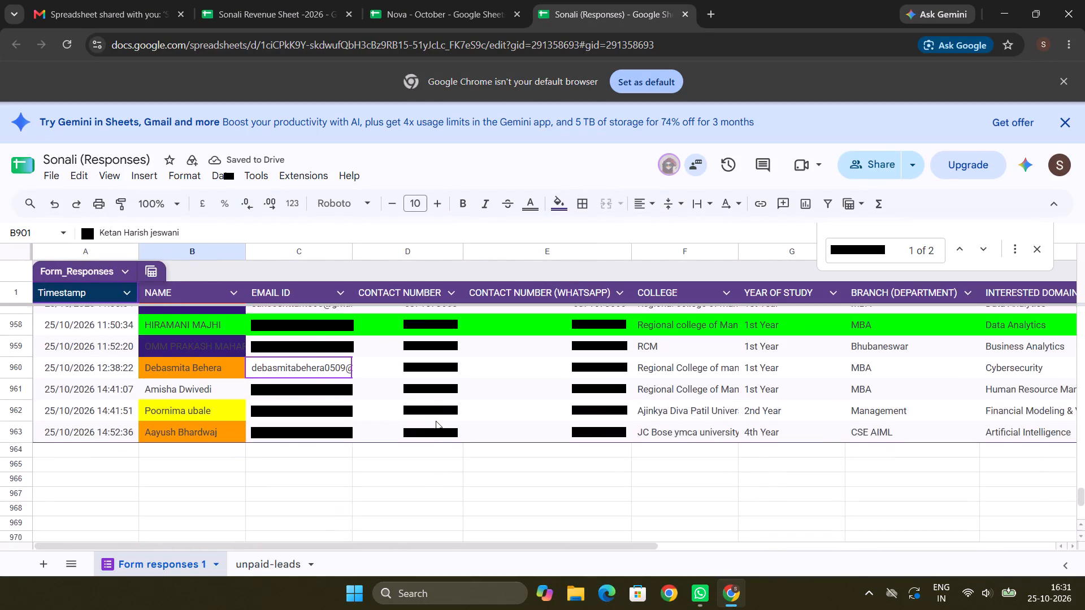
{"action": "scroll", "coordinate": [436, 421], "scroll_direction": "up", "scroll_amount": 3}
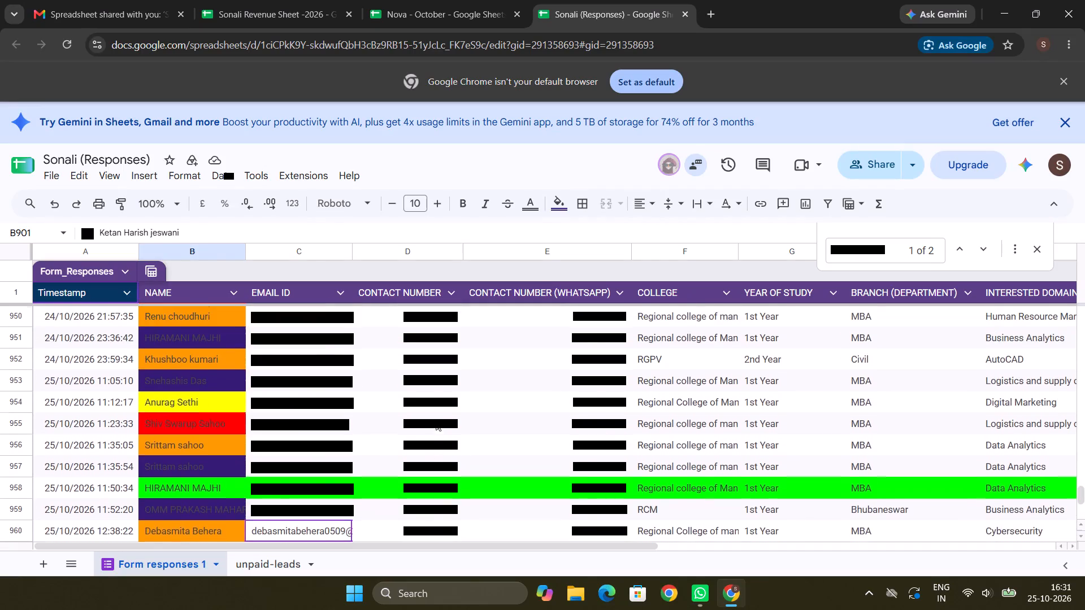
{"action": "scroll", "coordinate": [436, 421], "scroll_direction": "up", "scroll_amount": 7}
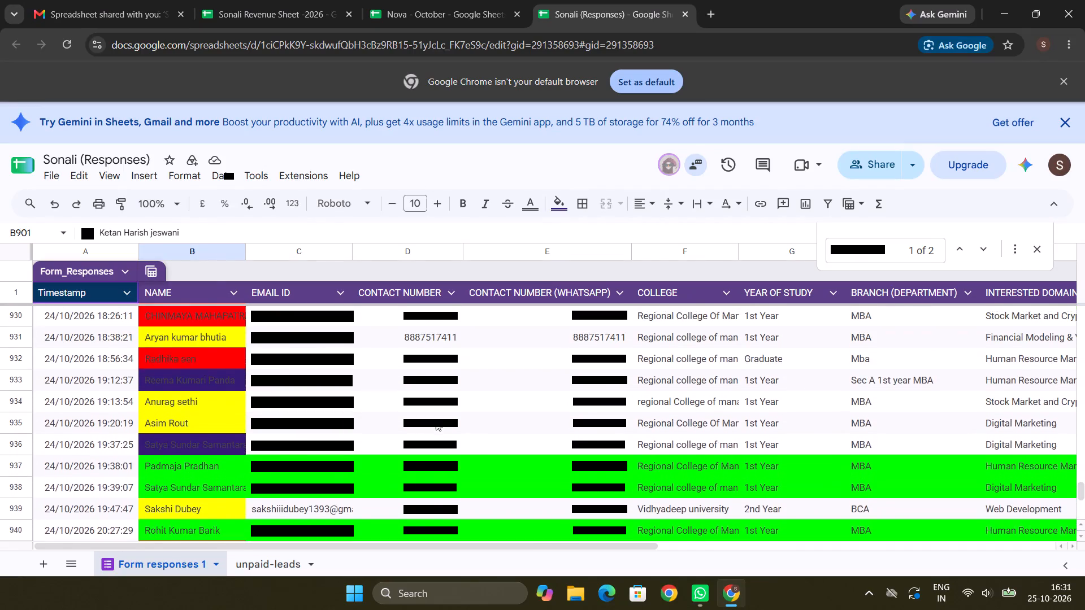
{"action": "scroll", "coordinate": [436, 421], "scroll_direction": "up", "scroll_amount": 3}
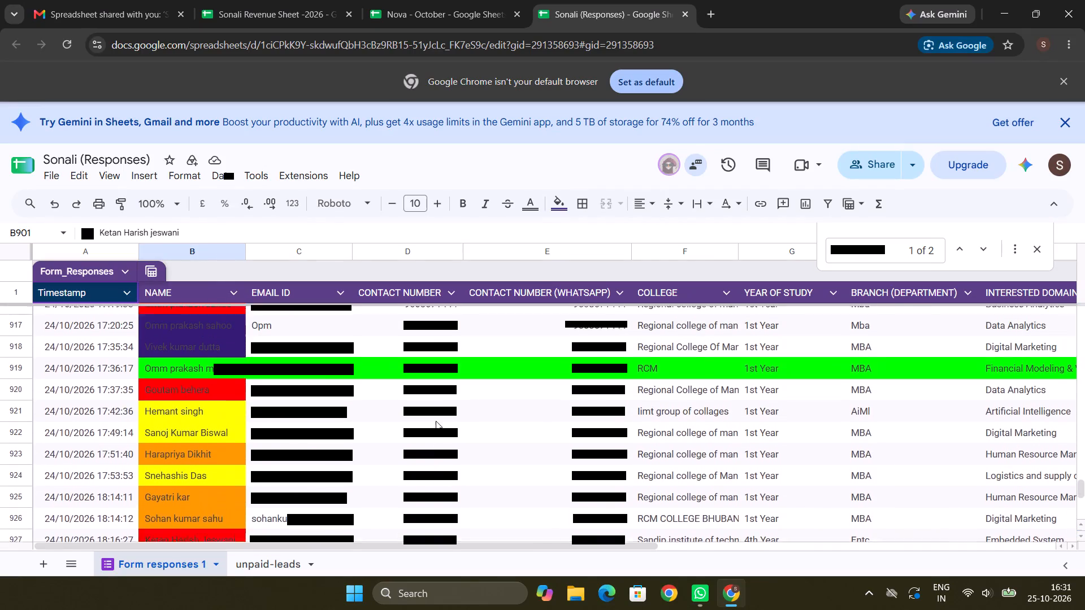
{"action": "scroll", "coordinate": [436, 421], "scroll_direction": "up", "scroll_amount": 2}
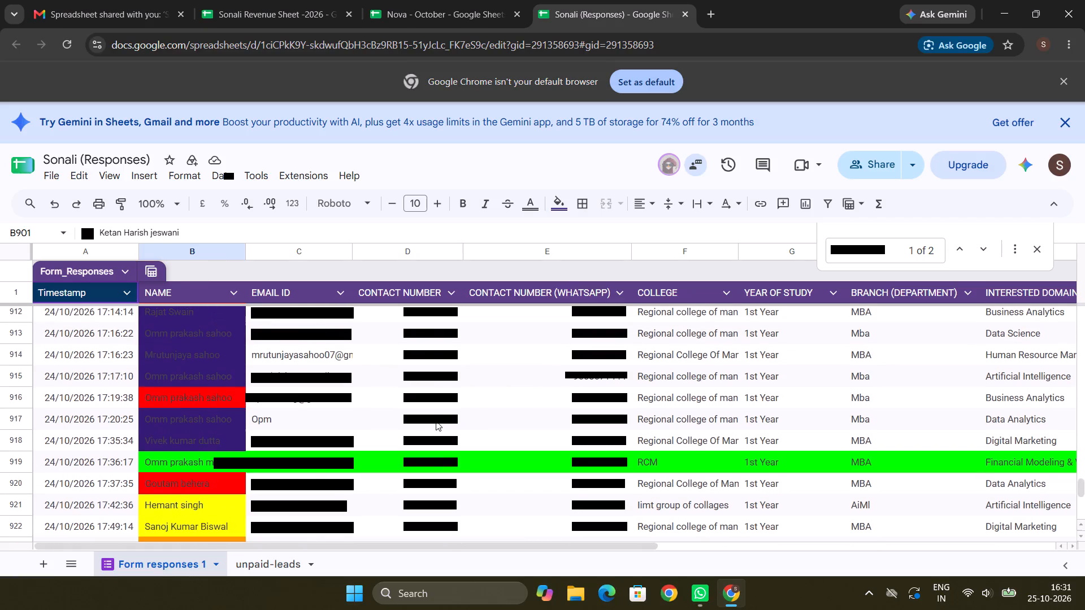
{"action": "scroll", "coordinate": [436, 421], "scroll_direction": "up", "scroll_amount": 2}
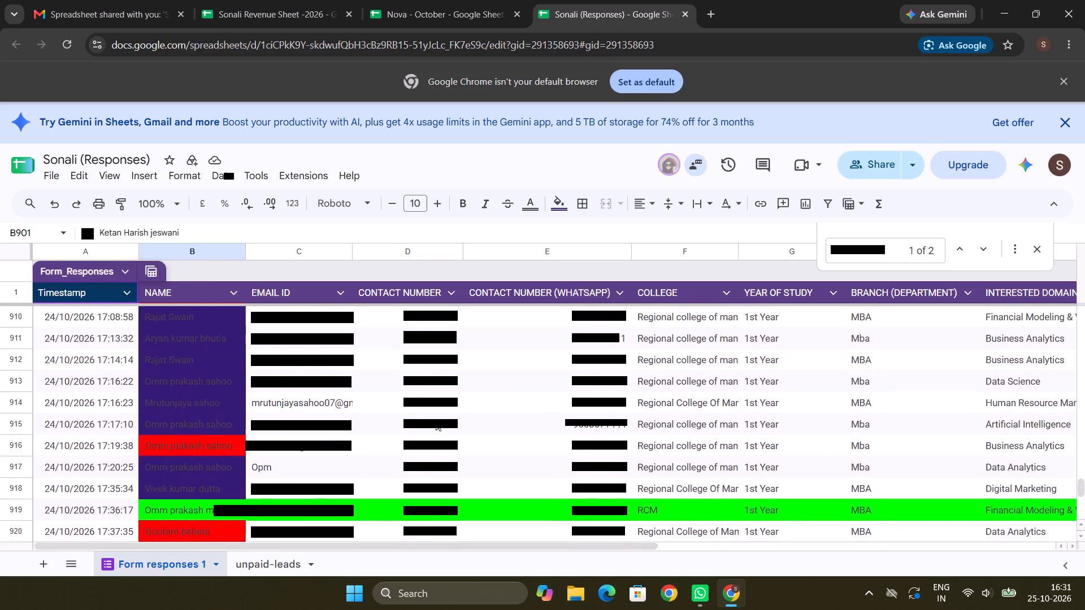
{"action": "scroll", "coordinate": [436, 421], "scroll_direction": "up", "scroll_amount": 4}
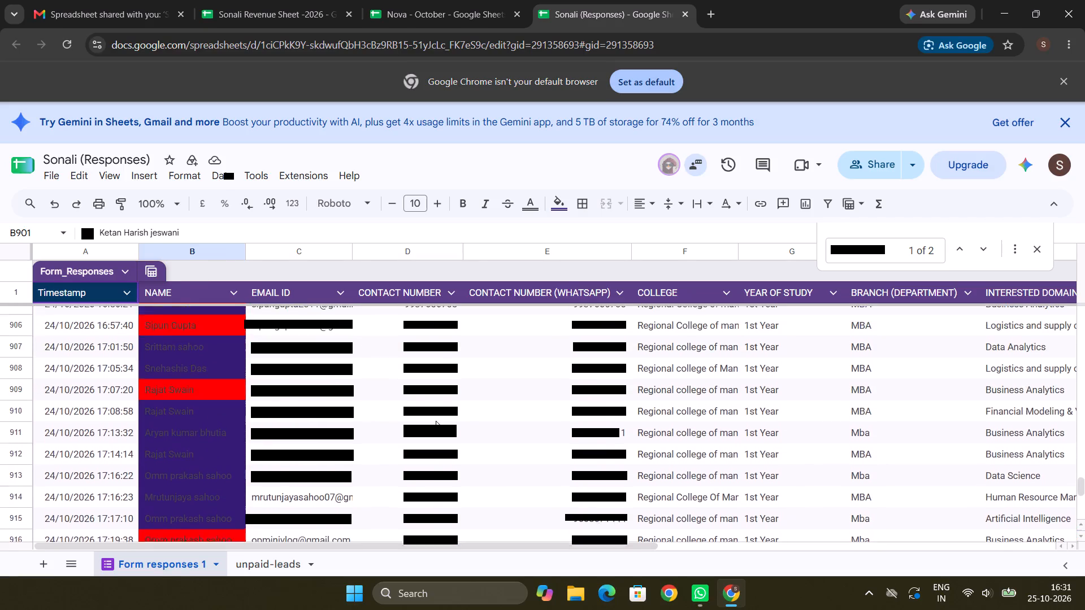
{"action": "scroll", "coordinate": [436, 421], "scroll_direction": "up", "scroll_amount": 6}
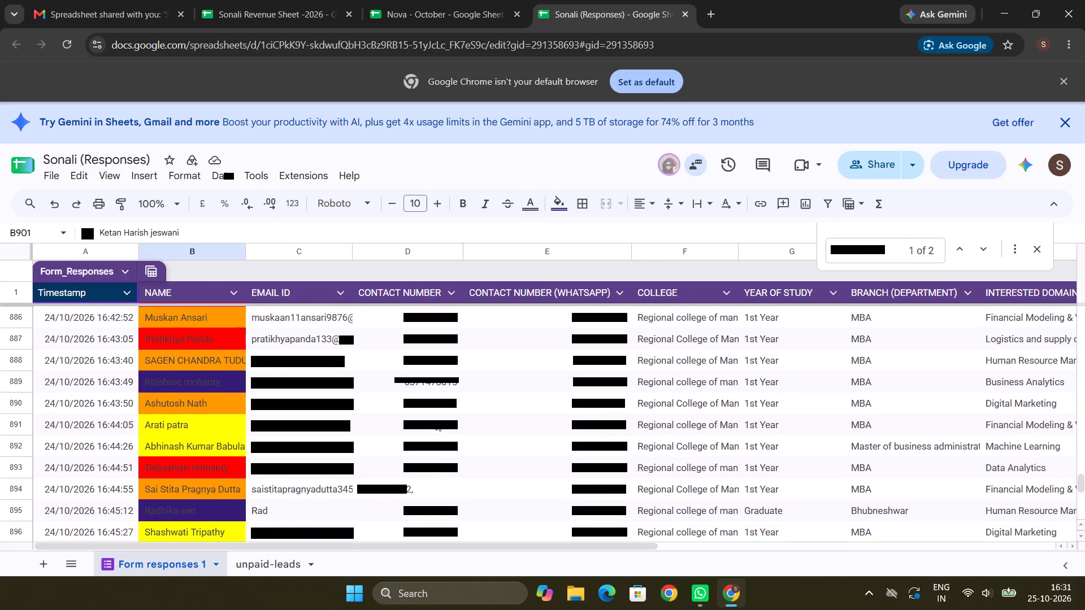
{"action": "scroll", "coordinate": [436, 421], "scroll_direction": "up", "scroll_amount": 5}
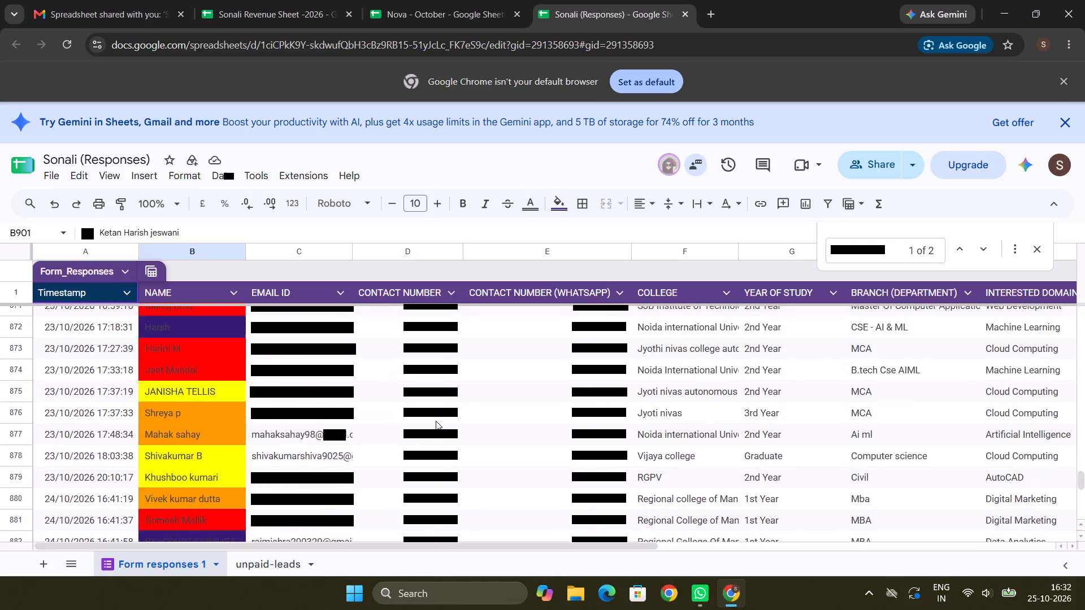
{"action": "scroll", "coordinate": [436, 421], "scroll_direction": "up", "scroll_amount": 3}
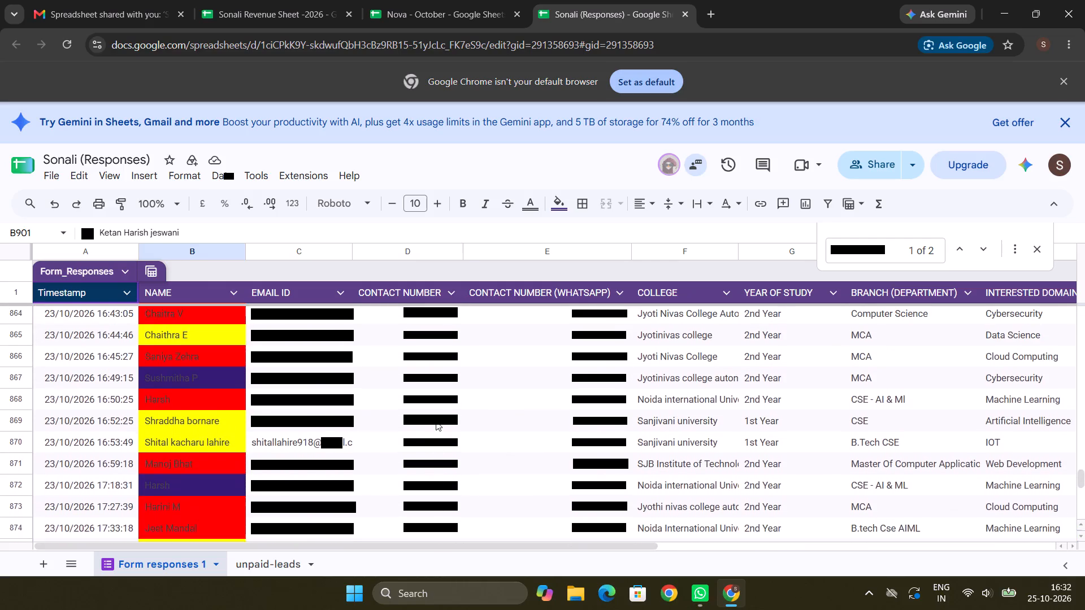
{"action": "scroll", "coordinate": [436, 421], "scroll_direction": "up", "scroll_amount": 3}
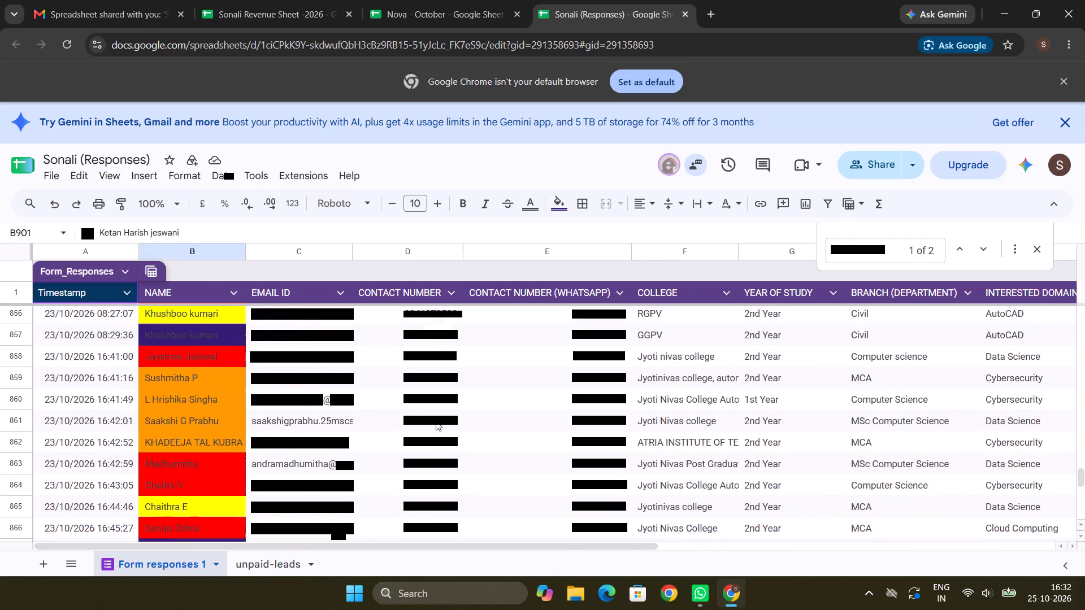
{"action": "scroll", "coordinate": [436, 421], "scroll_direction": "up", "scroll_amount": 3}
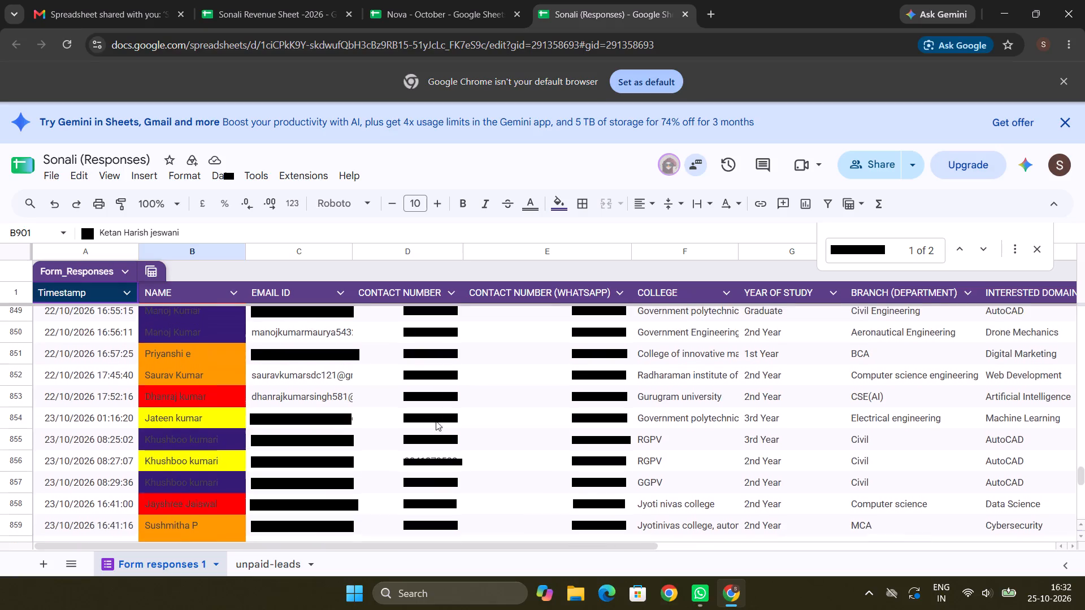
{"action": "scroll", "coordinate": [436, 421], "scroll_direction": "up", "scroll_amount": 1}
{"action": "scroll", "coordinate": [436, 421], "scroll_direction": "down", "scroll_amount": 1}
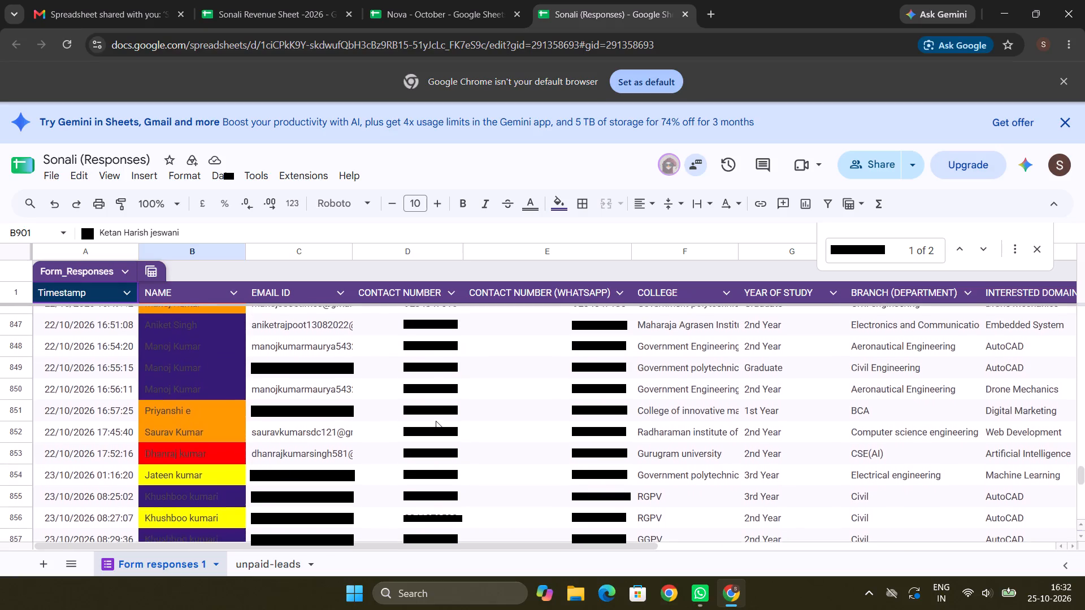
Check the name cells' colour coding from row 847 to about row 888, going back over rows 861 to 879.
{"action": "scroll", "coordinate": [436, 421], "scroll_direction": "down", "scroll_amount": 2}
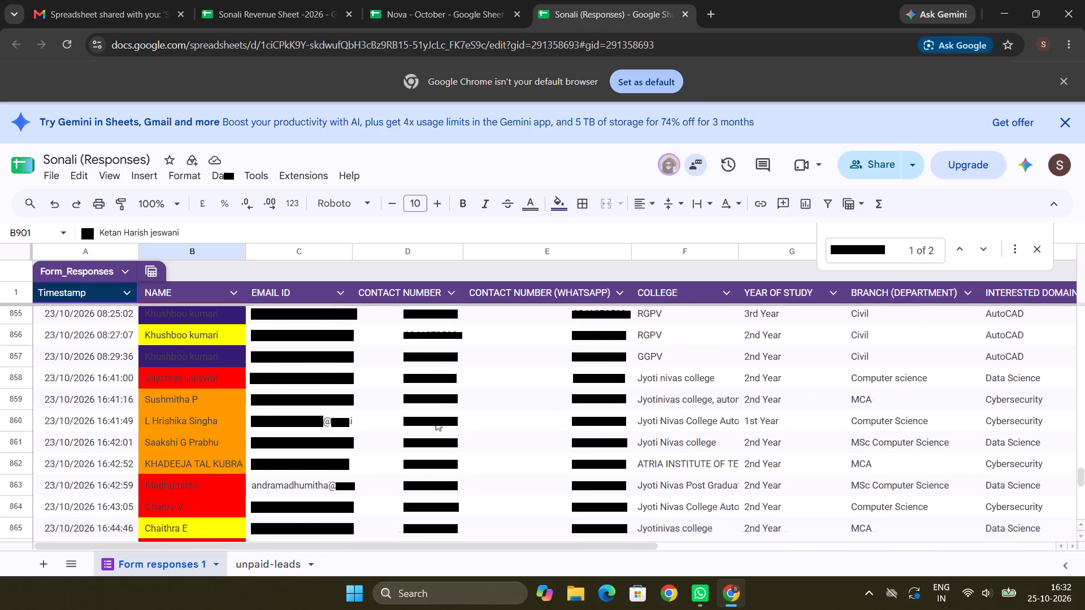
{"action": "scroll", "coordinate": [436, 421], "scroll_direction": "down", "scroll_amount": 2}
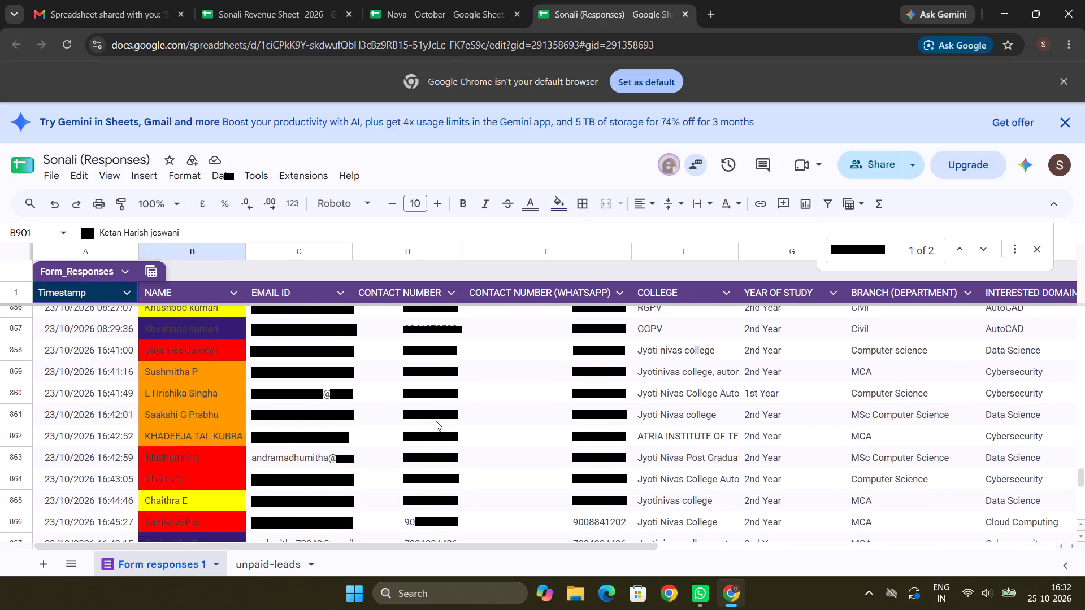
{"action": "scroll", "coordinate": [436, 421], "scroll_direction": "down", "scroll_amount": 1}
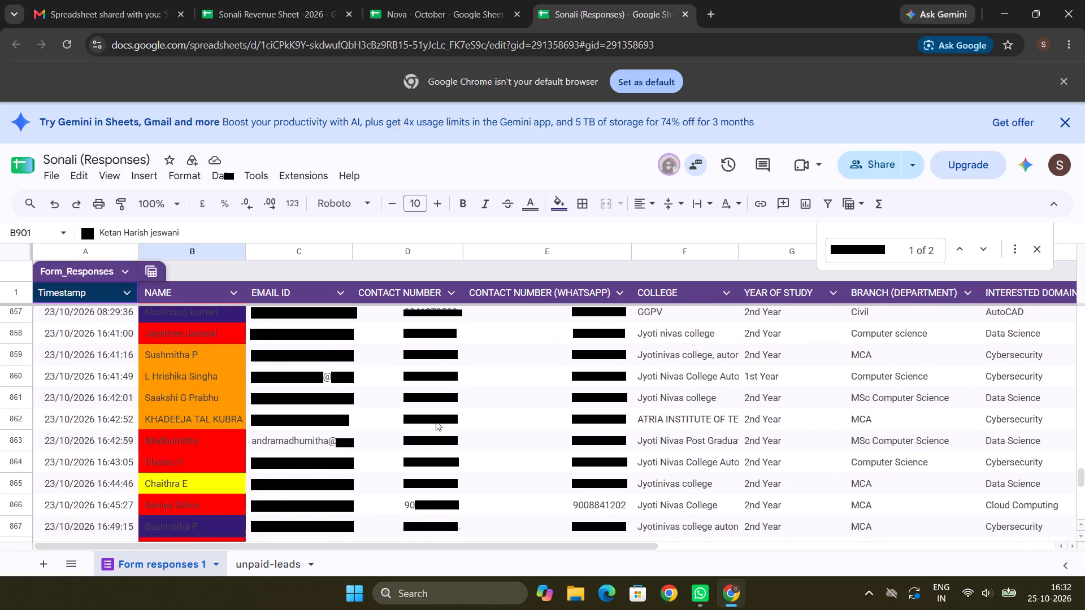
{"action": "scroll", "coordinate": [436, 421], "scroll_direction": "down", "scroll_amount": 2}
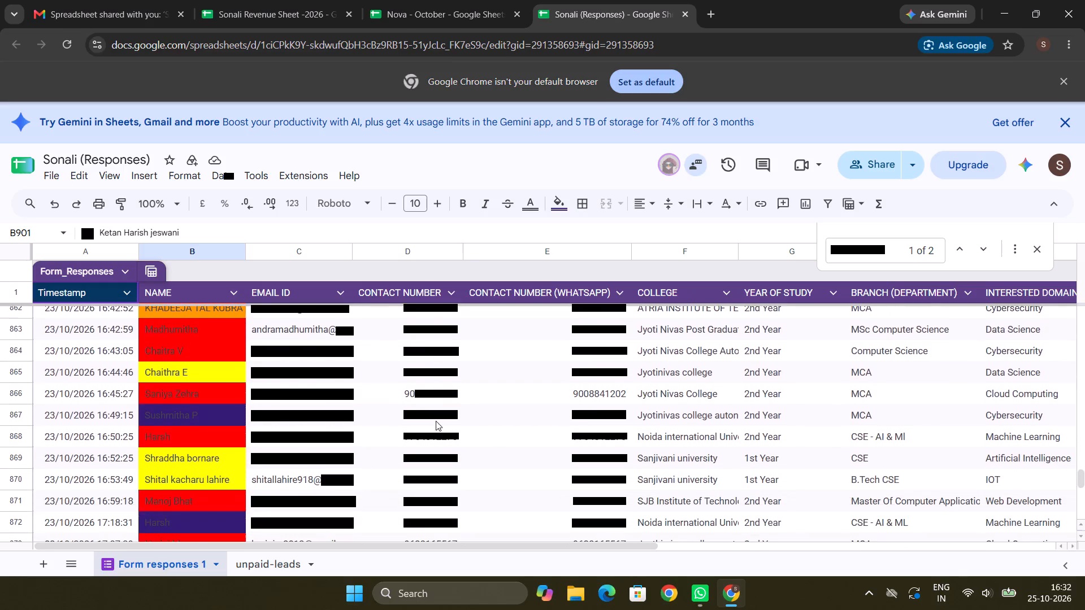
{"action": "scroll", "coordinate": [436, 421], "scroll_direction": "down", "scroll_amount": 2}
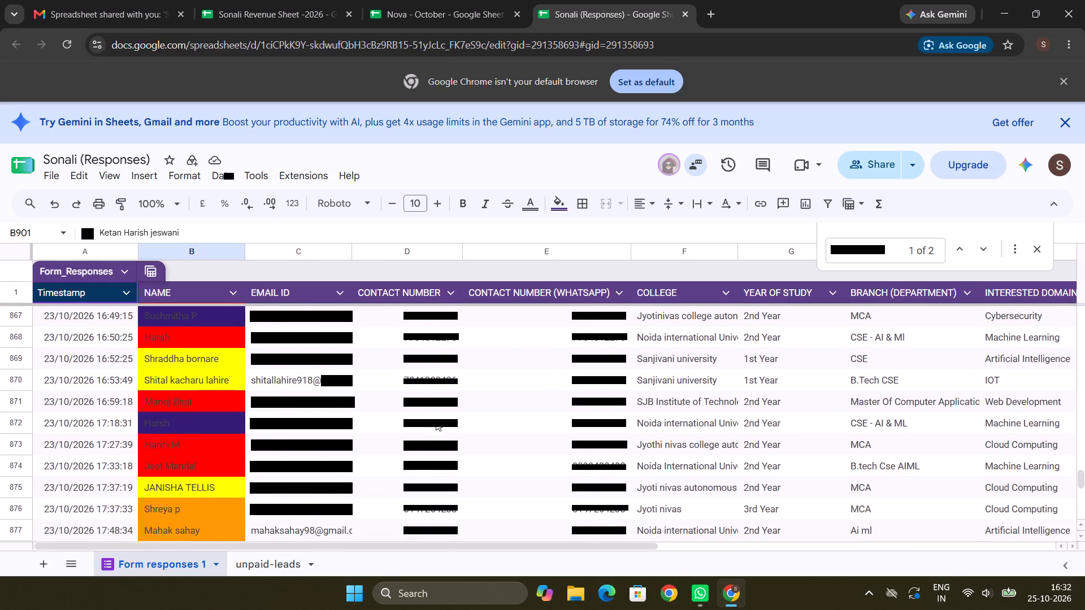
{"action": "scroll", "coordinate": [436, 421], "scroll_direction": "down", "scroll_amount": 2}
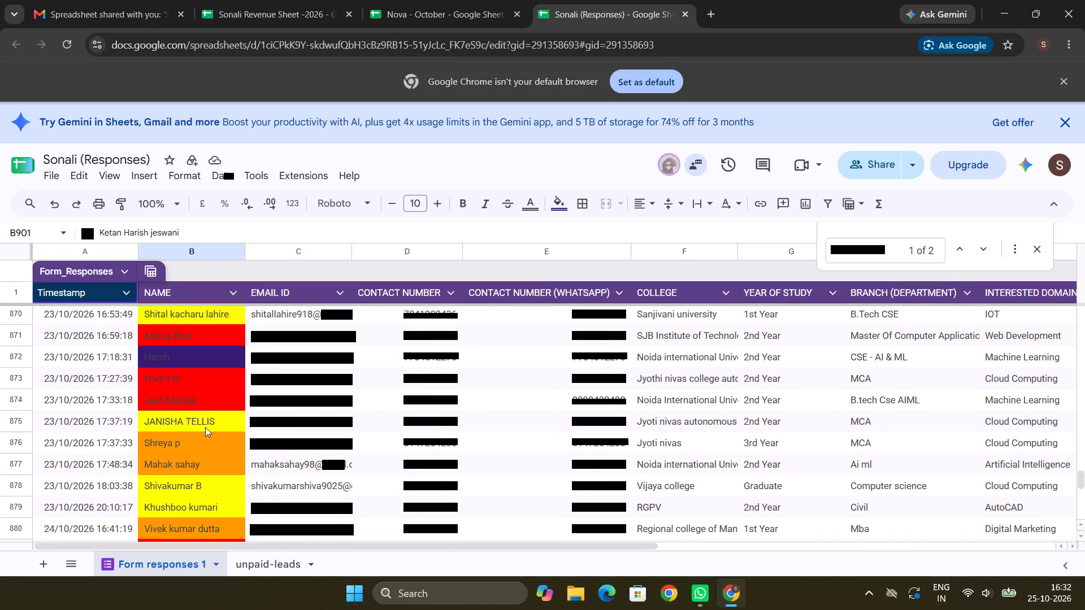
{"action": "scroll", "coordinate": [205, 427], "scroll_direction": "up", "scroll_amount": 4}
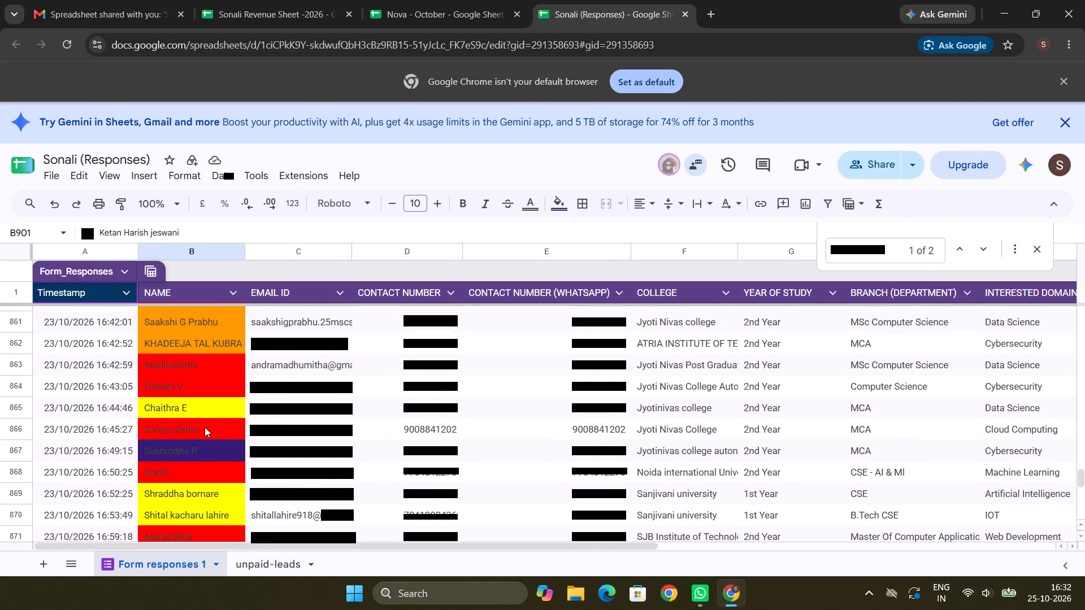
{"action": "scroll", "coordinate": [205, 427], "scroll_direction": "down", "scroll_amount": 4}
{"action": "scroll", "coordinate": [205, 427], "scroll_direction": "up", "scroll_amount": 1}
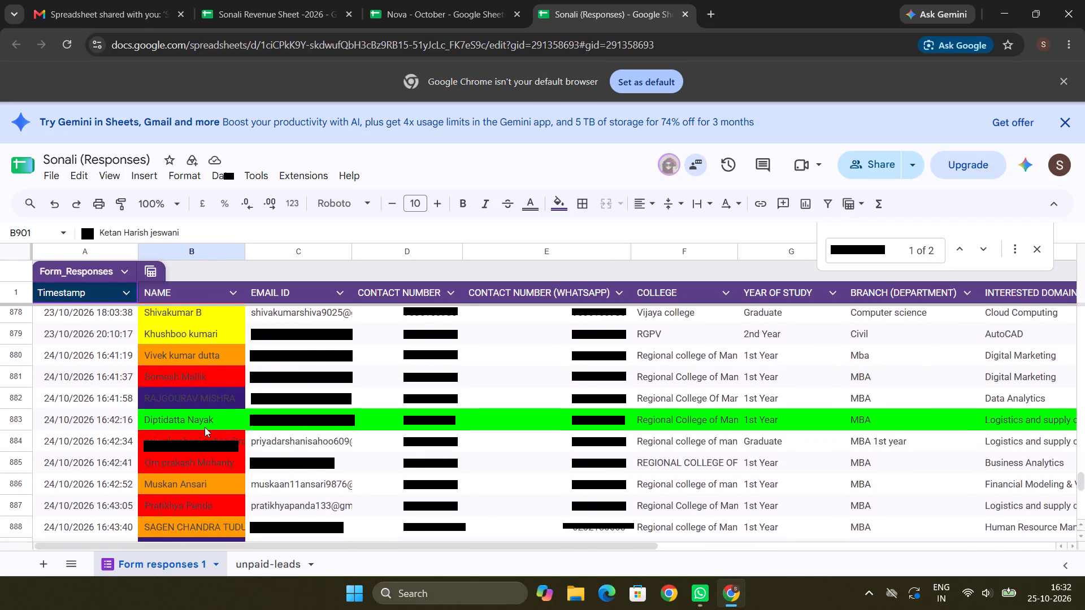
{"action": "scroll", "coordinate": [205, 427], "scroll_direction": "up", "scroll_amount": 2}
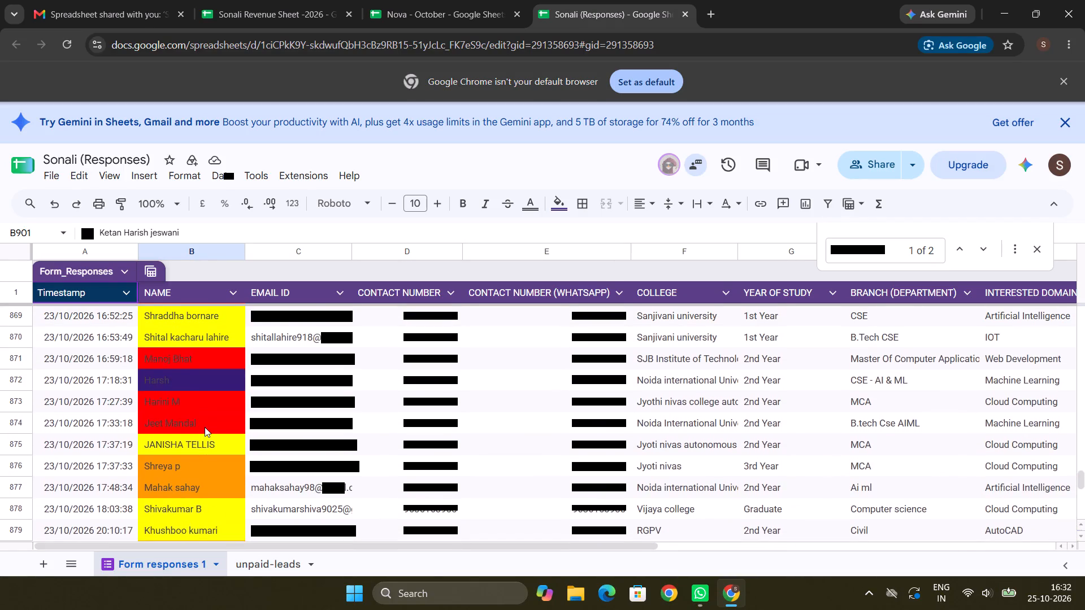
{"action": "scroll", "coordinate": [205, 427], "scroll_direction": "up", "scroll_amount": 1}
{"action": "scroll", "coordinate": [205, 427], "scroll_direction": "down", "scroll_amount": 1}
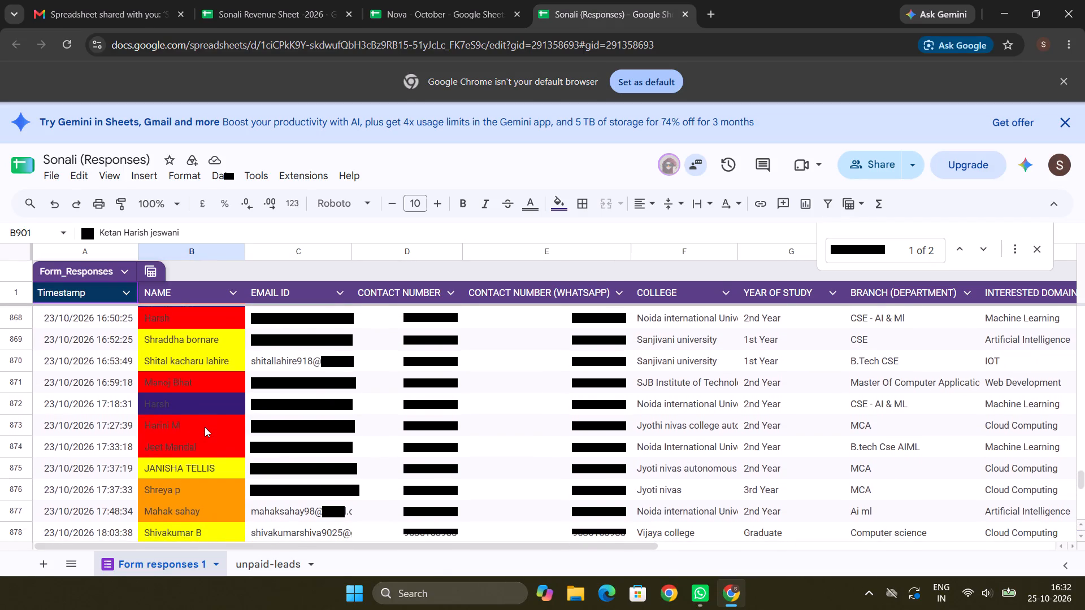
Continue checking the name cells from about row 874 to the last lead in row 963, looking for any left uncoloured.
{"action": "scroll", "coordinate": [205, 427], "scroll_direction": "down", "scroll_amount": 1}
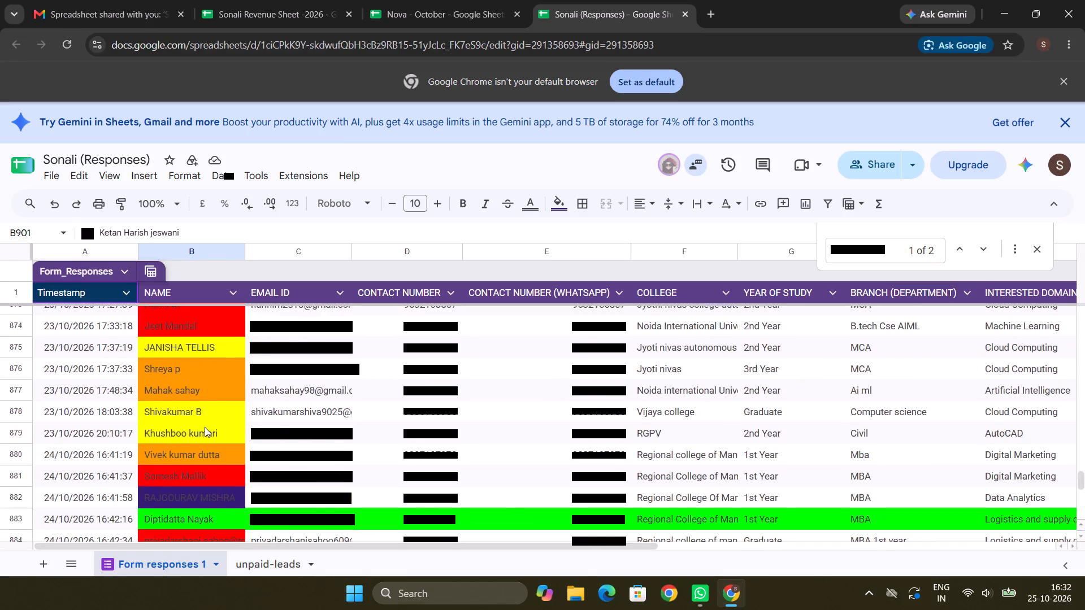
{"action": "scroll", "coordinate": [205, 427], "scroll_direction": "down", "scroll_amount": 4}
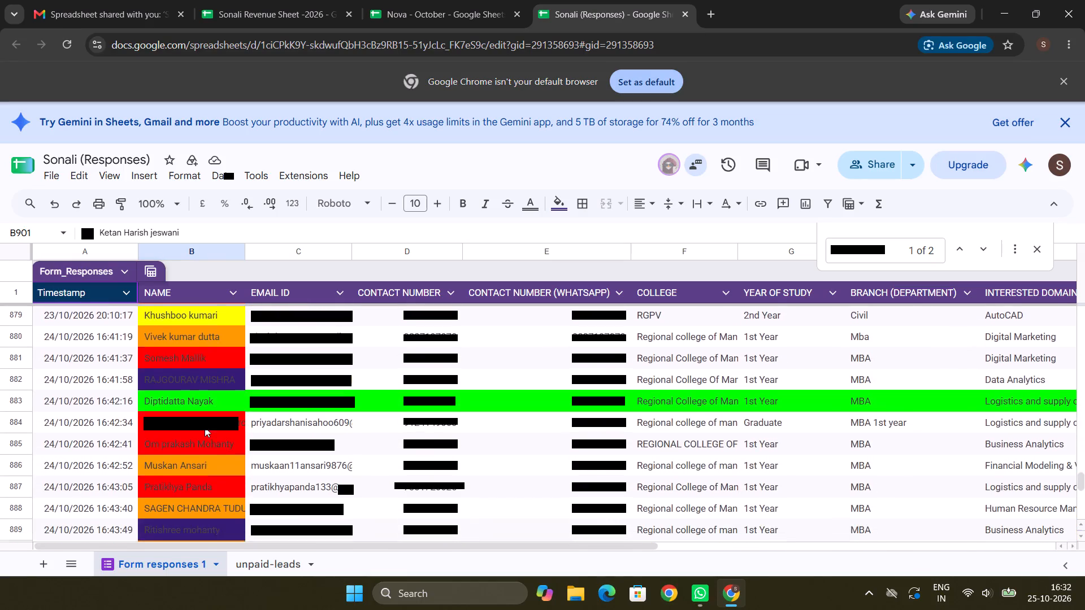
{"action": "scroll", "coordinate": [205, 427], "scroll_direction": "down", "scroll_amount": 1}
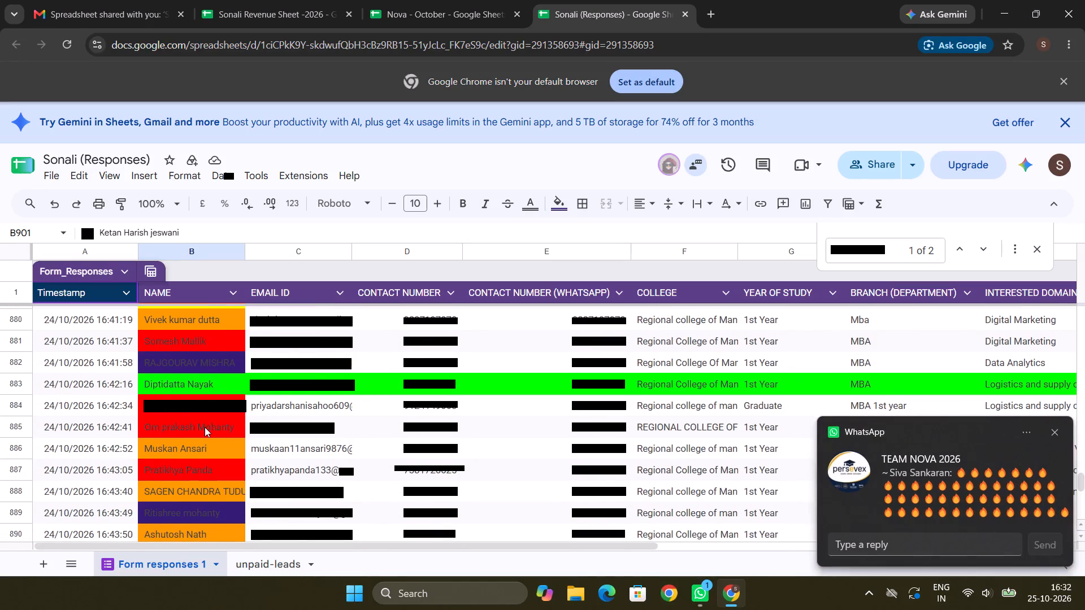
{"action": "scroll", "coordinate": [205, 427], "scroll_direction": "down", "scroll_amount": 1}
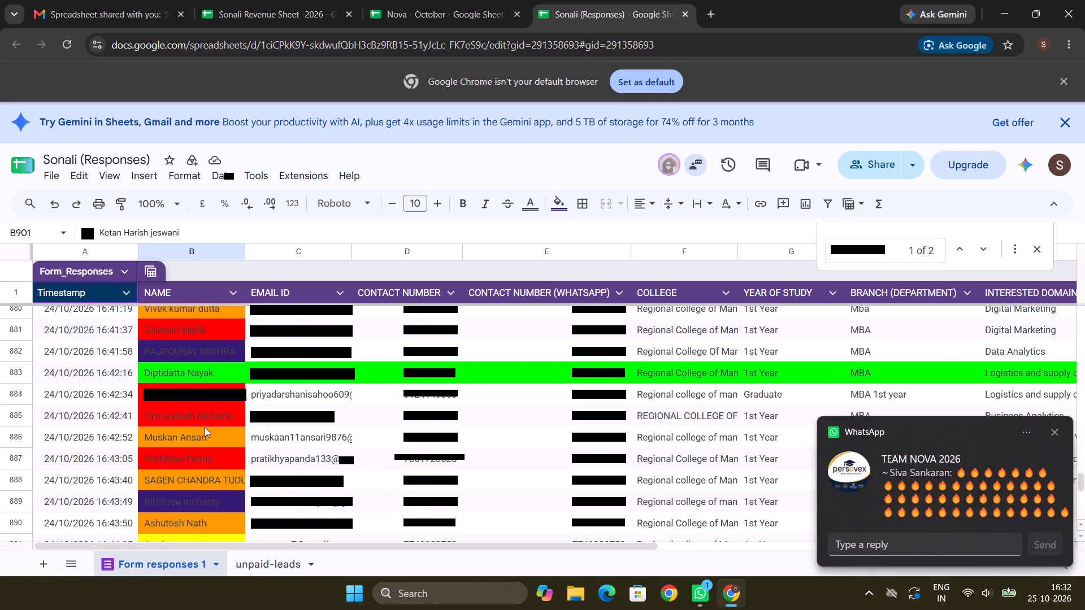
{"action": "scroll", "coordinate": [205, 427], "scroll_direction": "down", "scroll_amount": 2}
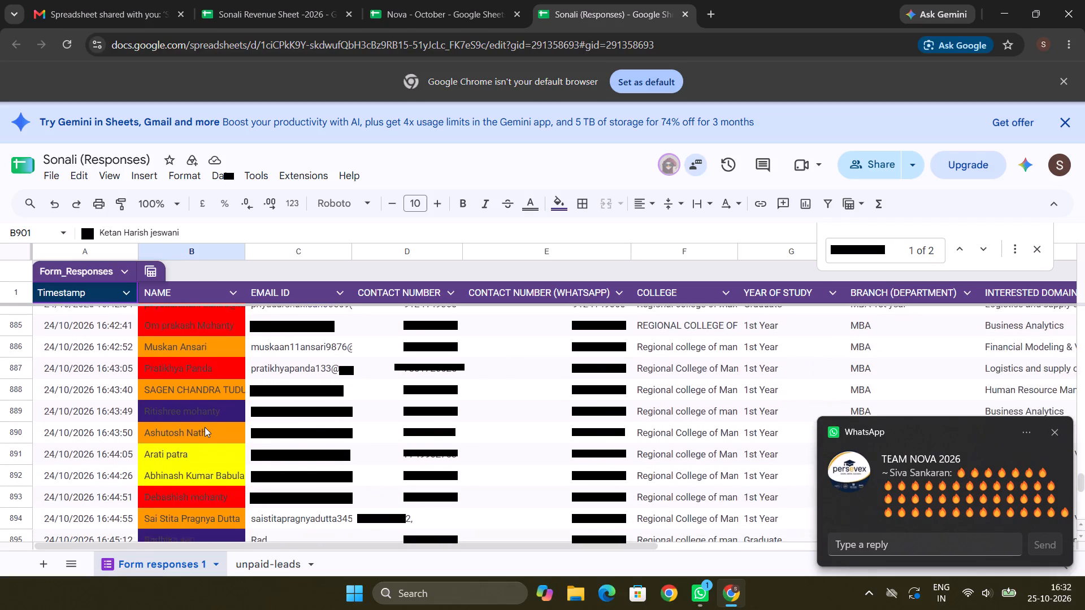
{"action": "scroll", "coordinate": [205, 427], "scroll_direction": "down", "scroll_amount": 4}
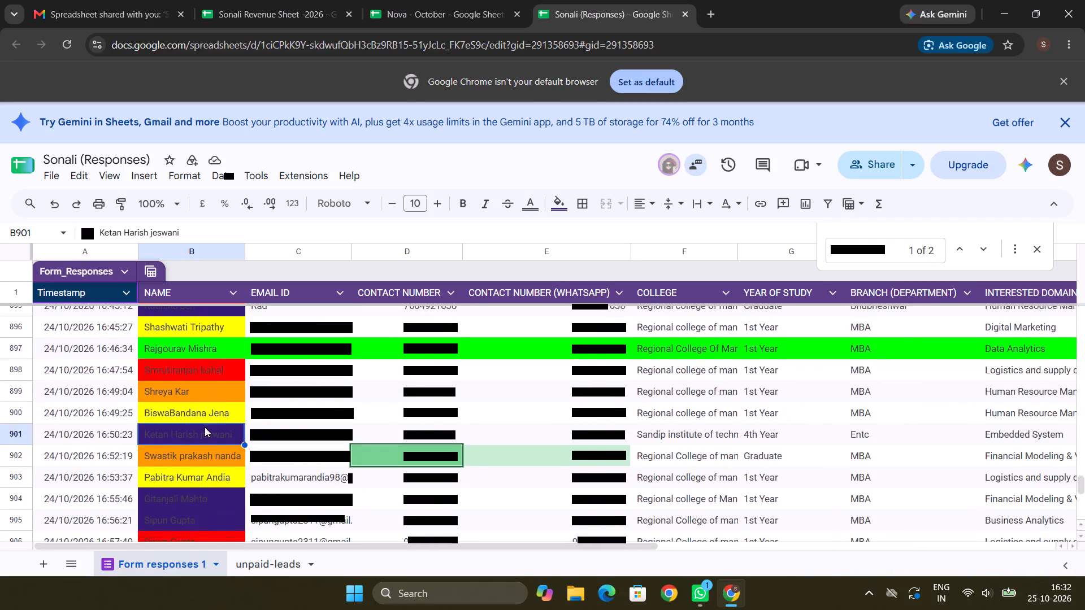
{"action": "scroll", "coordinate": [205, 427], "scroll_direction": "down", "scroll_amount": 4}
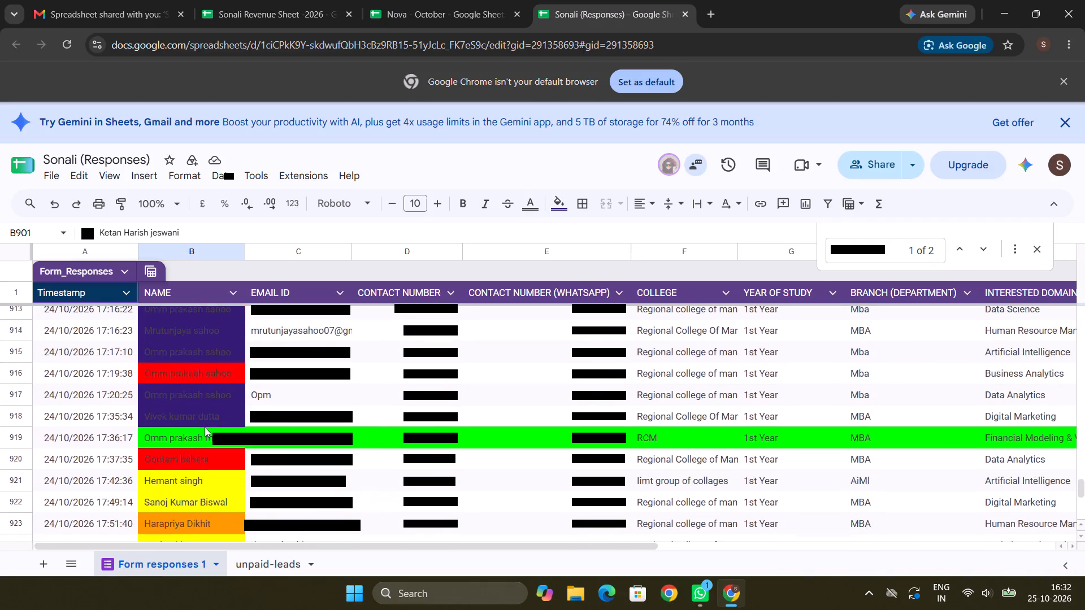
{"action": "scroll", "coordinate": [205, 427], "scroll_direction": "down", "scroll_amount": 6}
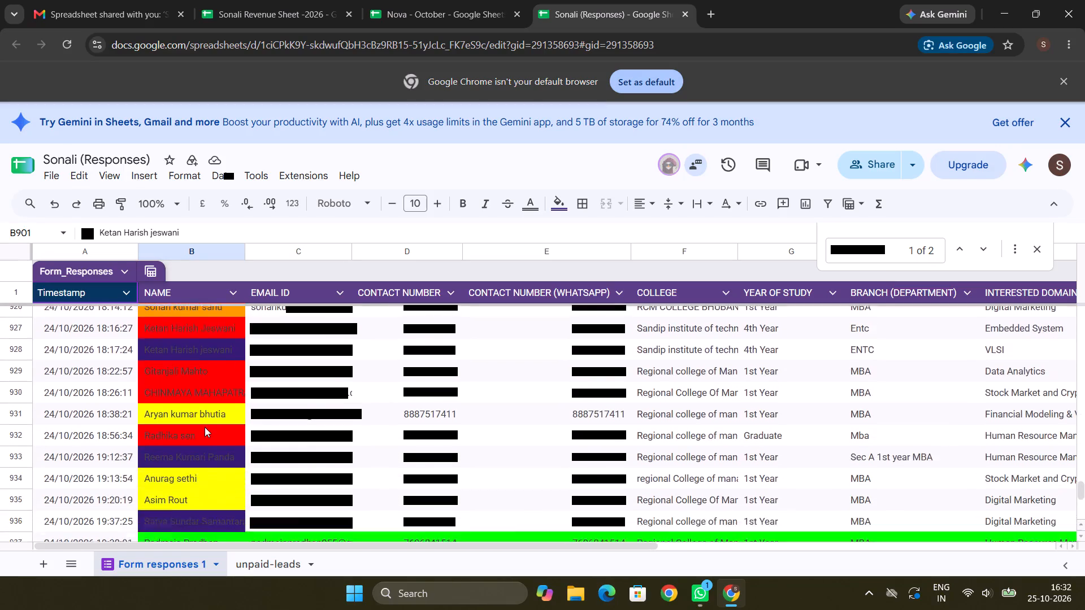
{"action": "scroll", "coordinate": [205, 427], "scroll_direction": "down", "scroll_amount": 3}
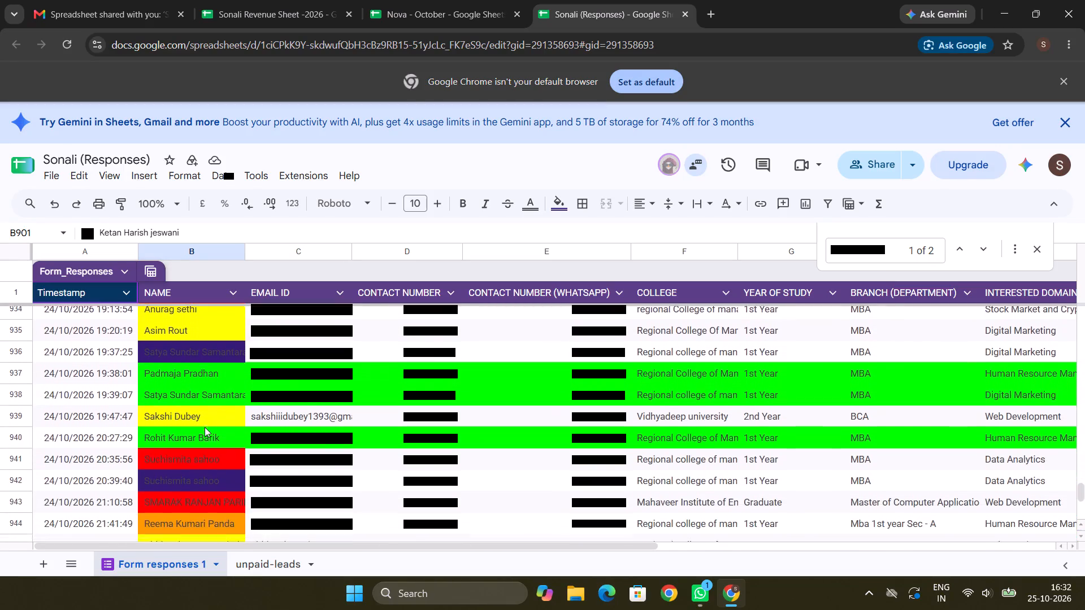
{"action": "scroll", "coordinate": [205, 427], "scroll_direction": "down", "scroll_amount": 5}
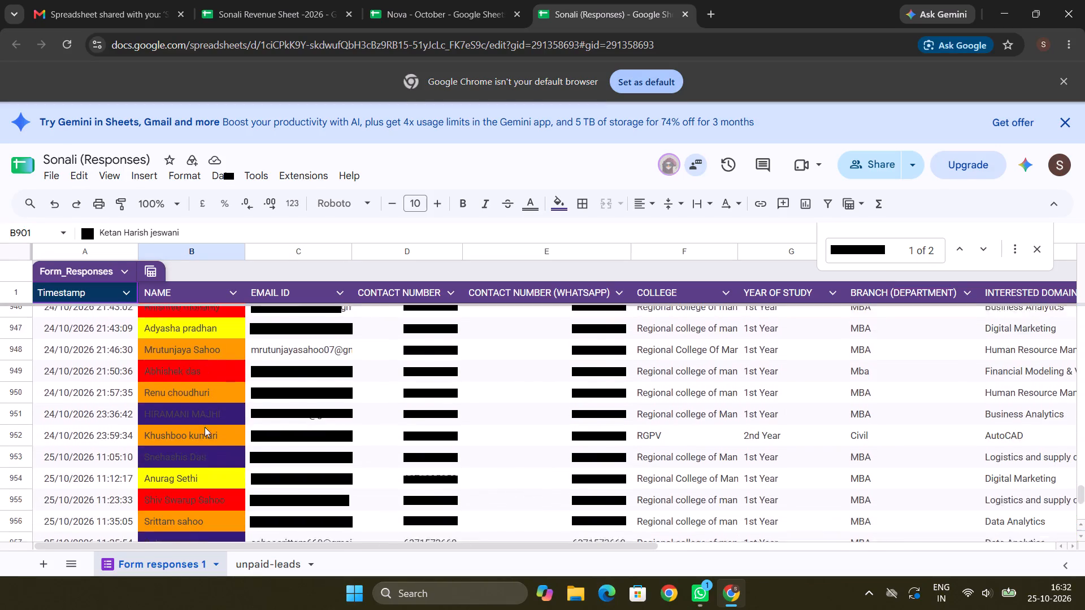
{"action": "scroll", "coordinate": [205, 427], "scroll_direction": "down", "scroll_amount": 5}
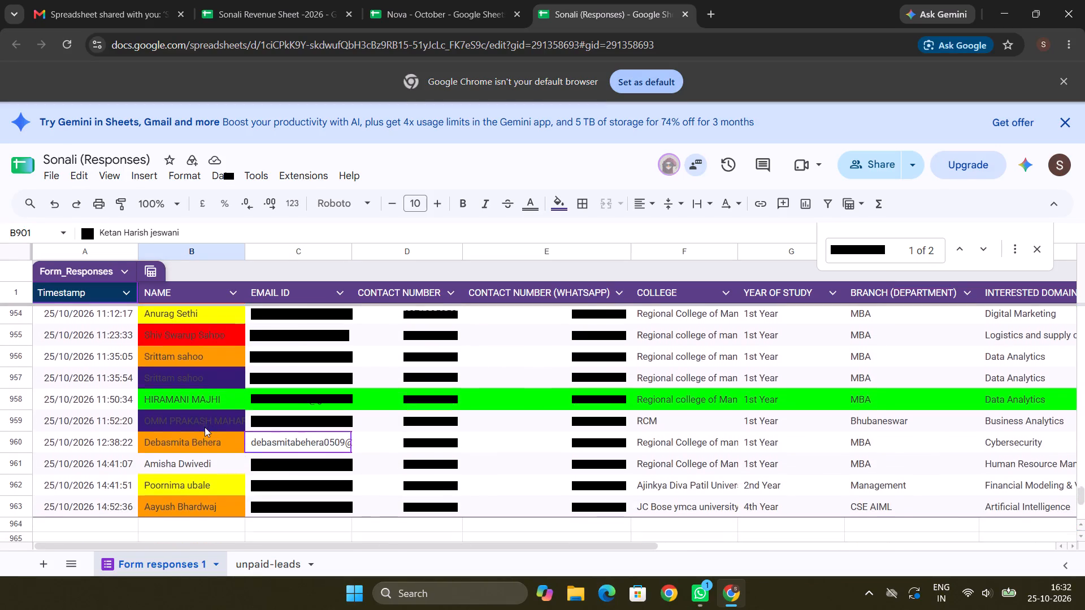
{"action": "scroll", "coordinate": [205, 427], "scroll_direction": "down", "scroll_amount": 1}
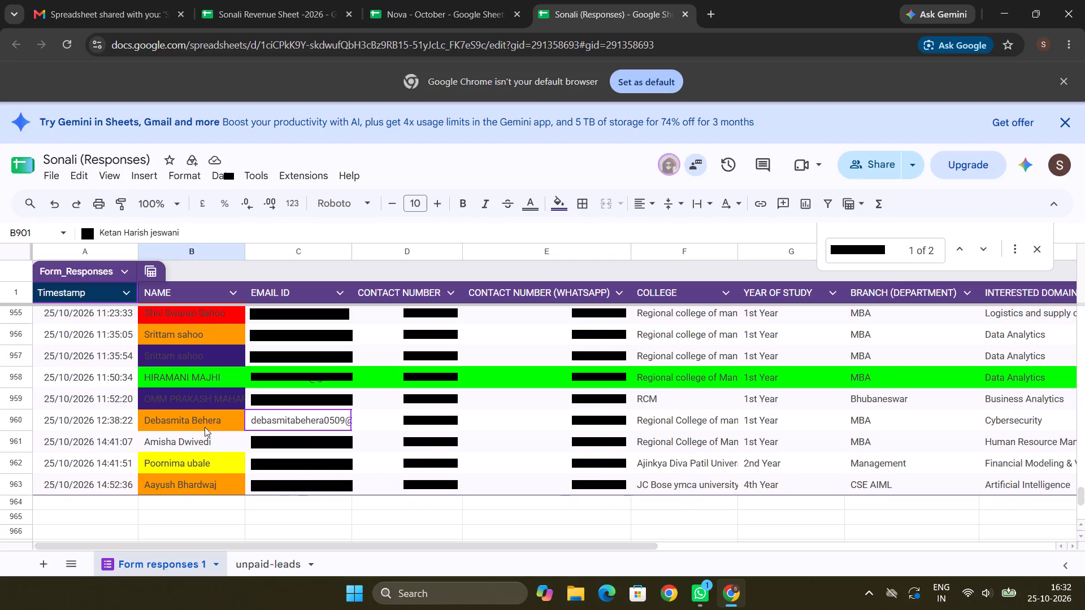
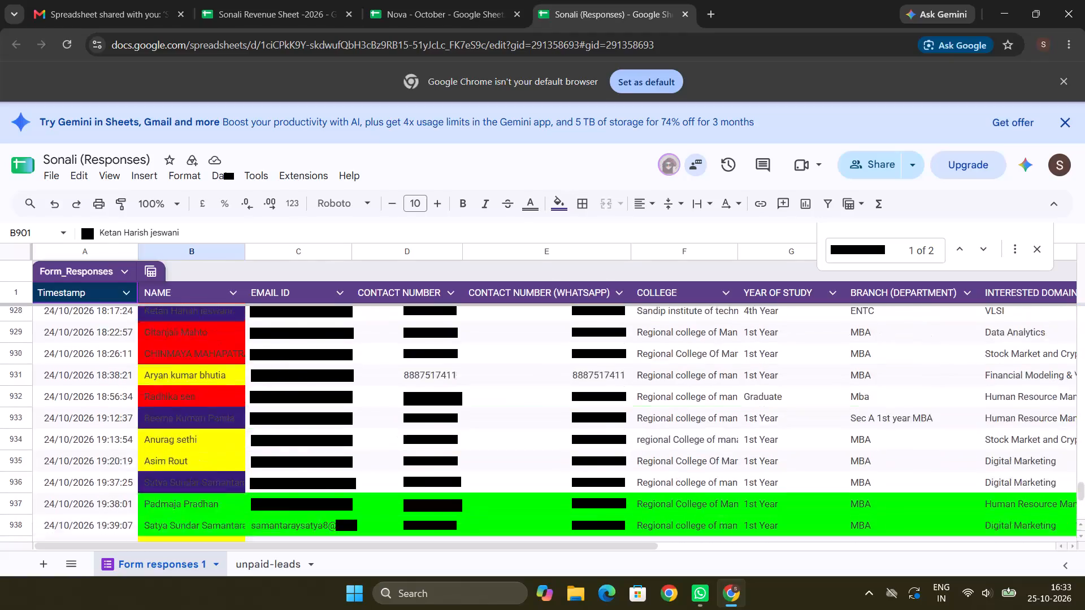
Recheck the name cells' colour coding from about row 938 back up to row 885, looking for uncoloured leads.
{"action": "scroll", "coordinate": [455, 394], "scroll_direction": "up", "scroll_amount": 1}
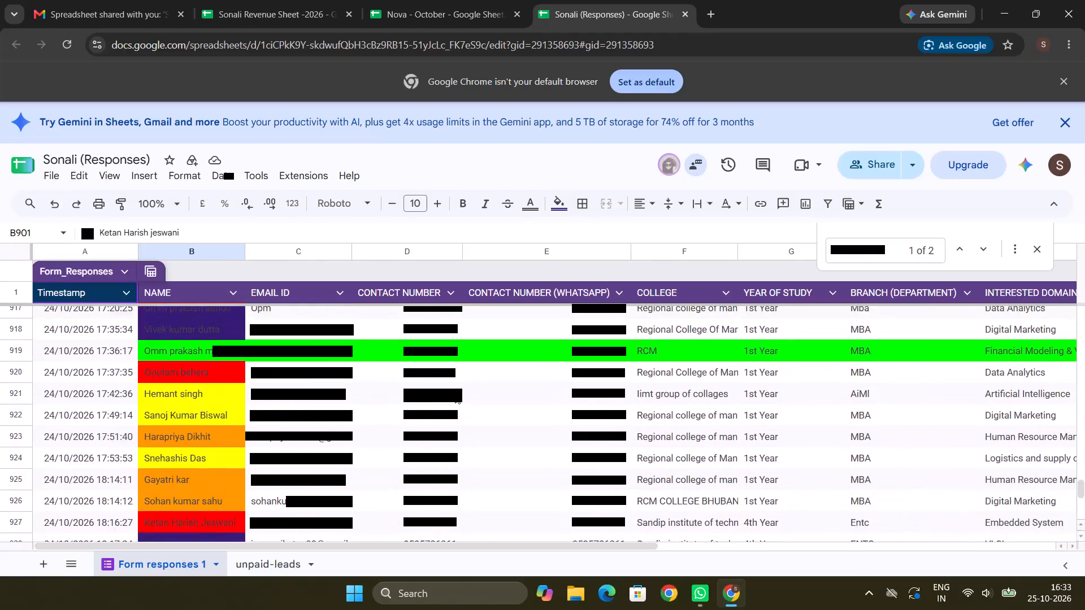
{"action": "scroll", "coordinate": [455, 394], "scroll_direction": "up", "scroll_amount": 6}
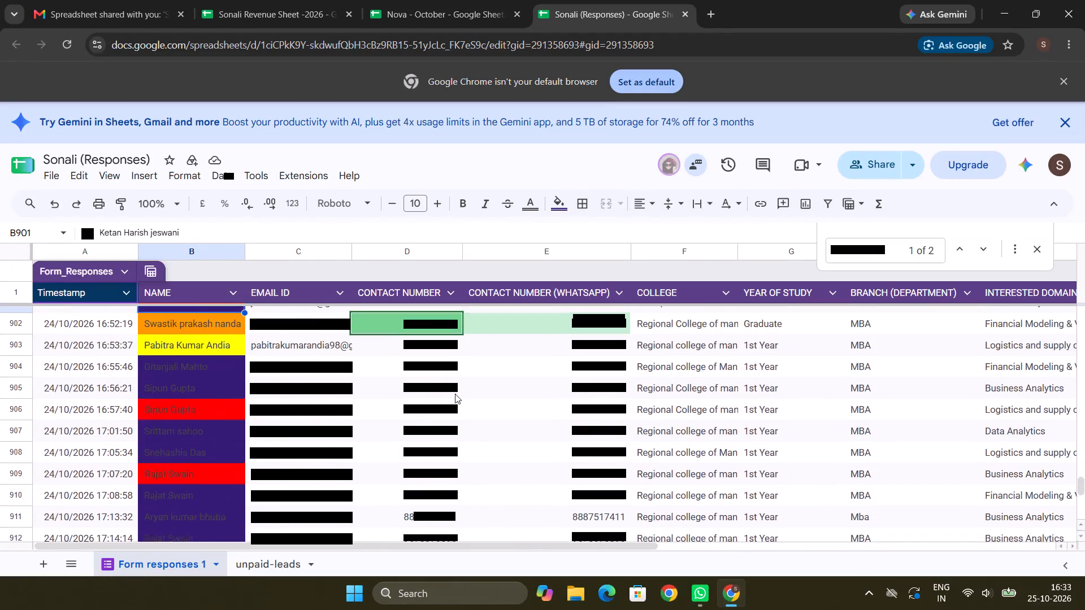
{"action": "scroll", "coordinate": [455, 394], "scroll_direction": "up", "scroll_amount": 2}
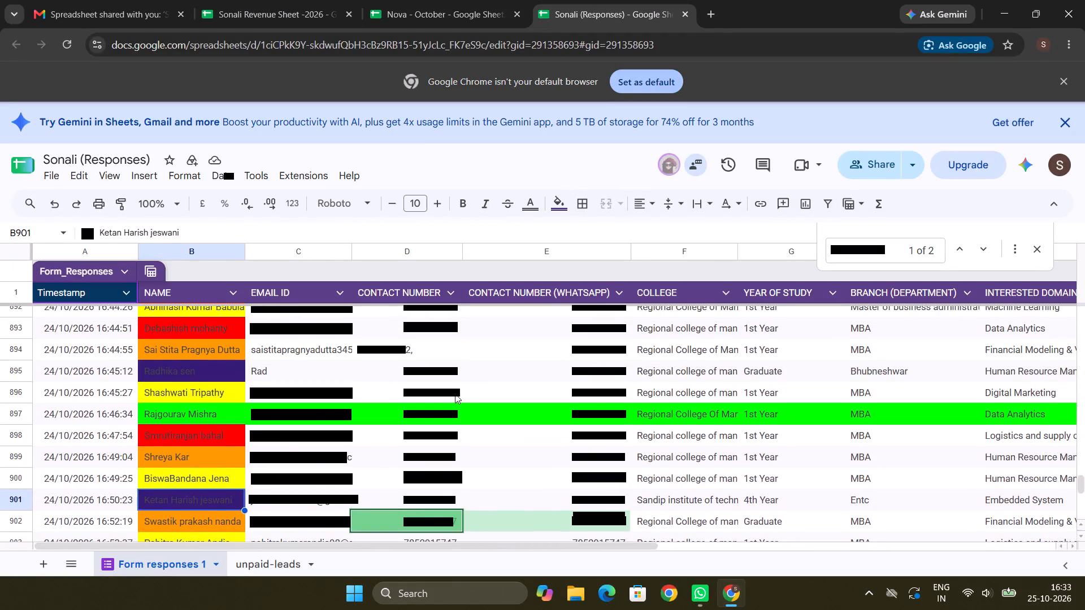
{"action": "scroll", "coordinate": [455, 394], "scroll_direction": "up", "scroll_amount": 4}
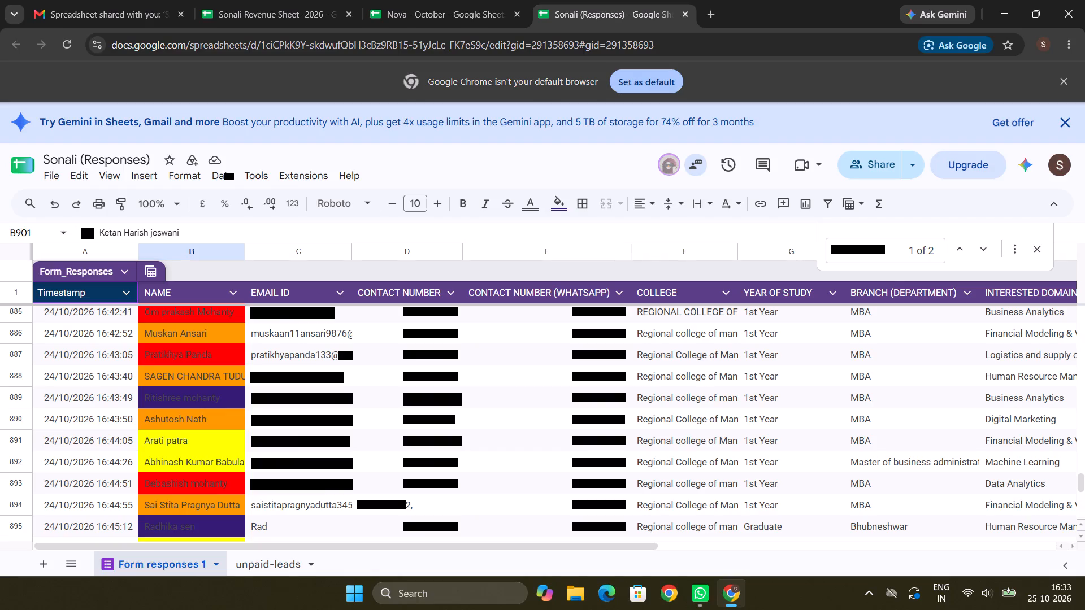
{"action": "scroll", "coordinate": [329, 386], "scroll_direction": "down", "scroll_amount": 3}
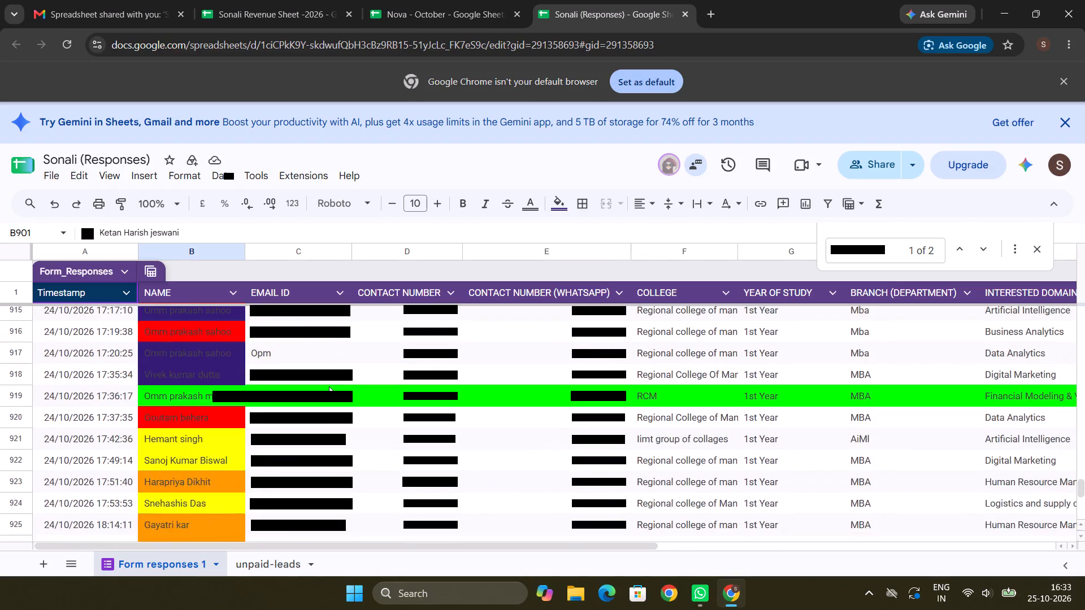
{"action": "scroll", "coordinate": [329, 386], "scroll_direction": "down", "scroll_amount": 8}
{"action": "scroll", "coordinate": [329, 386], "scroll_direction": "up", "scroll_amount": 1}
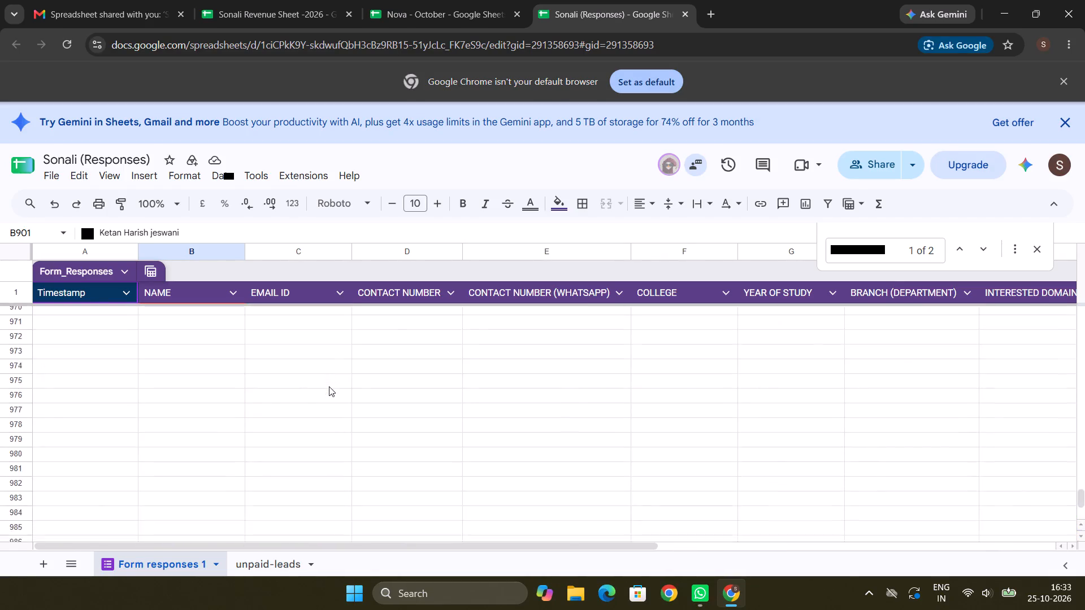
Copy the contact number in D963, the last lead in the Form responses 1 sheet.
{"action": "scroll", "coordinate": [329, 386], "scroll_direction": "up", "scroll_amount": 1}
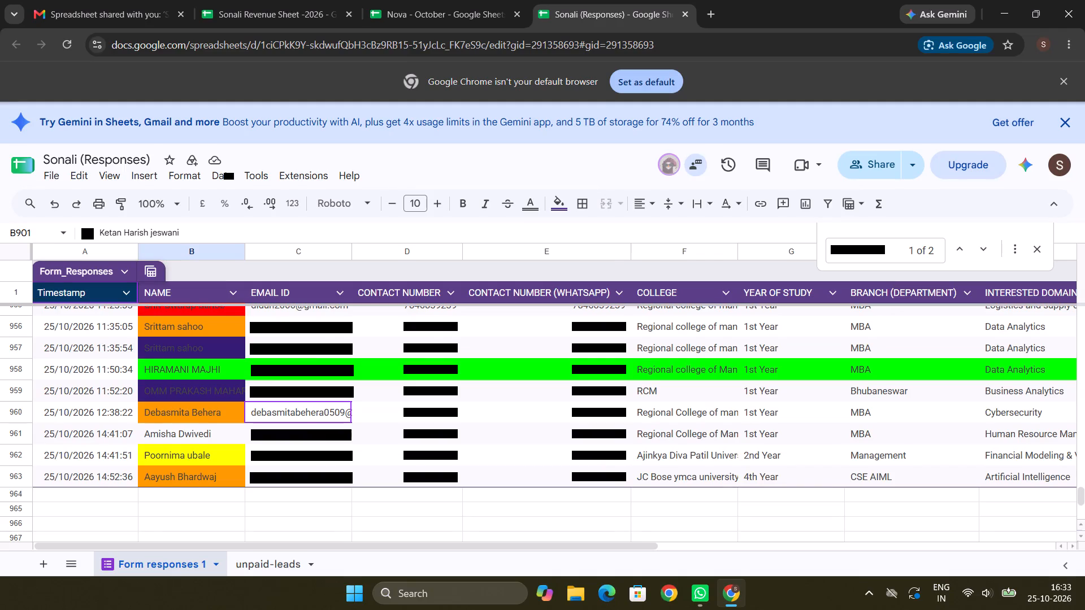
{"action": "left_click", "coordinate": [421, 476]}
{"action": "key", "text": "ctrl+c"}
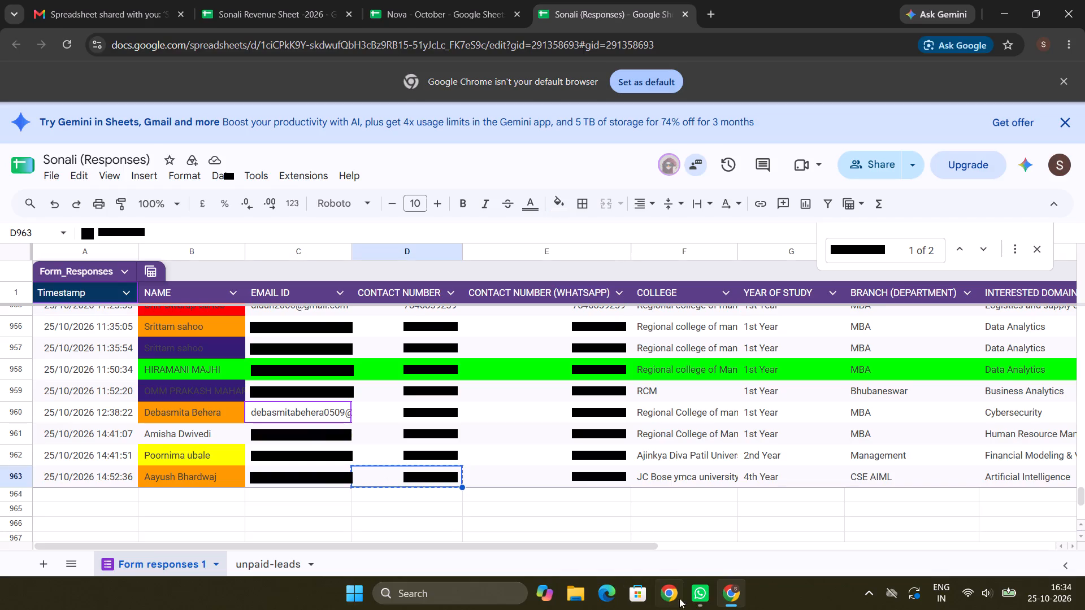
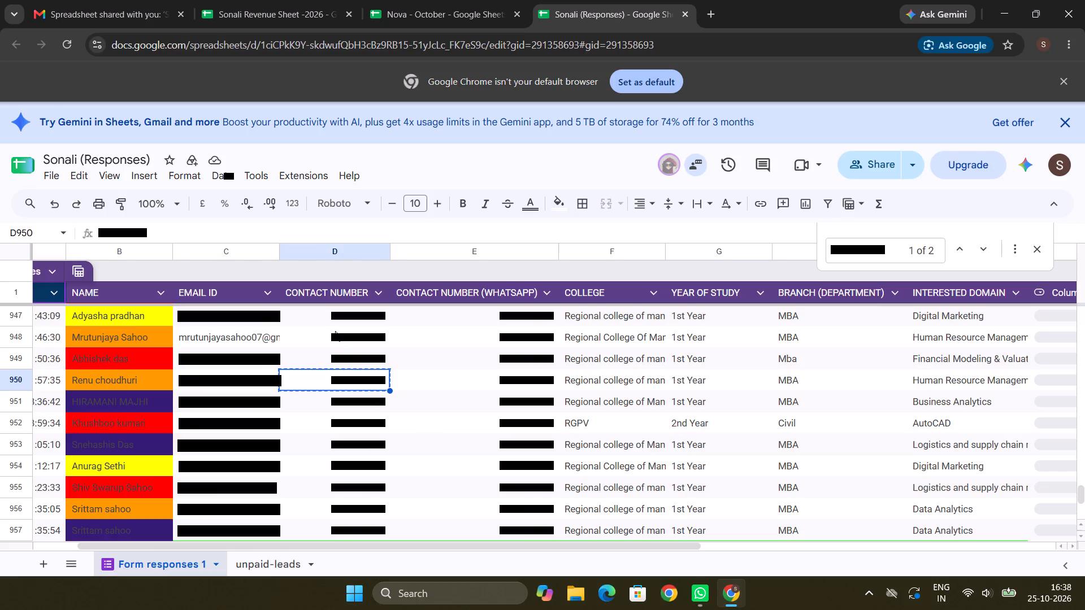
Copy the contact number in D948, belonging to the orange-coded lead in row 948.
{"action": "left_click", "coordinate": [132, 381]}
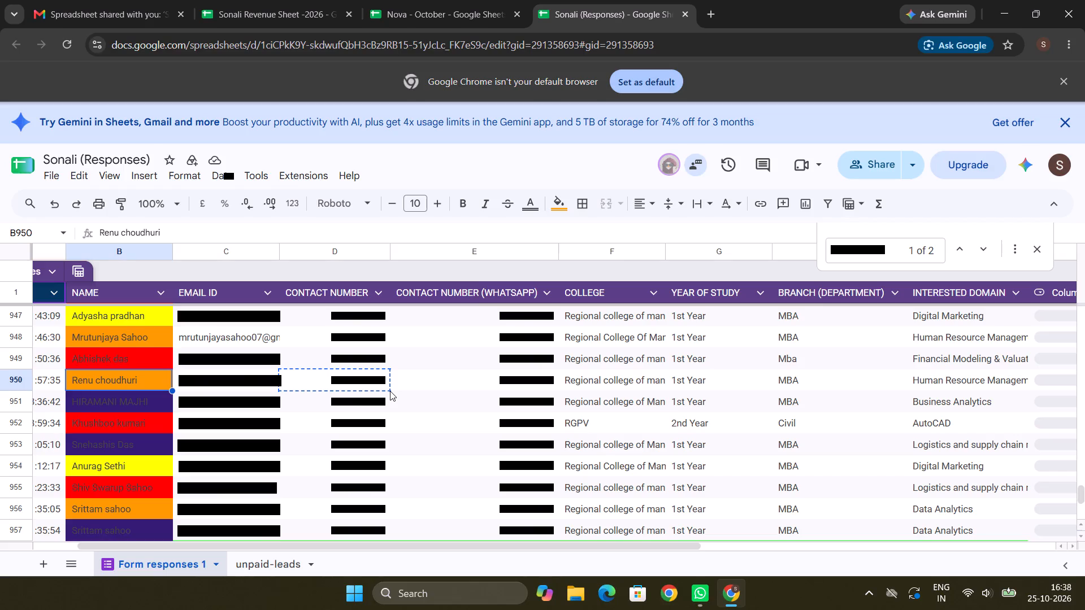
{"action": "left_click", "coordinate": [349, 336]}
{"action": "key", "text": "ctrl+c"}
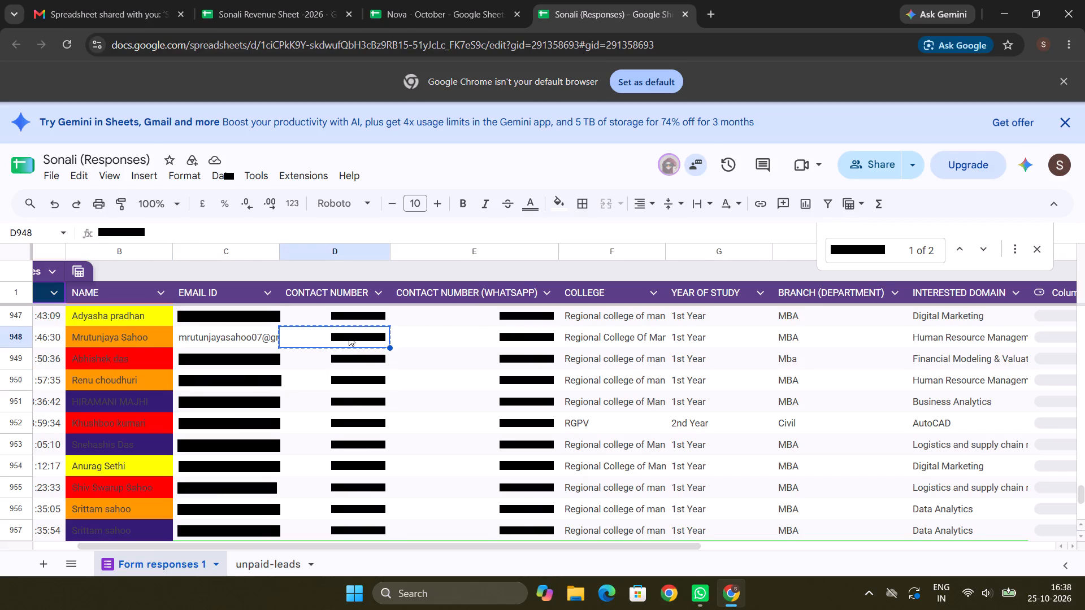
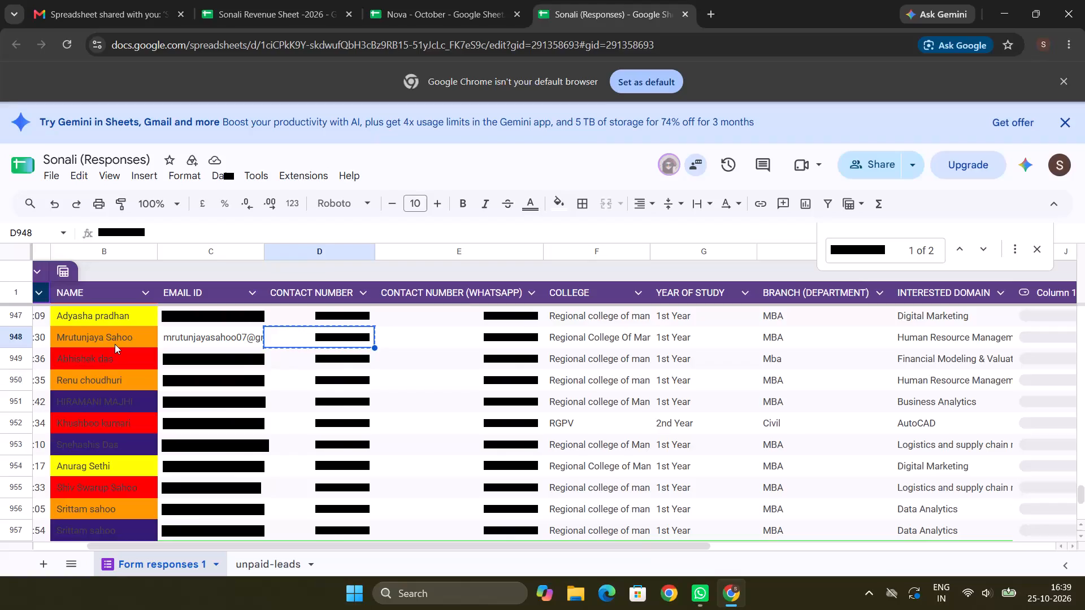
Select the orange name cell B948 in the Form responses 1 sheet.
{"action": "left_click", "coordinate": [115, 344]}
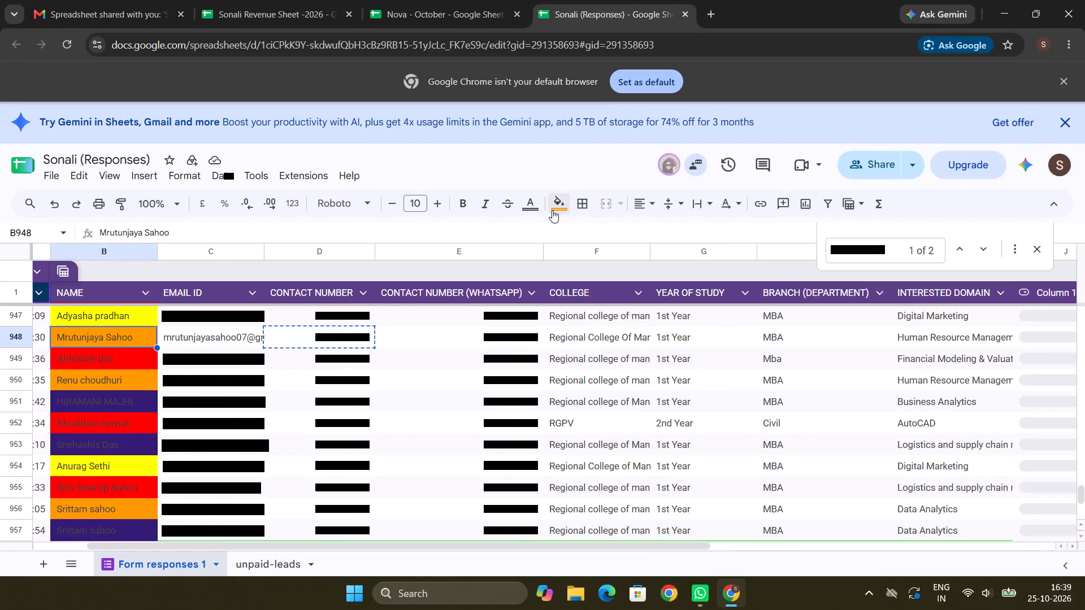
Change the fill colour of the name cell in row 948 to red.
{"action": "left_click", "coordinate": [554, 210]}
{"action": "left_click", "coordinate": [578, 270]}
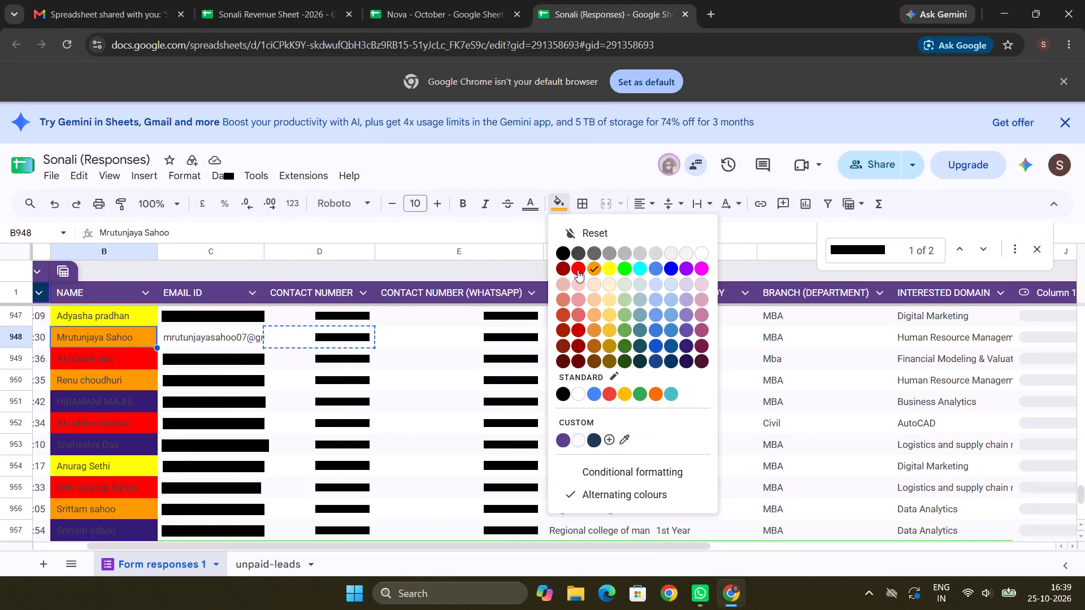
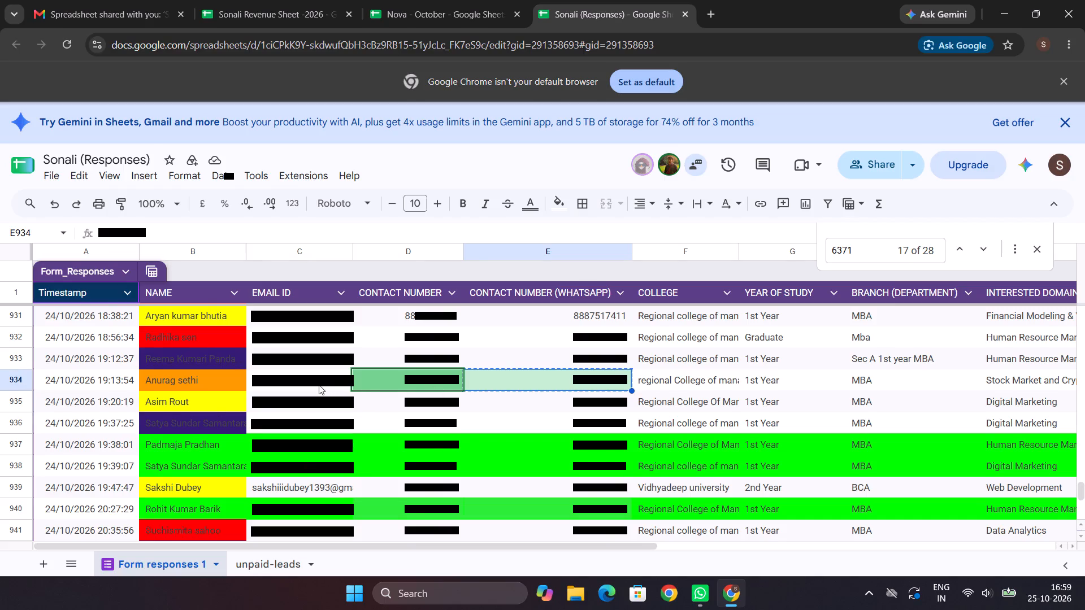
Examine the colour-coded lead entries between rows 931 and 958 of the form responses.
{"action": "scroll", "coordinate": [319, 385], "scroll_direction": "down", "scroll_amount": 3}
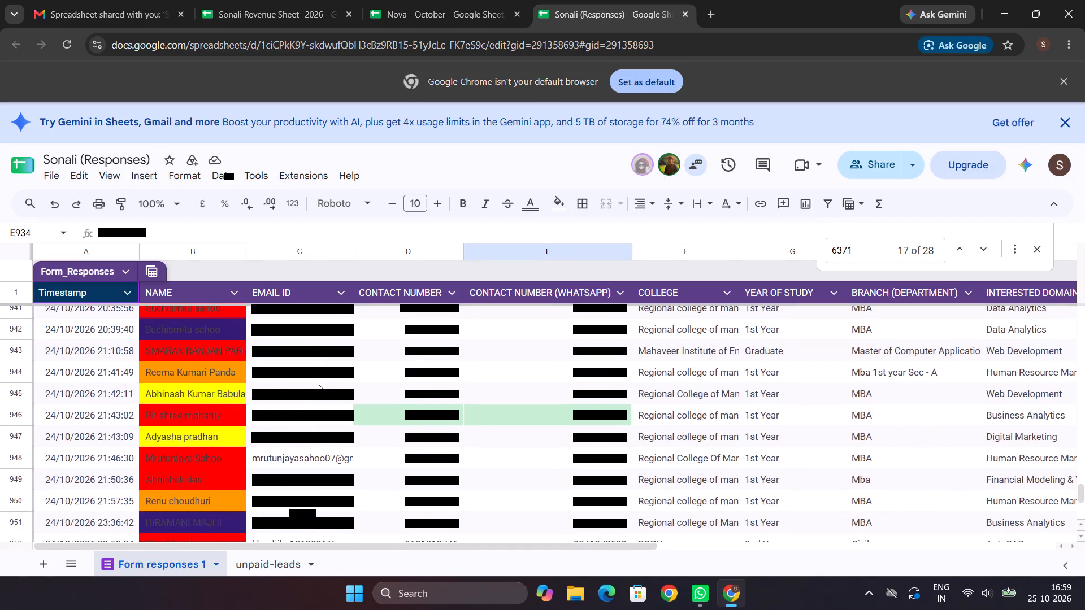
{"action": "scroll", "coordinate": [319, 385], "scroll_direction": "up", "scroll_amount": 2}
{"action": "scroll", "coordinate": [319, 385], "scroll_direction": "down", "scroll_amount": 1}
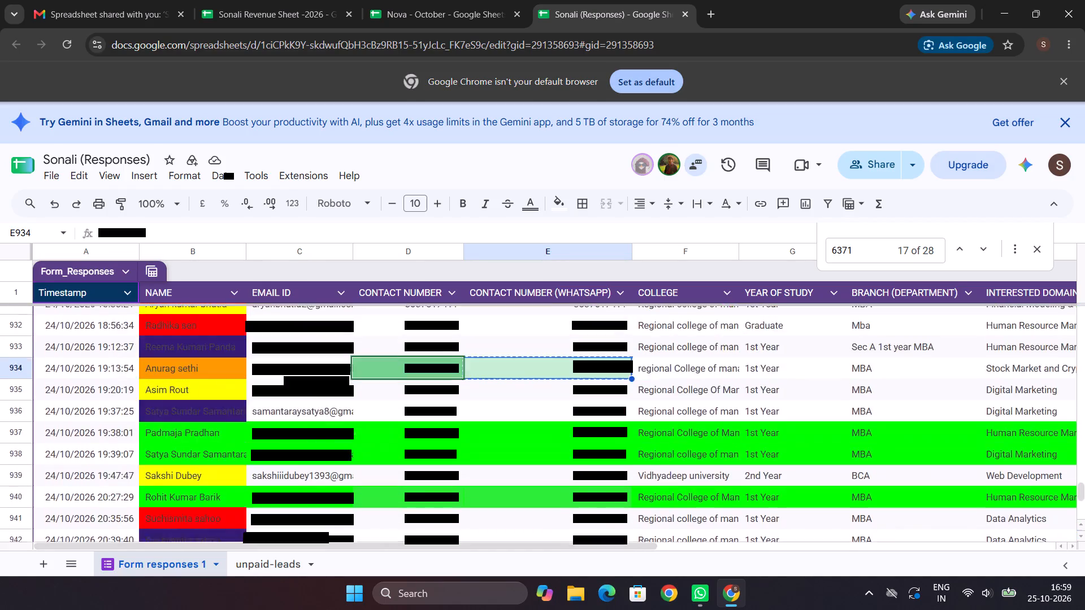
{"action": "scroll", "coordinate": [319, 385], "scroll_direction": "down", "scroll_amount": 1}
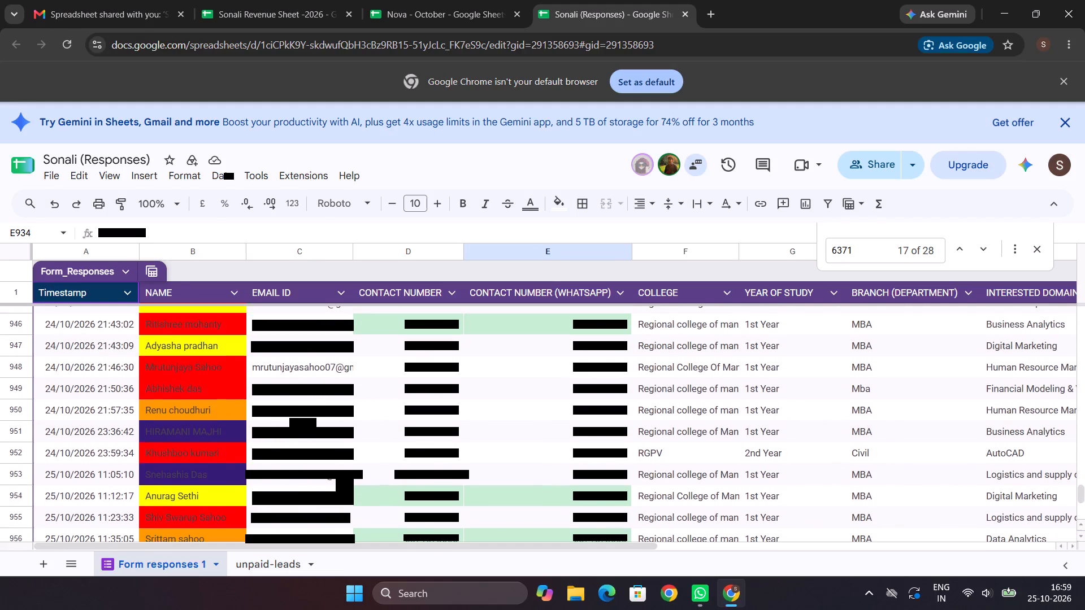
{"action": "scroll", "coordinate": [319, 385], "scroll_direction": "up", "scroll_amount": 1}
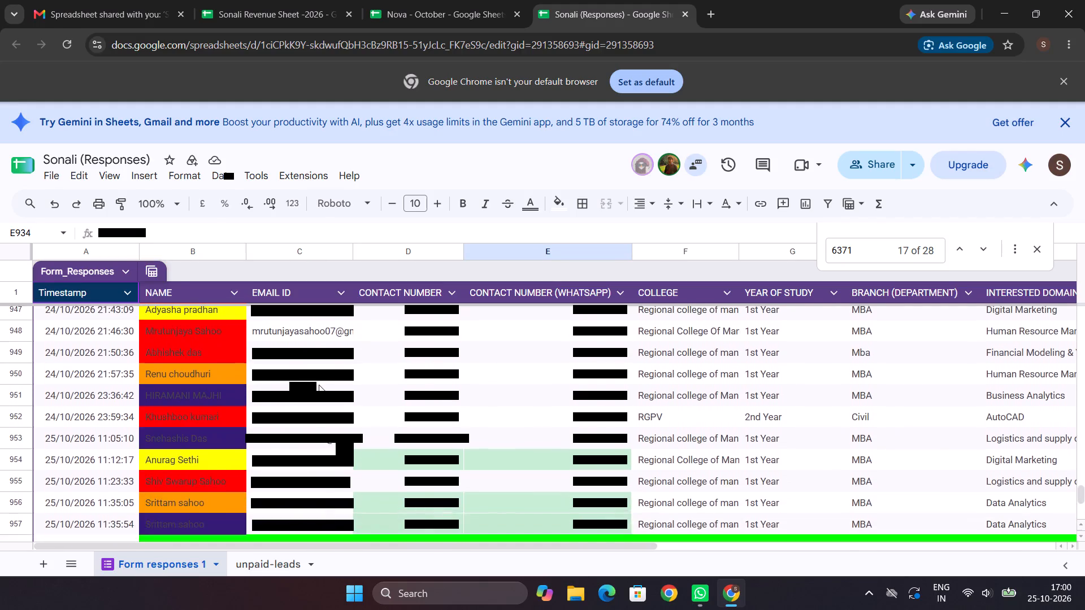
{"action": "scroll", "coordinate": [319, 385], "scroll_direction": "up", "scroll_amount": 2}
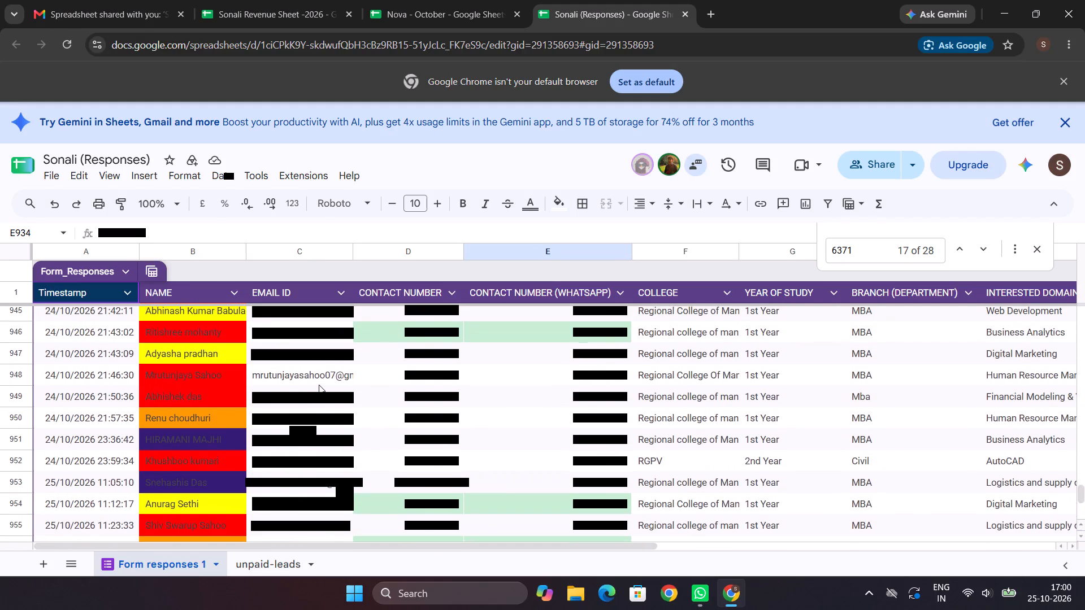
{"action": "scroll", "coordinate": [319, 385], "scroll_direction": "up", "scroll_amount": 2}
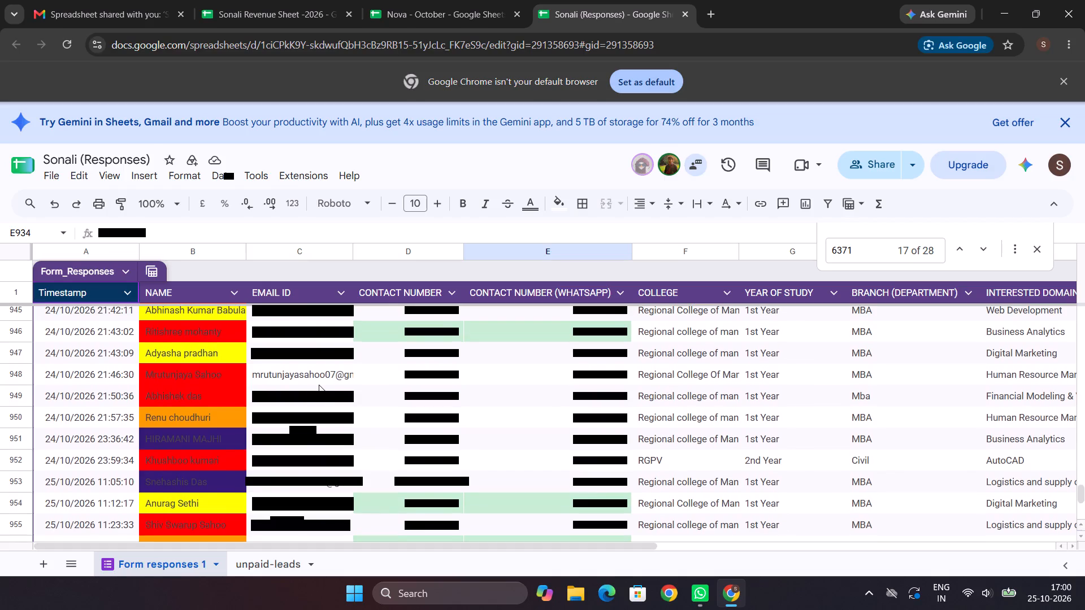
{"action": "scroll", "coordinate": [319, 385], "scroll_direction": "up", "scroll_amount": 1}
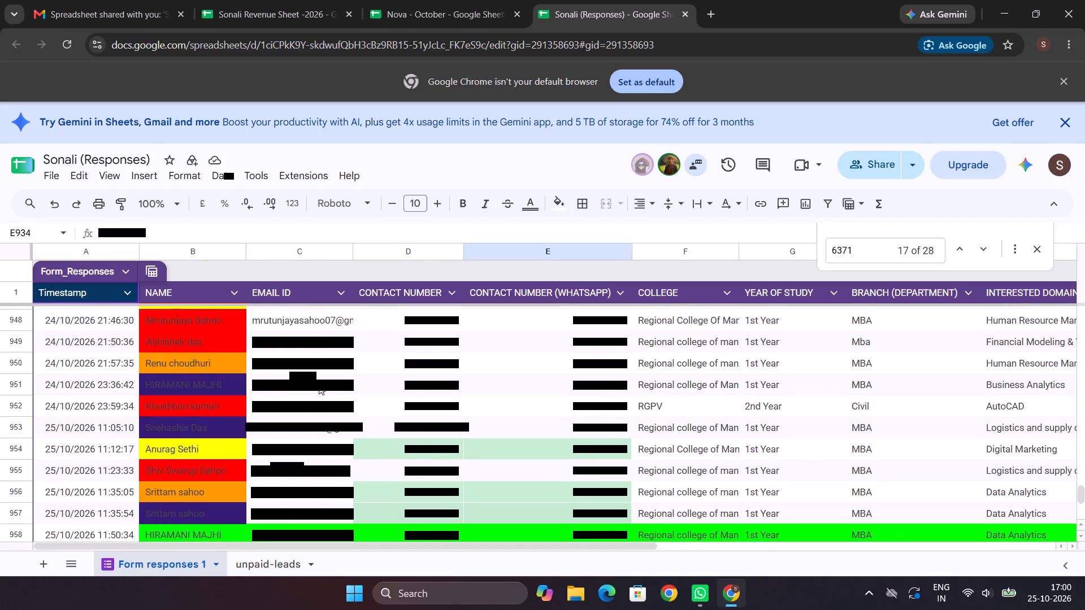
{"action": "scroll", "coordinate": [319, 385], "scroll_direction": "up", "scroll_amount": 3}
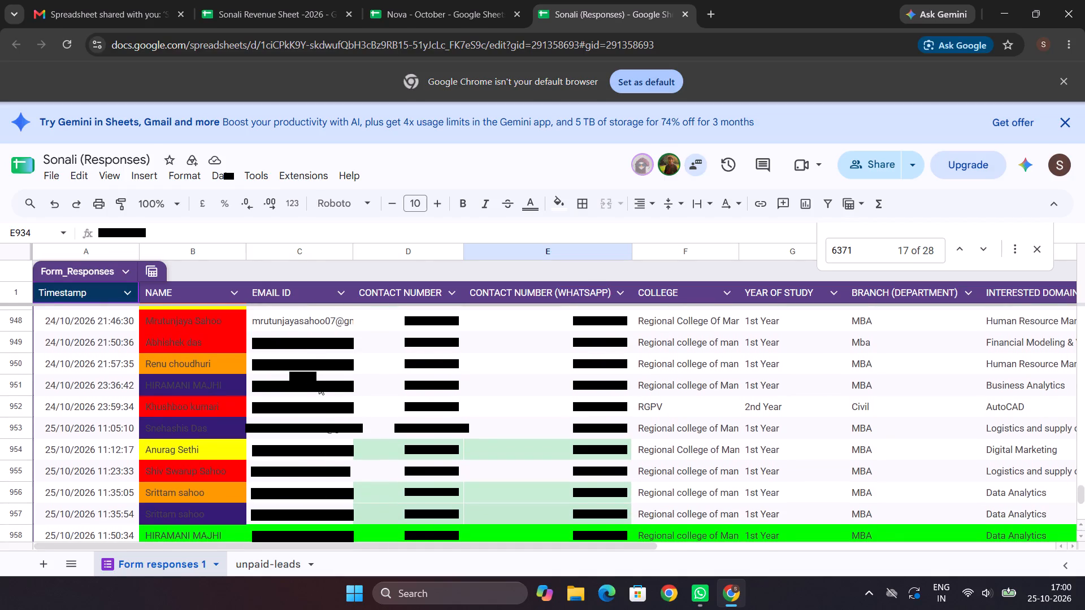
{"action": "scroll", "coordinate": [319, 385], "scroll_direction": "up", "scroll_amount": 1}
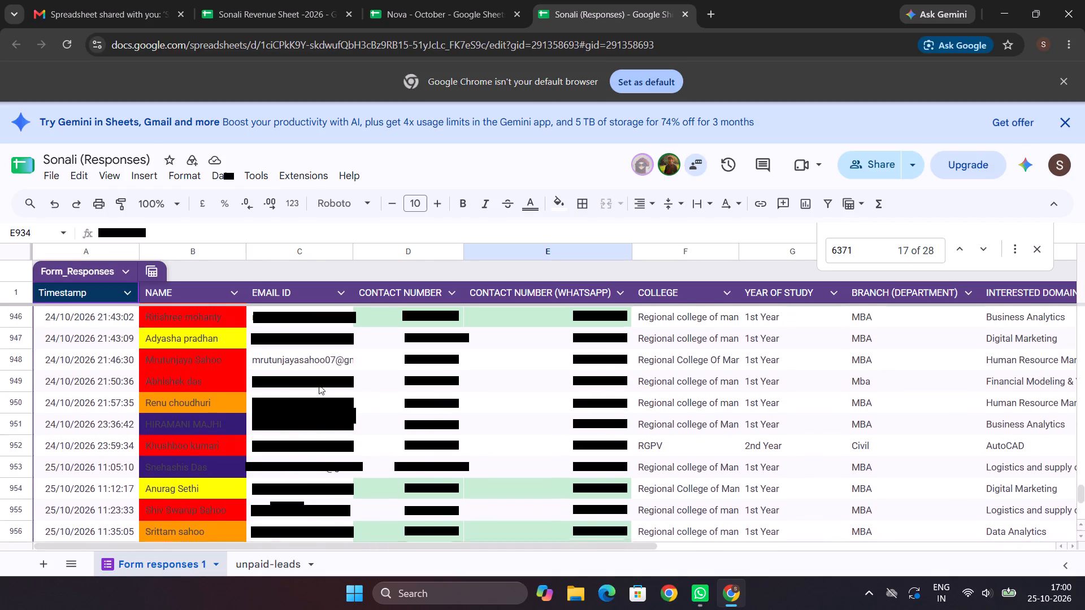
{"action": "scroll", "coordinate": [319, 385], "scroll_direction": "up", "scroll_amount": 3}
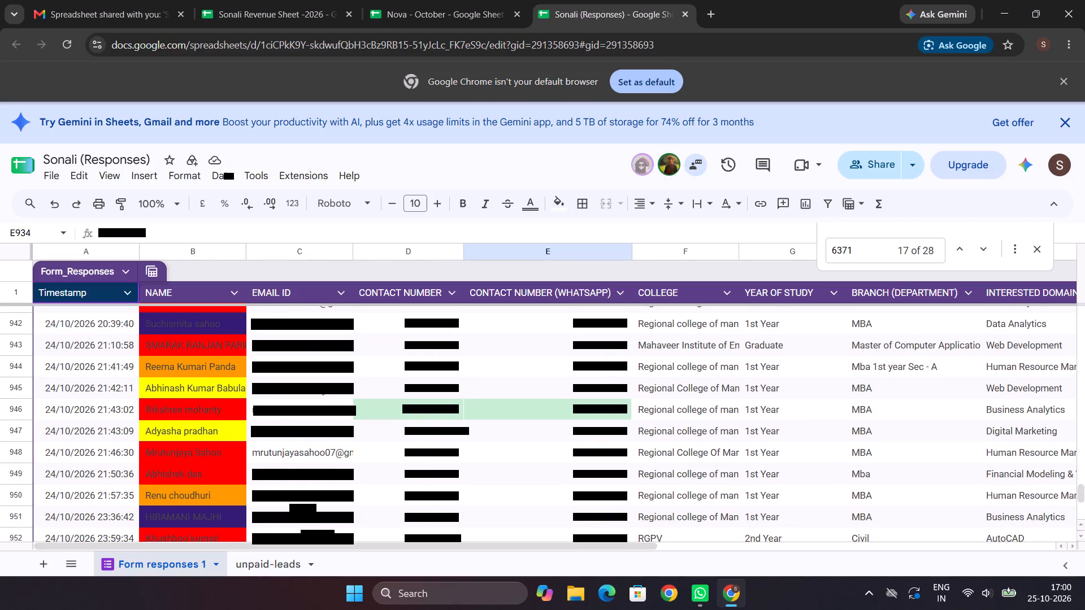
{"action": "scroll", "coordinate": [319, 385], "scroll_direction": "up", "scroll_amount": 3}
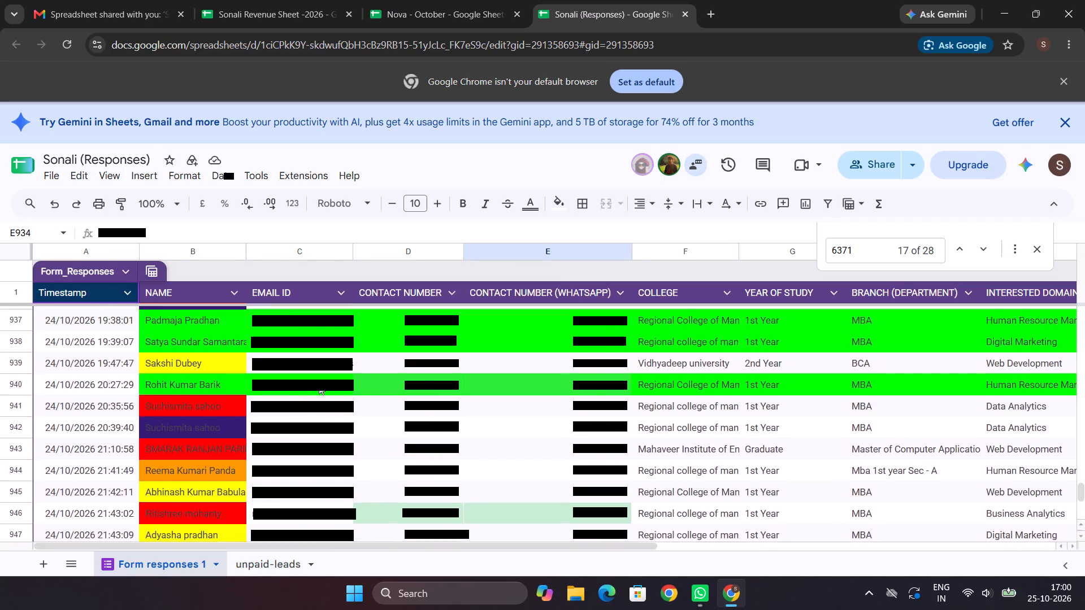
{"action": "scroll", "coordinate": [319, 385], "scroll_direction": "up", "scroll_amount": 1}
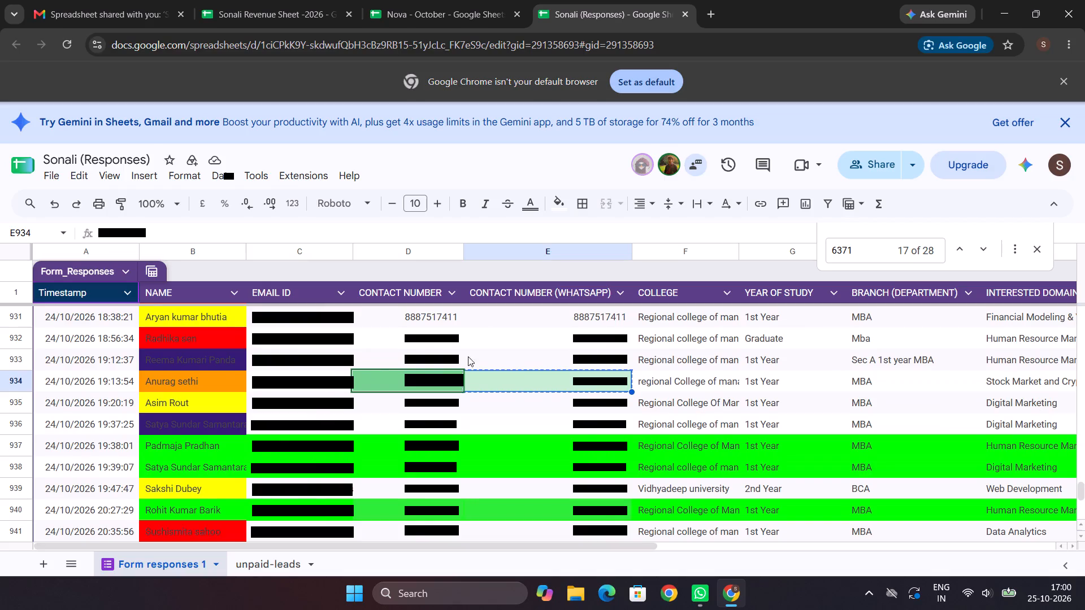
Replace the sheet search term with the leading digits of another lead's contact number to look for matching entries.
{"action": "left_click", "coordinate": [870, 251]}
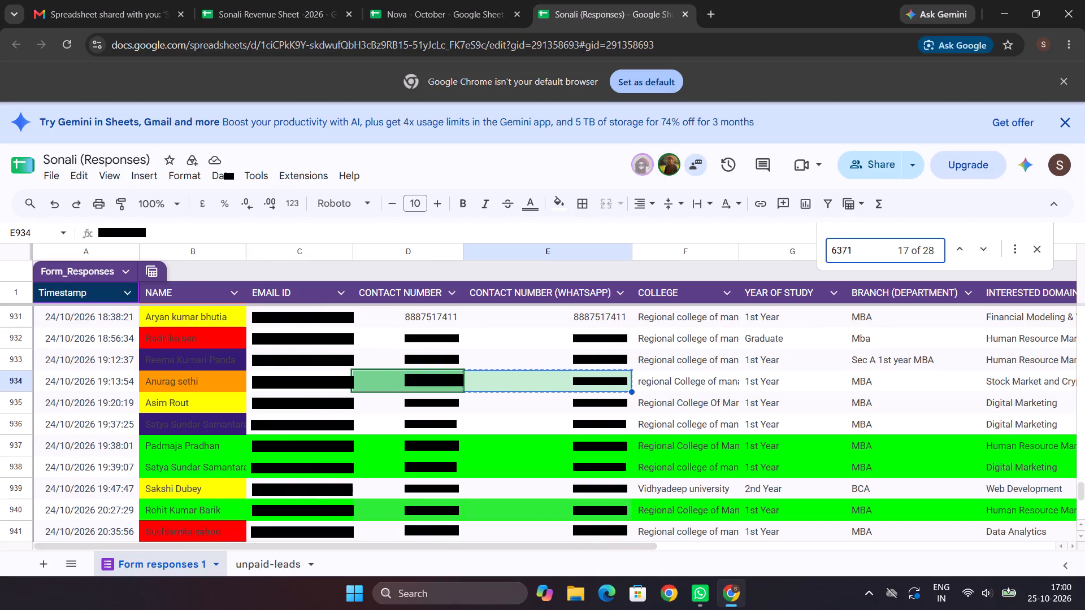
{"action": "key", "text": "BackSpace"}
{"action": "key", "text": "BackSpace"}
{"action": "key", "text": "BackSpace"}
{"action": "key", "text": "BackSpace"}
{"action": "key", "text": "BackSpace"}
{"action": "key", "text": "BackSpace"}
{"action": "key", "text": "BackSpace"}
{"action": "key", "text": "BackSpace"}
{"action": "key", "text": "BackSpace"}
{"action": "key", "text": "BackSpace"}
{"action": "key", "text": "BackSpace"}
{"action": "key", "text": "BackSpace"}
{"action": "key", "text": "BackSpace"}
{"action": "key", "text": "BackSpace"}
{"action": "key", "text": "BackSpace"}
{"action": "key", "text": "BackSpace"}
{"action": "key", "text": "BackSpace"}
{"action": "key", "text": "BackSpace"}
{"action": "key", "text": "BackSpace"}
{"action": "key", "text": "BackSpace"}
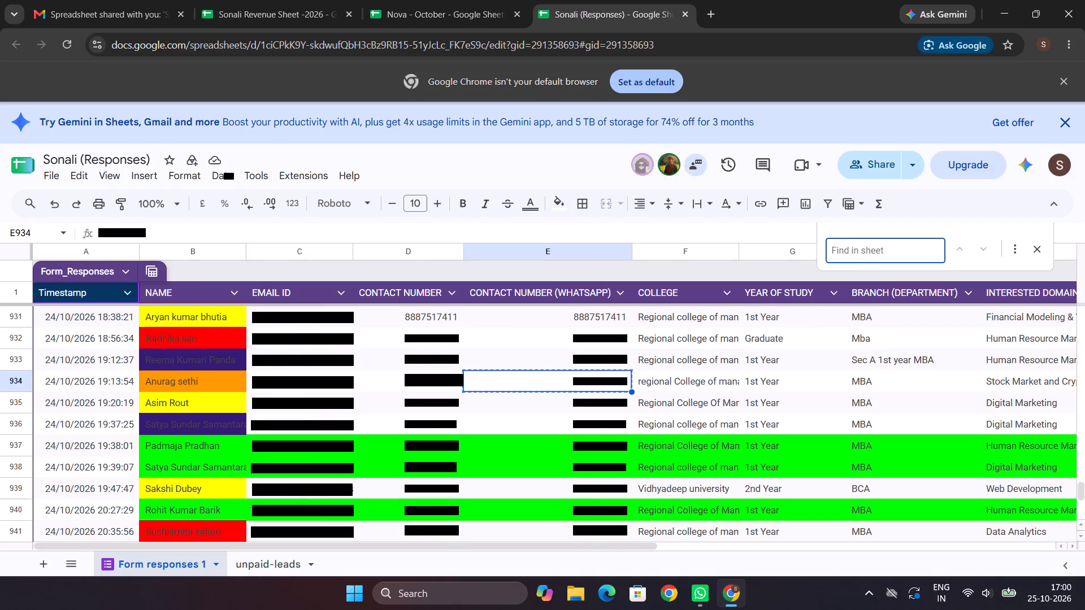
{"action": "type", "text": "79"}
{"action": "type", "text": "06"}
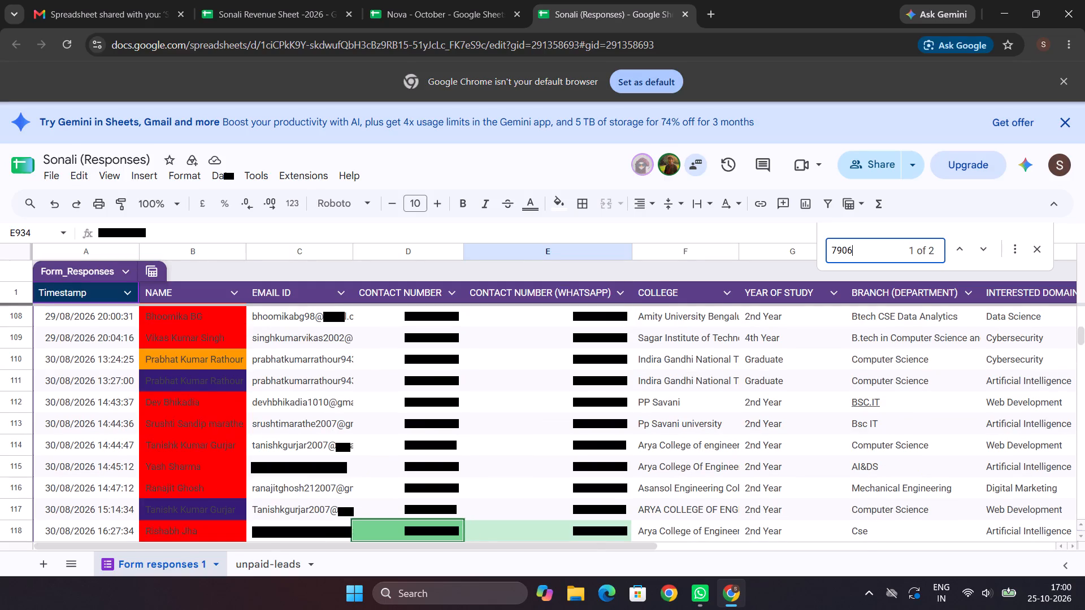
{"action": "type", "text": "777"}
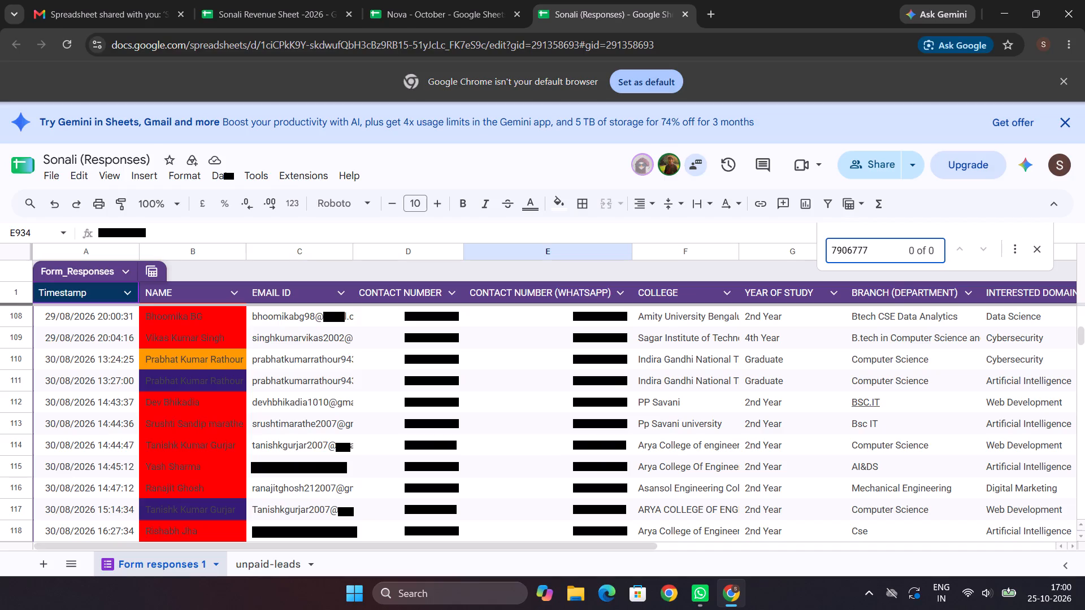
Examine the lead entries from row 116 downward in the form responses.
{"action": "scroll", "coordinate": [437, 374], "scroll_direction": "down", "scroll_amount": 1}
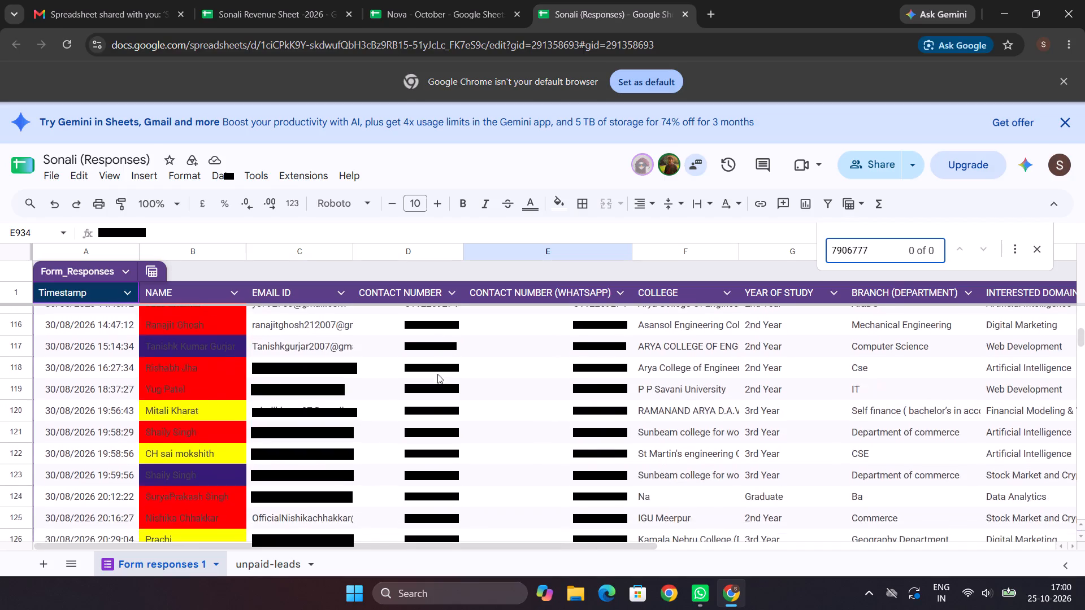
{"action": "scroll", "coordinate": [437, 374], "scroll_direction": "down", "scroll_amount": 2}
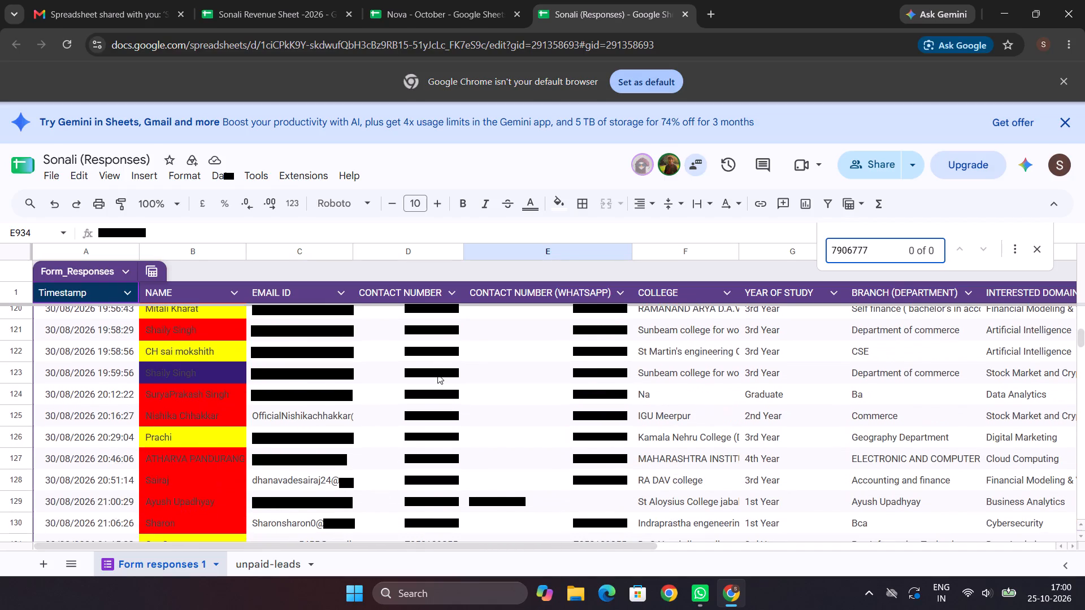
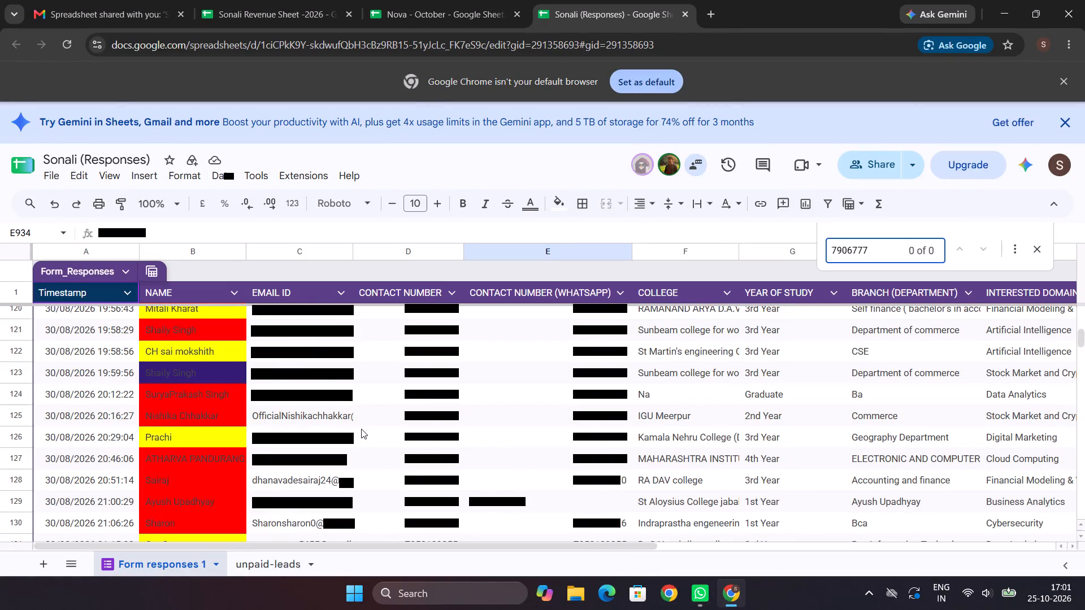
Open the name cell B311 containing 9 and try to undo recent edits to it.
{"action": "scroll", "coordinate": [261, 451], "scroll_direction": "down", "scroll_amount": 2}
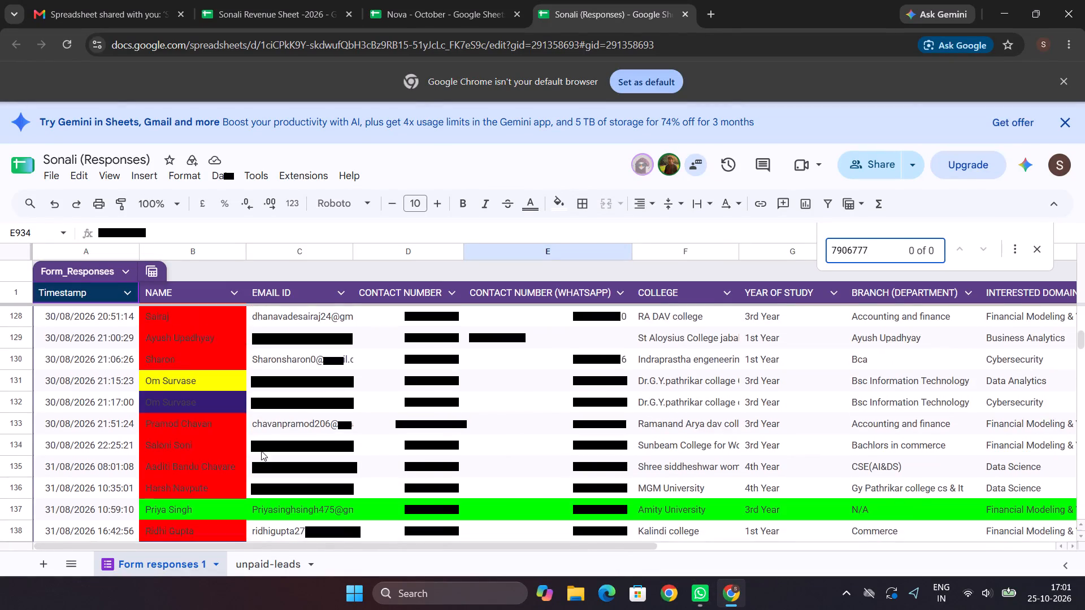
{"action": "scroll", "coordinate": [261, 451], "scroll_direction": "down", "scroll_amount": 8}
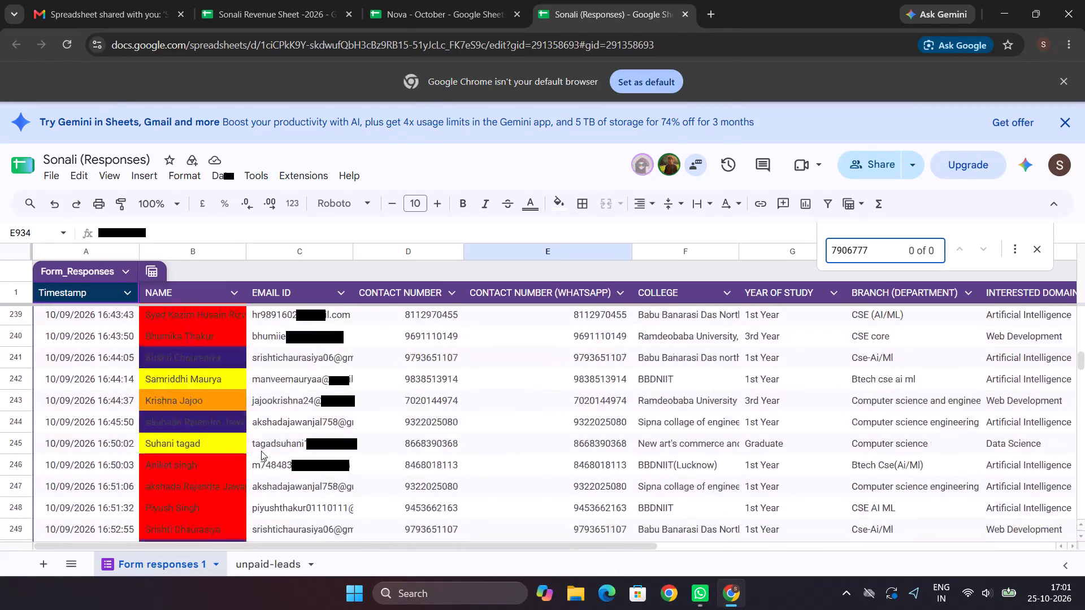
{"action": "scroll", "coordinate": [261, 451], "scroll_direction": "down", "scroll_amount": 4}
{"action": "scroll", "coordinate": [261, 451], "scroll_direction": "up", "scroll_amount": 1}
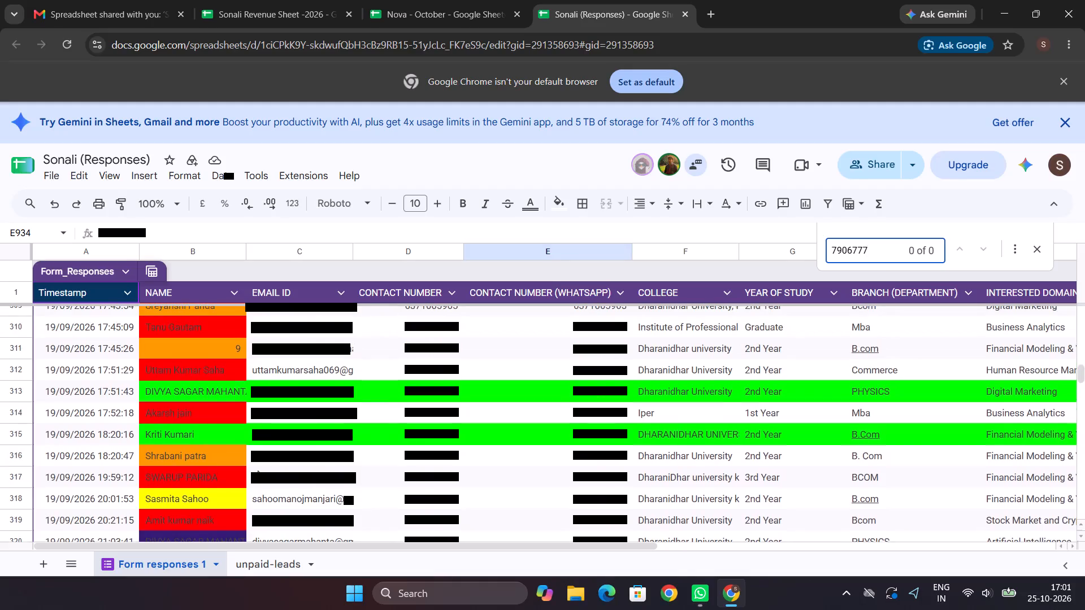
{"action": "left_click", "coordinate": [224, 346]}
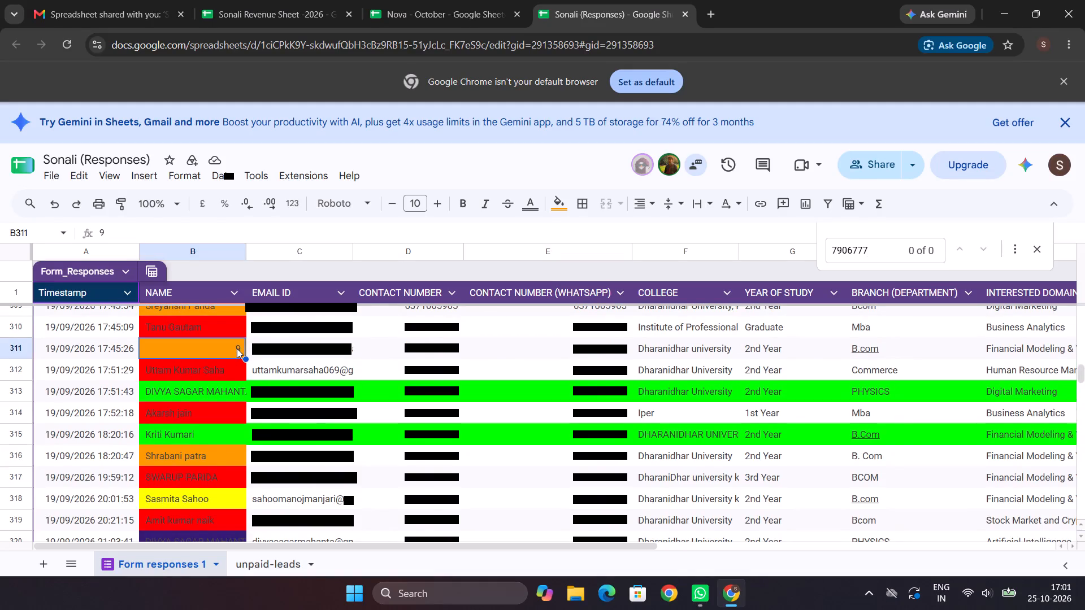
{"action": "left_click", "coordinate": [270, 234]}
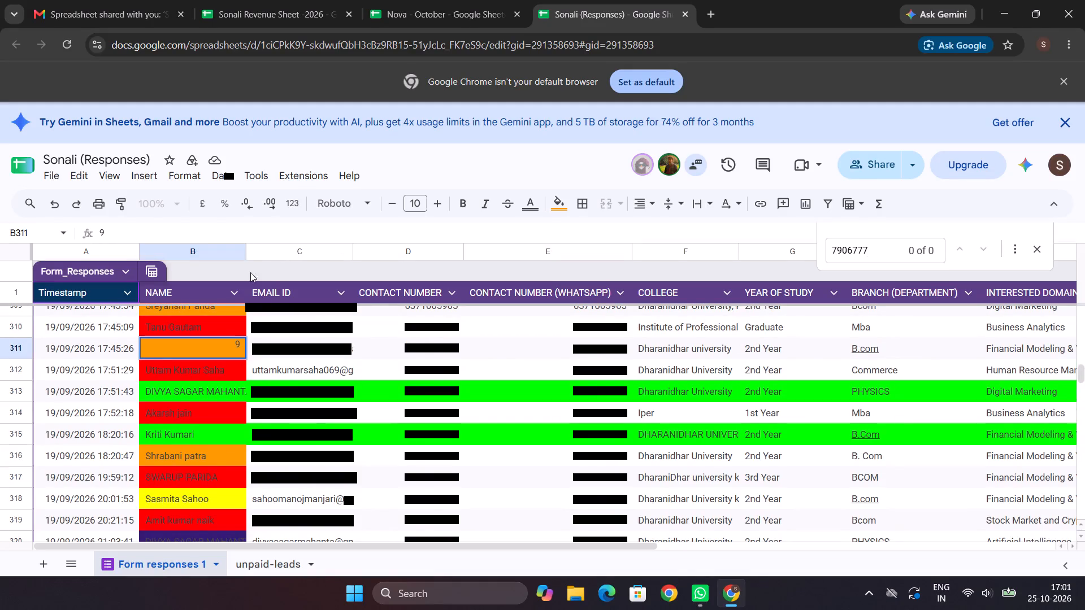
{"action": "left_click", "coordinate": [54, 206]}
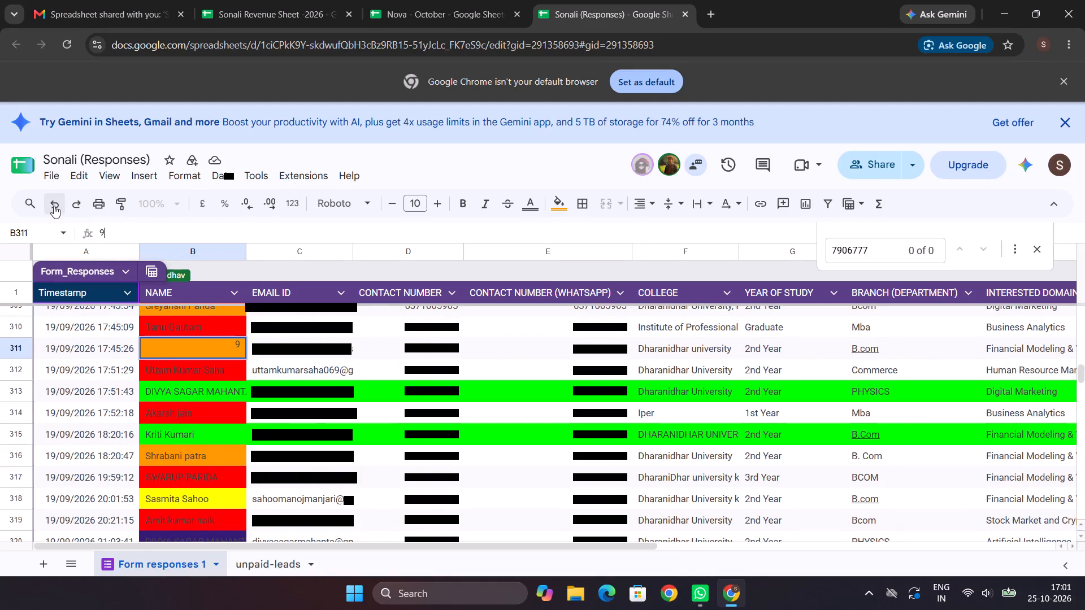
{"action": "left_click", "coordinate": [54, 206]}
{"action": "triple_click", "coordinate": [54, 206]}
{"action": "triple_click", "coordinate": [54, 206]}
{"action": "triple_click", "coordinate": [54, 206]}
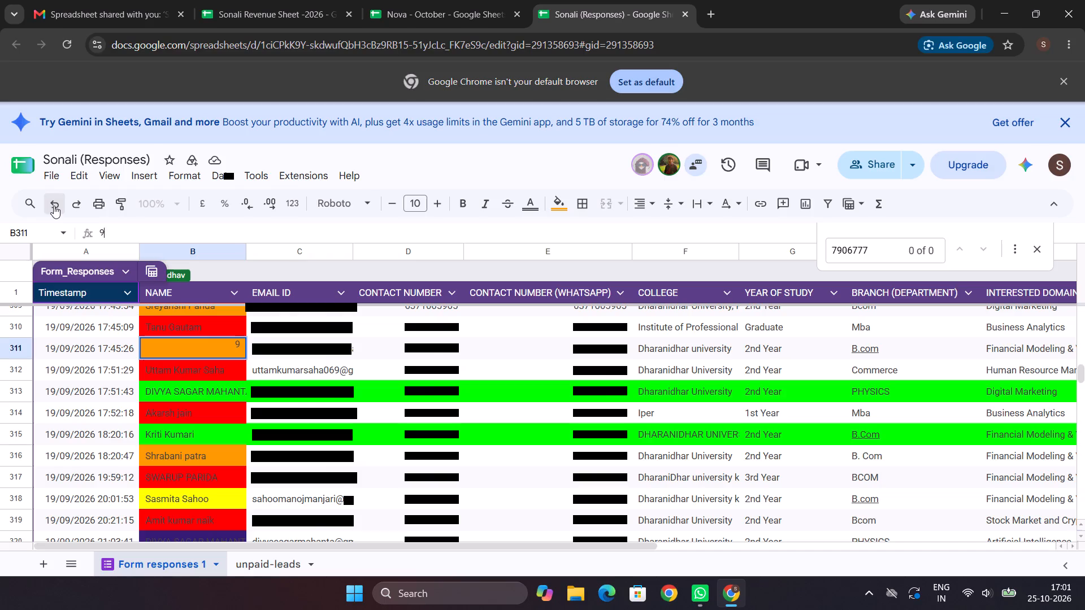
Open the email ID cell in row 311 to read the full address.
{"action": "left_click", "coordinate": [279, 350]}
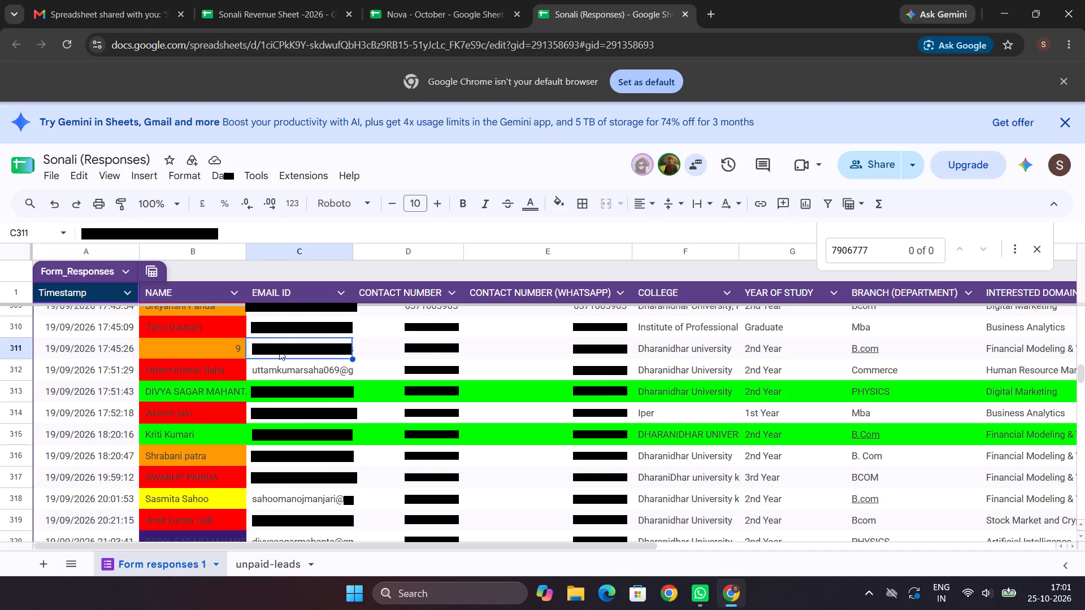
{"action": "double_click", "coordinate": [279, 350]}
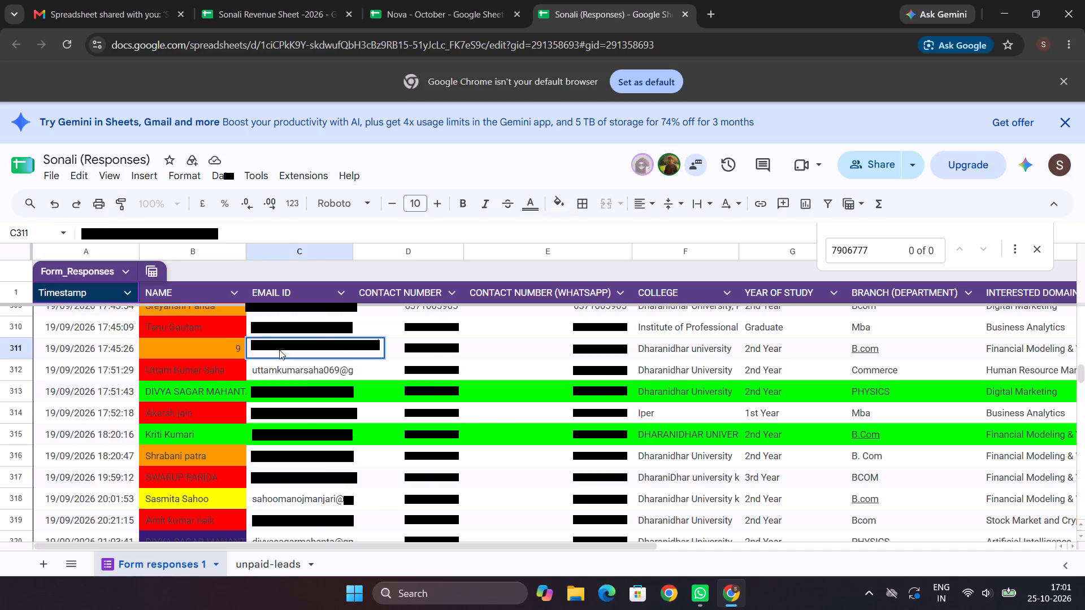
{"action": "left_click", "coordinate": [279, 350]}
Copy the contact number from row 311 and search the sheet for matching entries.
{"action": "left_click", "coordinate": [433, 348]}
{"action": "key", "text": "ctrl+c"}
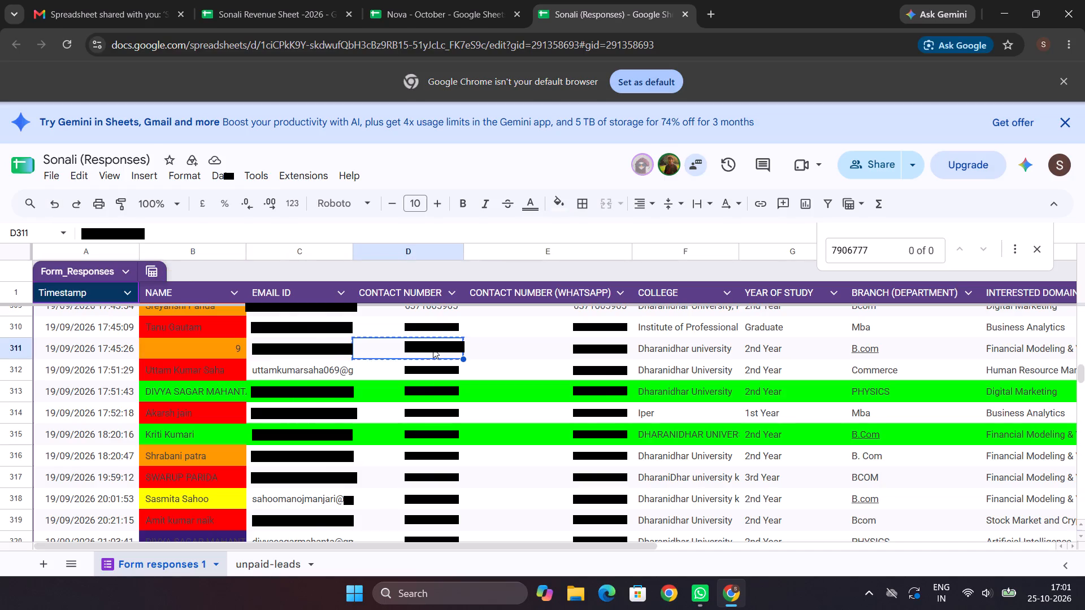
{"action": "left_click", "coordinate": [878, 252]}
{"action": "key", "text": "BackSpace"}
{"action": "key", "text": "BackSpace"}
{"action": "key", "text": "BackSpace"}
{"action": "key", "text": "BackSpace"}
{"action": "key", "text": "BackSpace"}
{"action": "key", "text": "BackSpace"}
{"action": "key", "text": "BackSpace"}
{"action": "key", "text": "BackSpace"}
{"action": "key", "text": "BackSpace"}
{"action": "key", "text": "BackSpace"}
{"action": "key", "text": "BackSpace"}
{"action": "key", "text": "BackSpace"}
{"action": "key", "text": "BackSpace"}
{"action": "key", "text": "BackSpace"}
{"action": "key", "text": "BackSpace"}
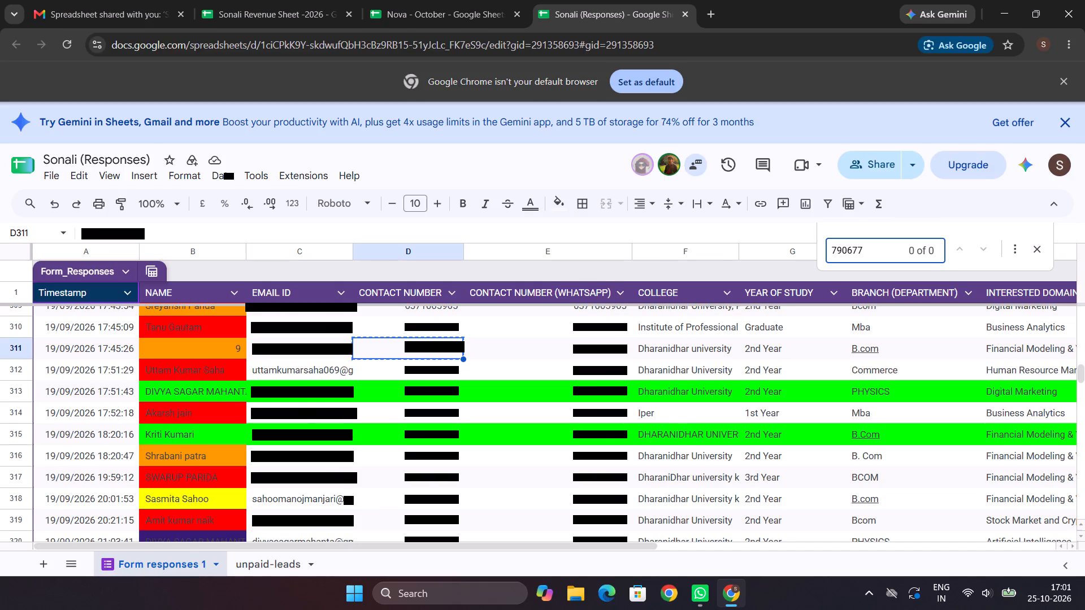
{"action": "key", "text": "ctrl+v"}
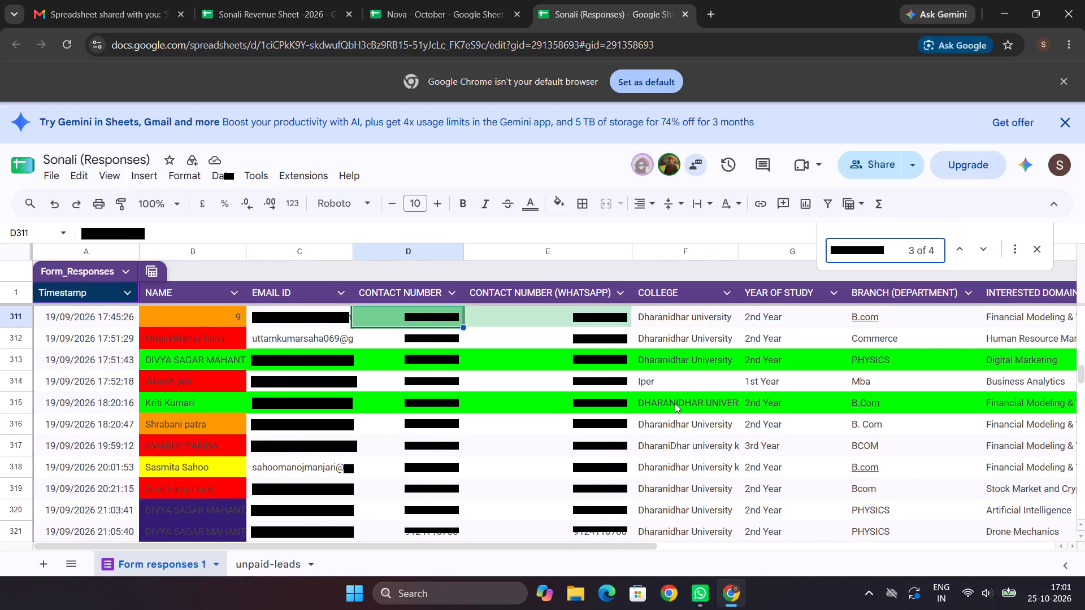
Examine the lead entries below row 311, going down past row 850 and back up to row 311.
{"action": "scroll", "coordinate": [675, 403], "scroll_direction": "down", "scroll_amount": 11}
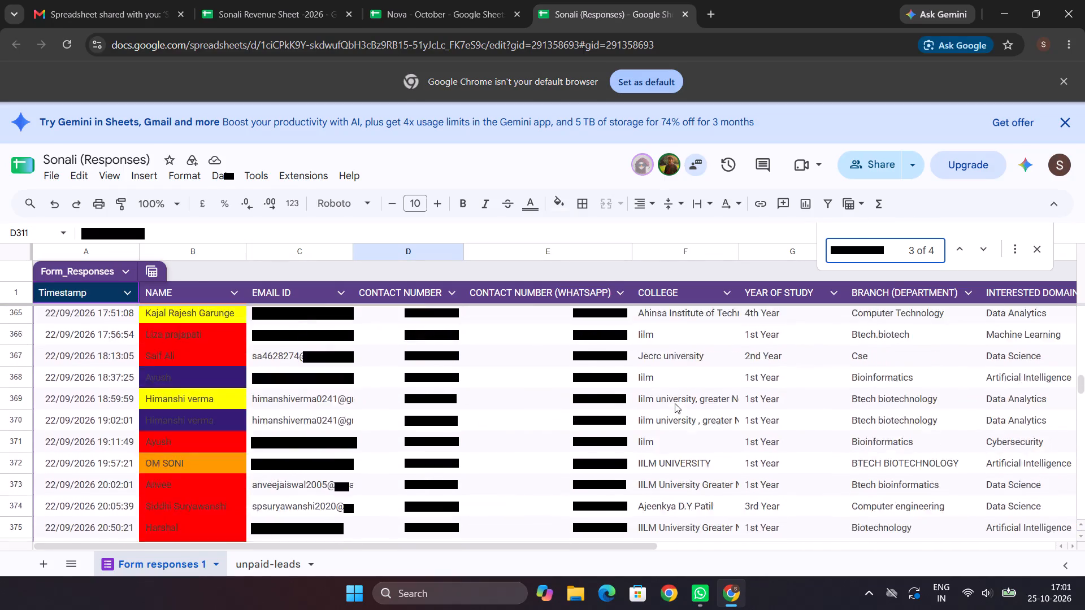
{"action": "scroll", "coordinate": [675, 403], "scroll_direction": "down", "scroll_amount": 8}
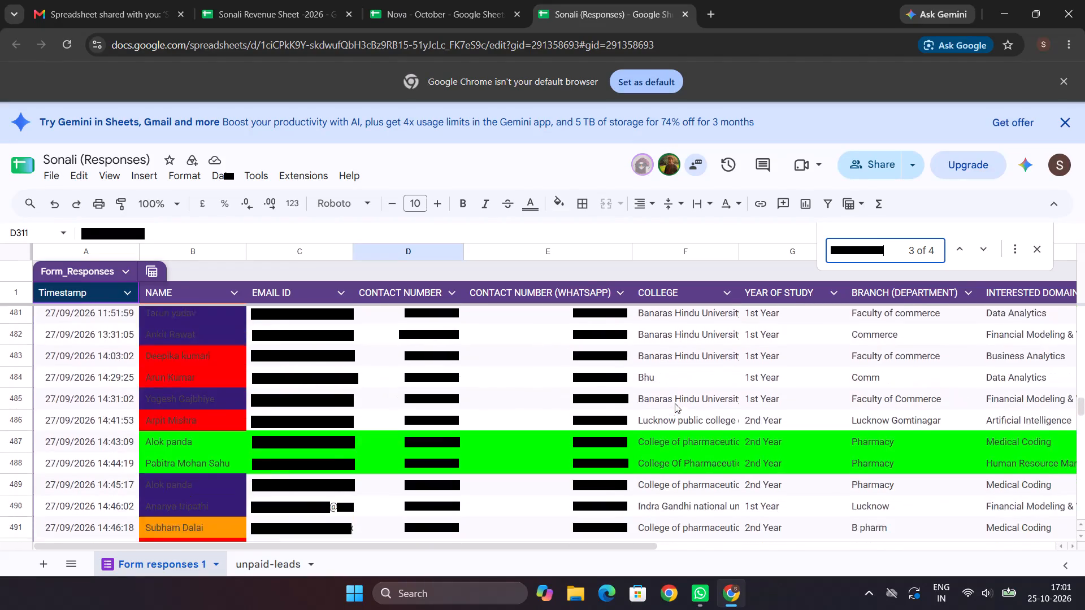
{"action": "scroll", "coordinate": [675, 403], "scroll_direction": "up", "scroll_amount": 4}
{"action": "scroll", "coordinate": [675, 403], "scroll_direction": "down", "scroll_amount": 8}
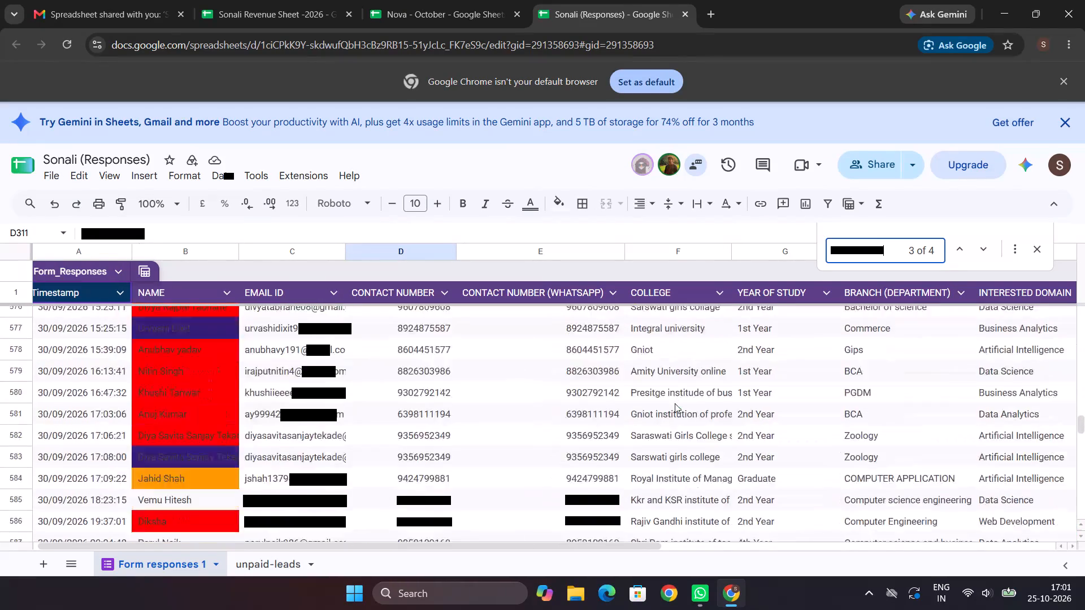
{"action": "scroll", "coordinate": [675, 403], "scroll_direction": "down", "scroll_amount": 13}
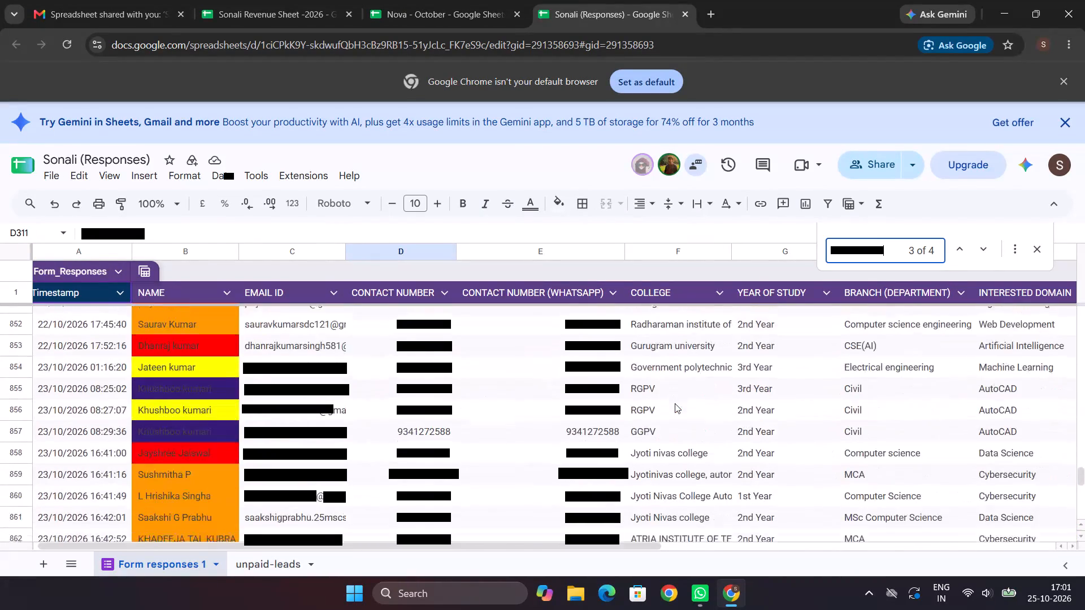
{"action": "scroll", "coordinate": [675, 403], "scroll_direction": "down", "scroll_amount": 5}
{"action": "scroll", "coordinate": [675, 403], "scroll_direction": "up", "scroll_amount": 15}
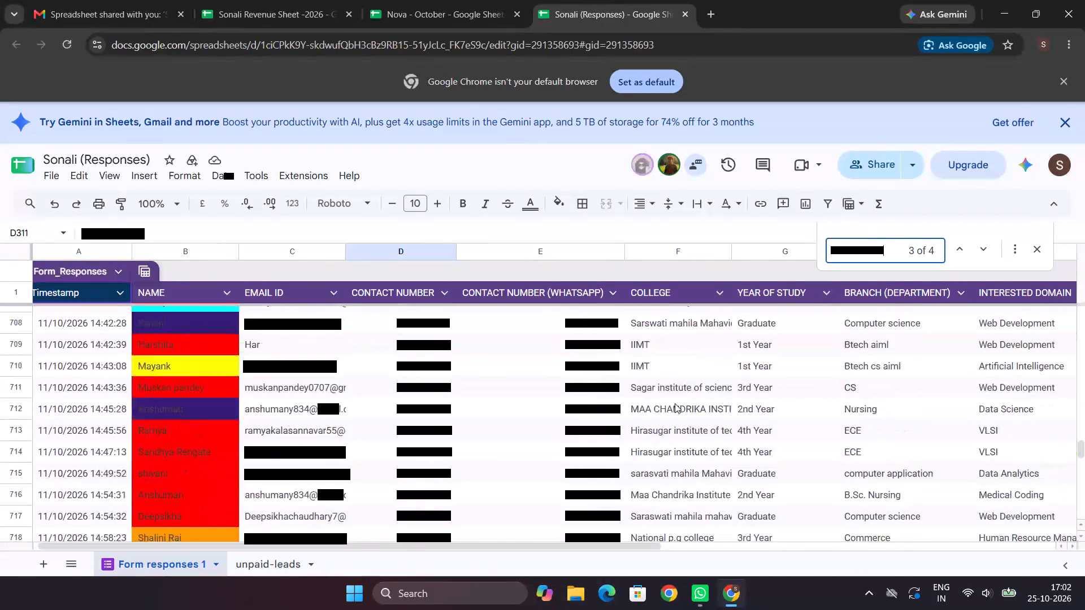
{"action": "scroll", "coordinate": [675, 403], "scroll_direction": "up", "scroll_amount": 8}
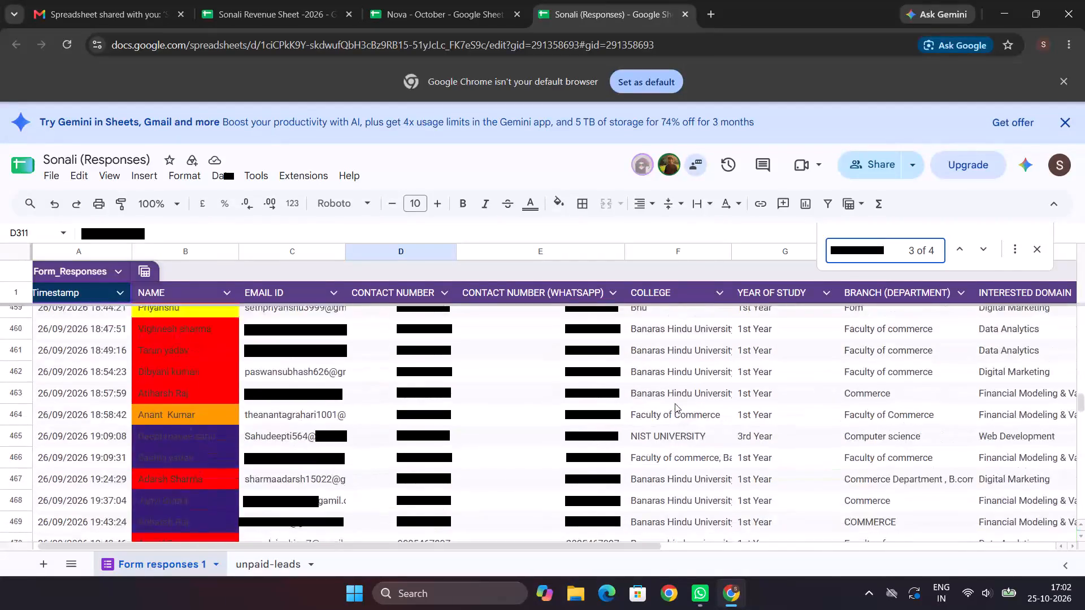
{"action": "scroll", "coordinate": [675, 403], "scroll_direction": "up", "scroll_amount": 5}
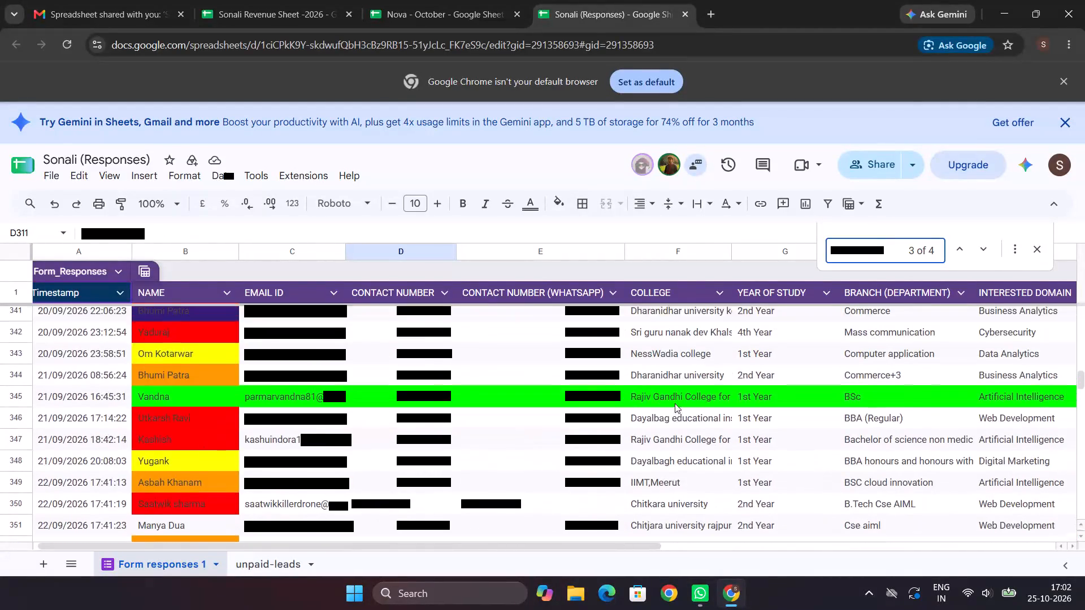
{"action": "scroll", "coordinate": [675, 403], "scroll_direction": "up", "scroll_amount": 1}
Clear the contact number from the sheet search.
{"action": "key", "text": "BackSpace"}
{"action": "key", "text": "BackSpace"}
{"action": "key", "text": "BackSpace"}
{"action": "key", "text": "BackSpace"}
{"action": "key", "text": "BackSpace"}
{"action": "key", "text": "BackSpace"}
{"action": "key", "text": "BackSpace"}
{"action": "key", "text": "BackSpace"}
{"action": "key", "text": "BackSpace"}
{"action": "key", "text": "BackSpace"}
{"action": "key", "text": "BackSpace"}
{"action": "key", "text": "BackSpace"}
{"action": "key", "text": "BackSpace"}
{"action": "key", "text": "BackSpace"}
{"action": "key", "text": "BackSpace"}
{"action": "key", "text": "BackSpace"}
{"action": "key", "text": "BackSpace"}
{"action": "key", "text": "BackSpace"}
{"action": "key", "text": "BackSpace"}
{"action": "key", "text": "BackSpace"}
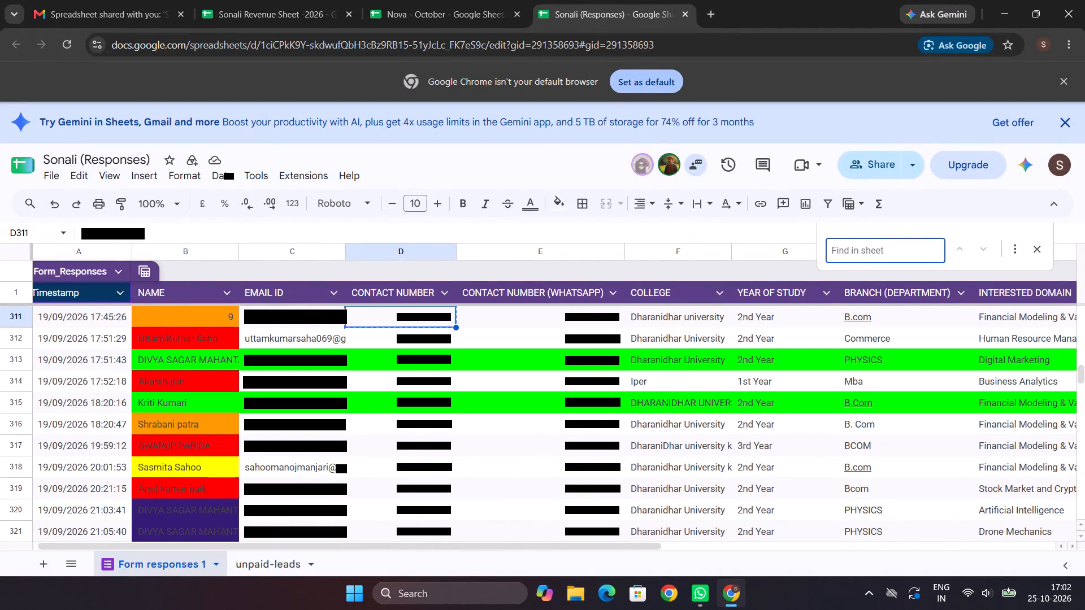
Fill the name cell of the lead in row 954 with dark purple.
{"action": "scroll", "coordinate": [433, 358], "scroll_direction": "down", "scroll_amount": 4}
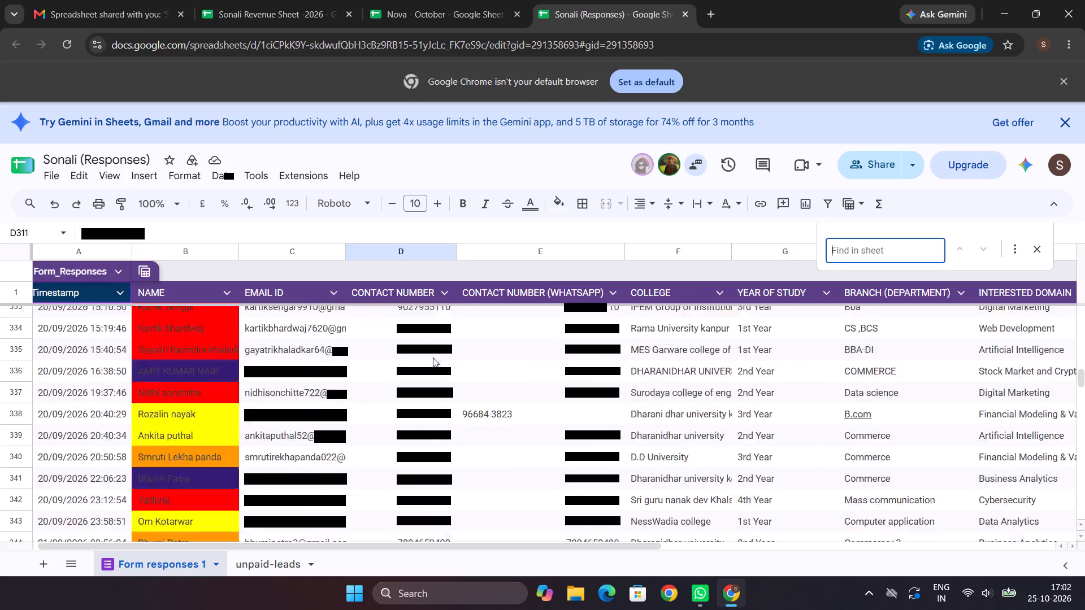
{"action": "scroll", "coordinate": [433, 358], "scroll_direction": "down", "scroll_amount": 14}
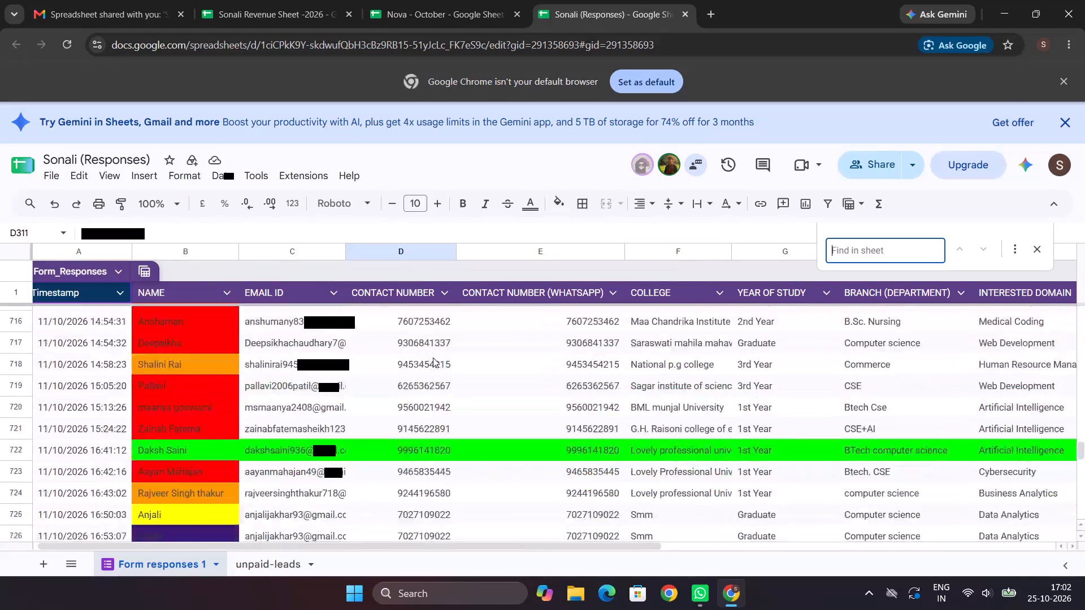
{"action": "scroll", "coordinate": [433, 358], "scroll_direction": "down", "scroll_amount": 8}
{"action": "scroll", "coordinate": [433, 358], "scroll_direction": "up", "scroll_amount": 1}
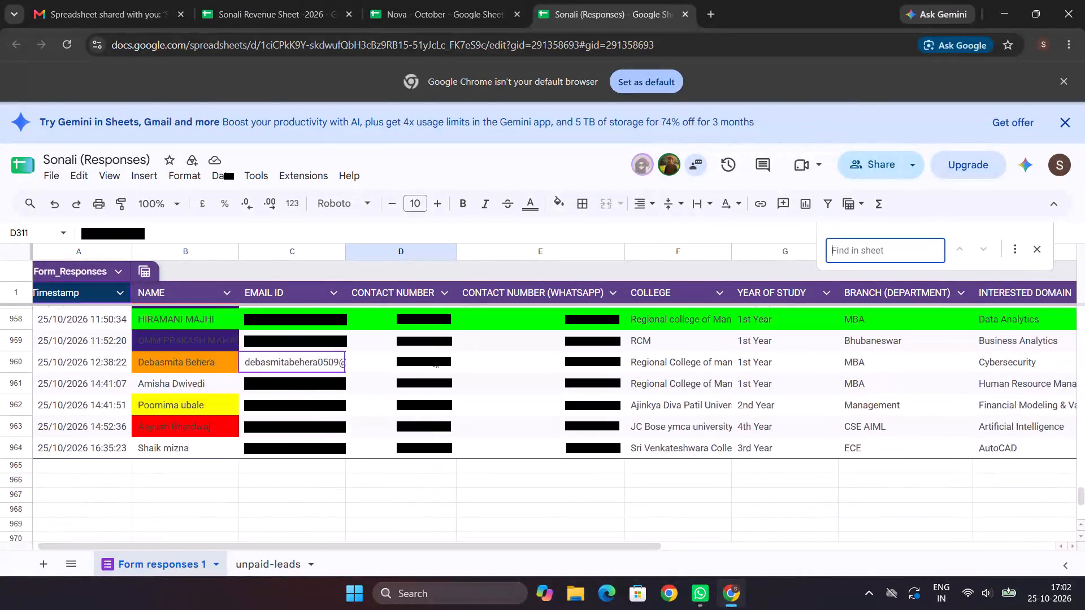
{"action": "scroll", "coordinate": [433, 358], "scroll_direction": "up", "scroll_amount": 1}
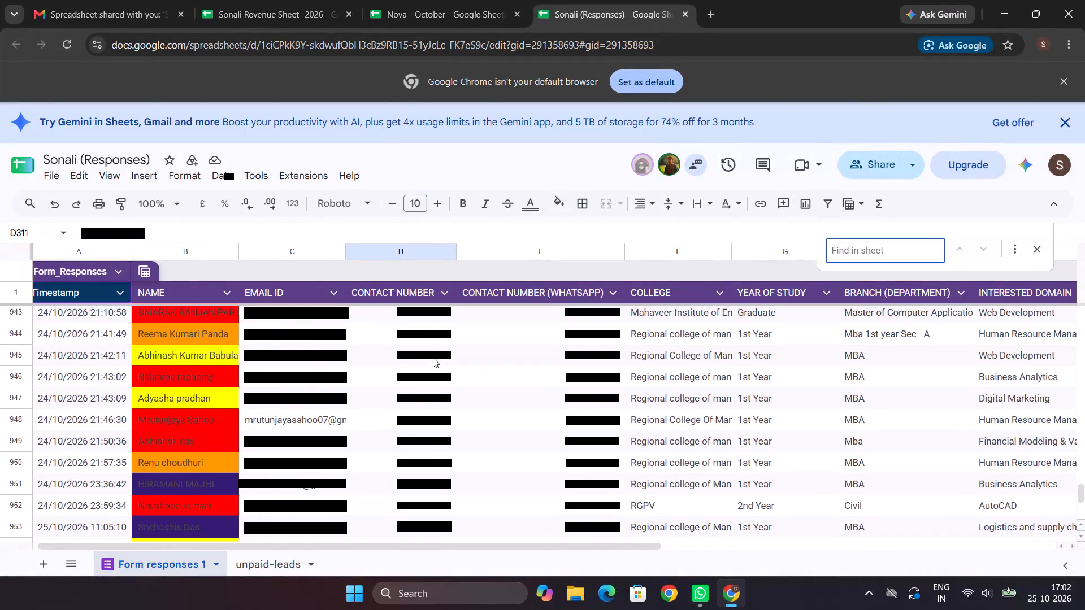
{"action": "scroll", "coordinate": [433, 358], "scroll_direction": "up", "scroll_amount": 3}
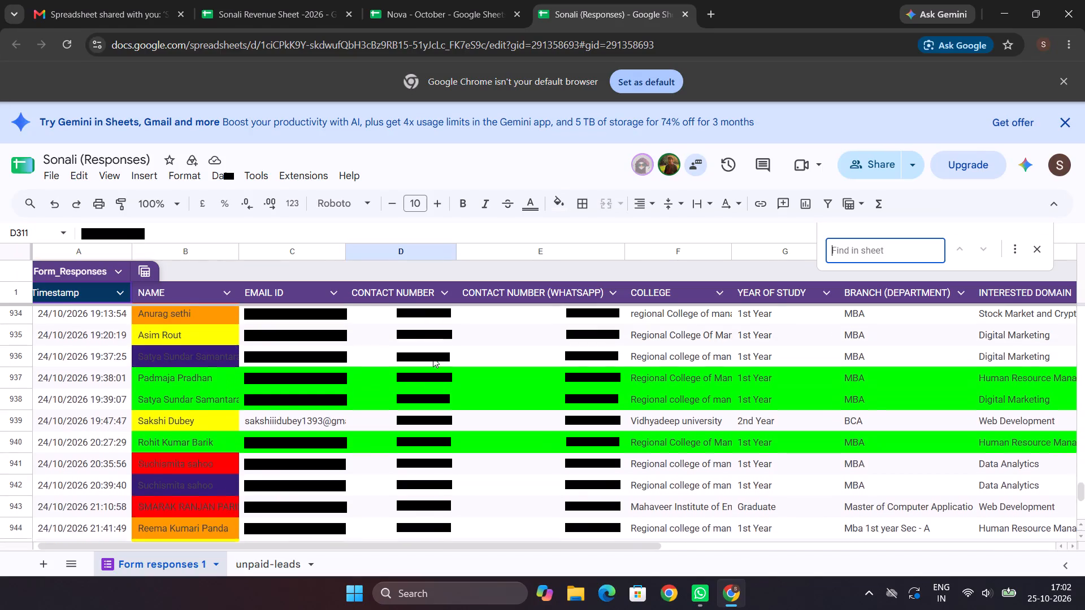
{"action": "scroll", "coordinate": [433, 358], "scroll_direction": "up", "scroll_amount": 1}
{"action": "scroll", "coordinate": [433, 358], "scroll_direction": "down", "scroll_amount": 1}
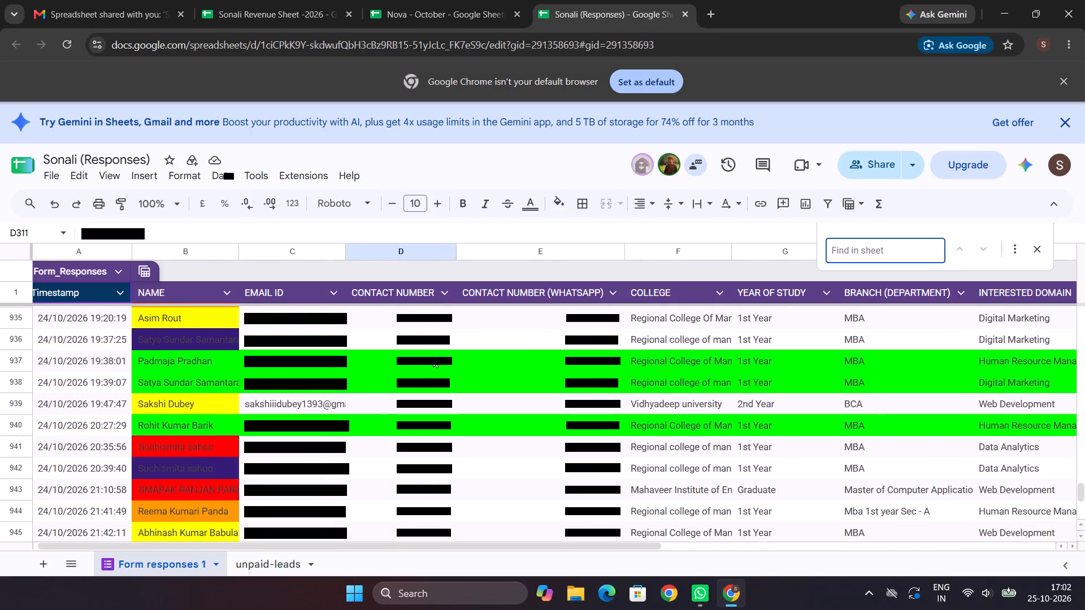
{"action": "scroll", "coordinate": [433, 358], "scroll_direction": "down", "scroll_amount": 3}
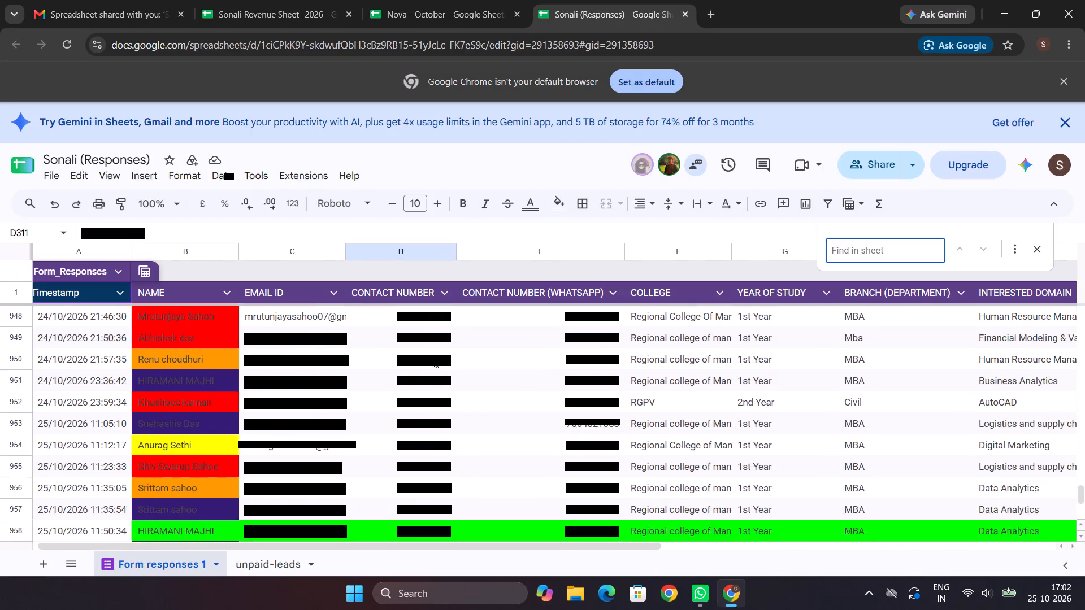
{"action": "scroll", "coordinate": [433, 358], "scroll_direction": "down", "scroll_amount": 2}
{"action": "left_click", "coordinate": [212, 459]}
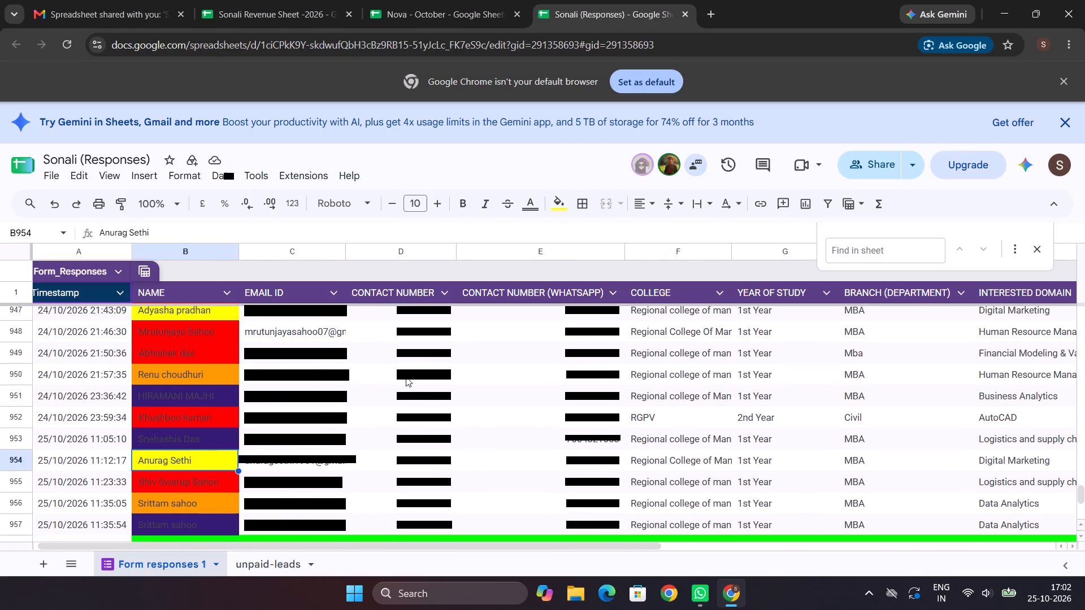
{"action": "left_click", "coordinate": [554, 205]}
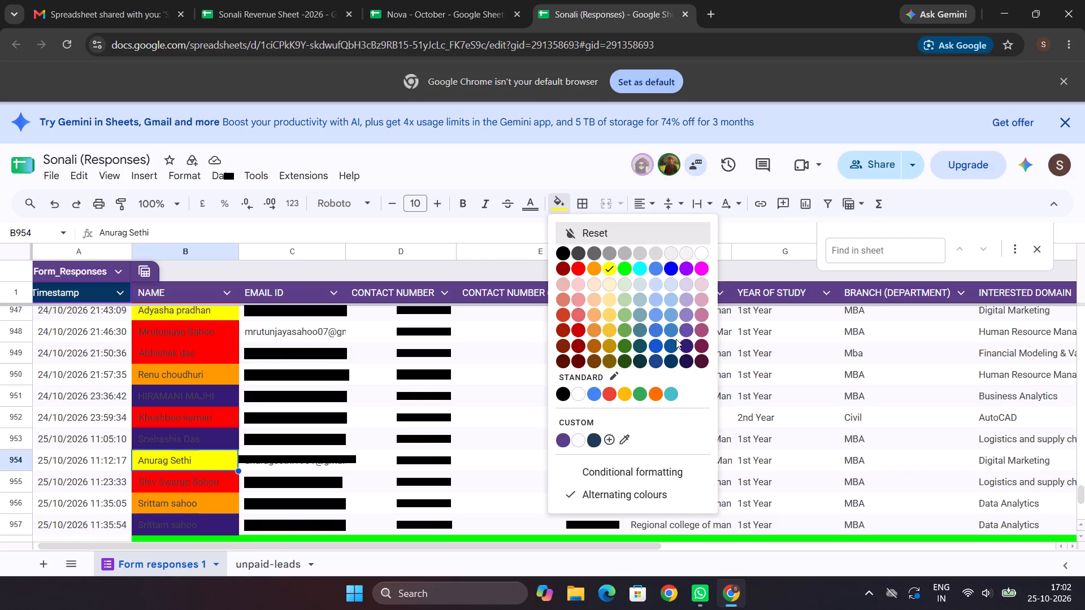
{"action": "left_click", "coordinate": [683, 343]}
Examine the lead entries from row 954 up to about row 921, and select the contact number in row 925.
{"action": "scroll", "coordinate": [380, 431], "scroll_direction": "up", "scroll_amount": 1}
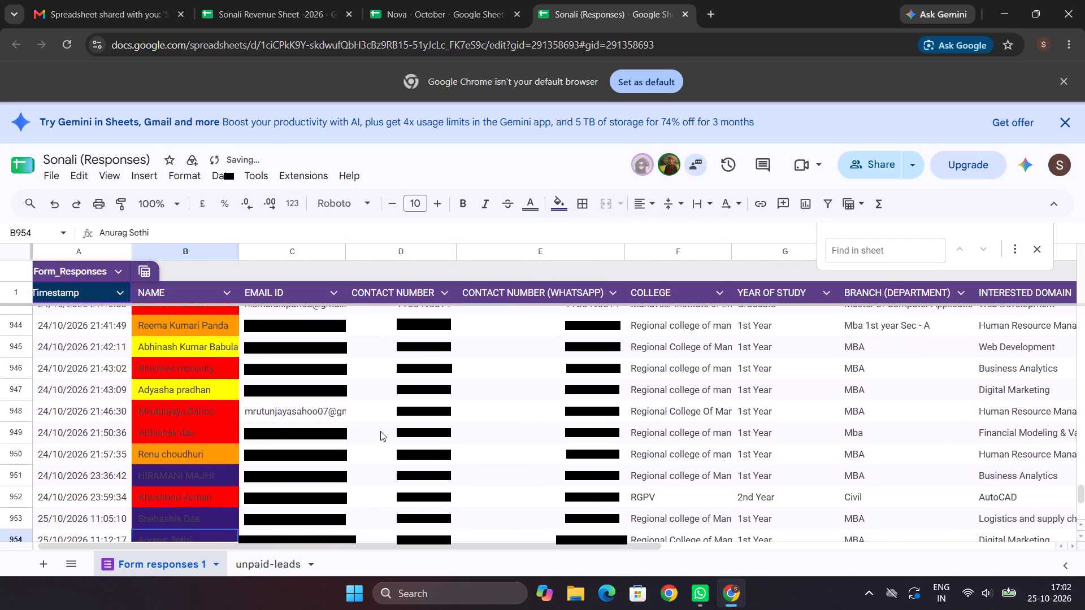
{"action": "scroll", "coordinate": [380, 431], "scroll_direction": "up", "scroll_amount": 3}
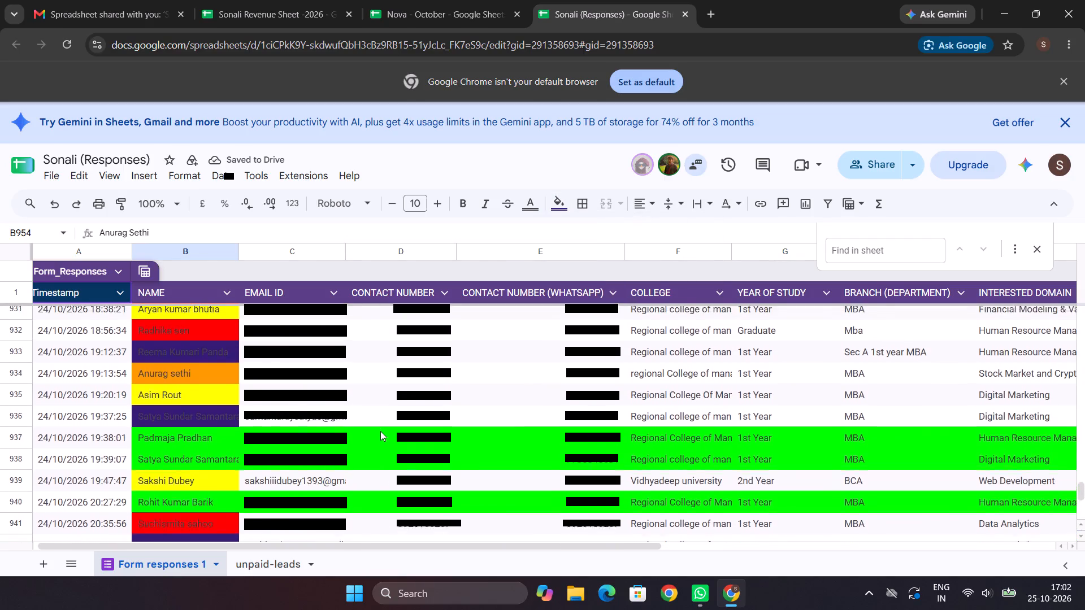
{"action": "scroll", "coordinate": [380, 431], "scroll_direction": "up", "scroll_amount": 3}
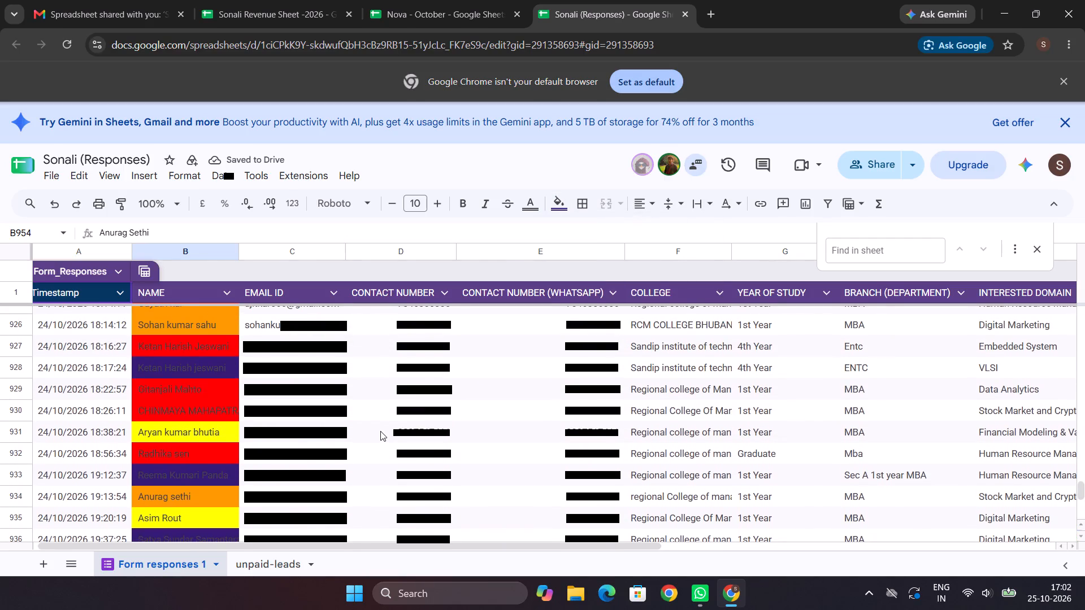
{"action": "scroll", "coordinate": [380, 431], "scroll_direction": "up", "scroll_amount": 3}
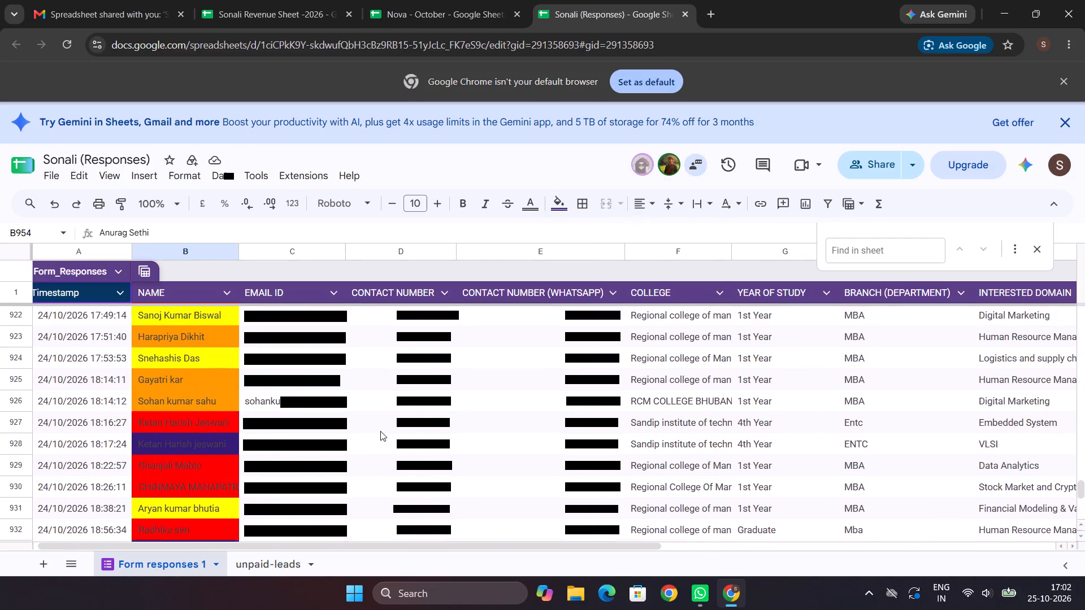
{"action": "scroll", "coordinate": [380, 431], "scroll_direction": "up", "scroll_amount": 1}
{"action": "left_click", "coordinate": [201, 420]}
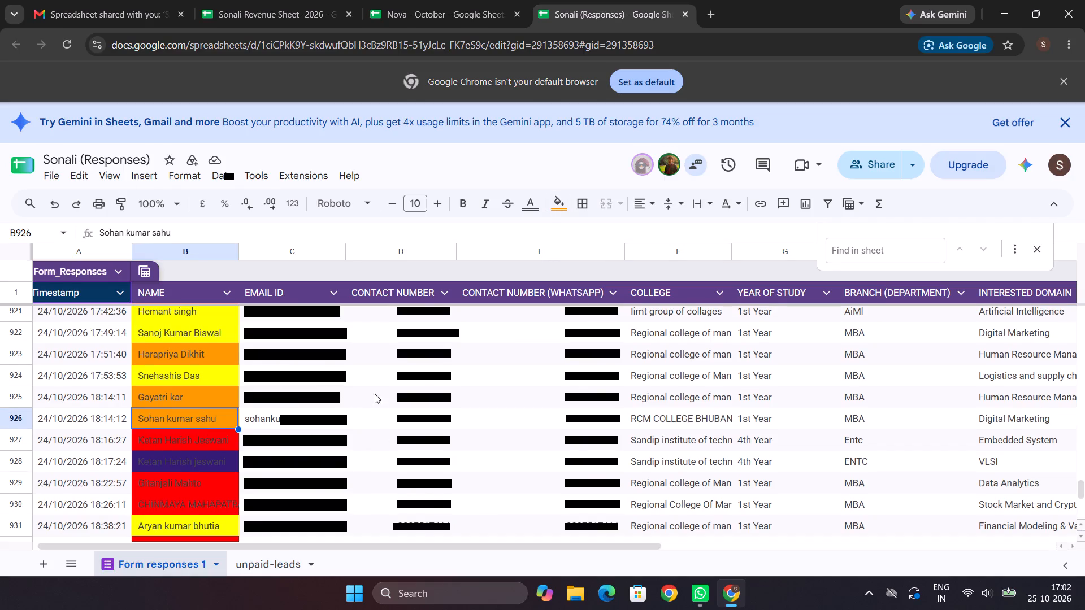
{"action": "left_click", "coordinate": [397, 393]}
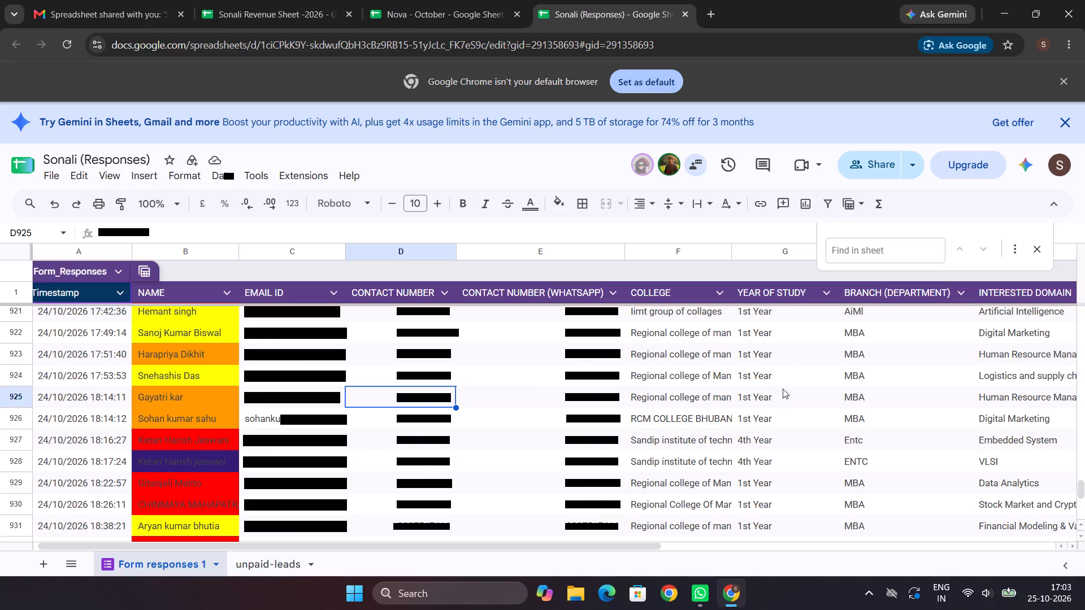
Search the sheet for contact numbers containing 8308, and clear the search.
{"action": "left_click", "coordinate": [869, 254]}
{"action": "key", "text": "8"}
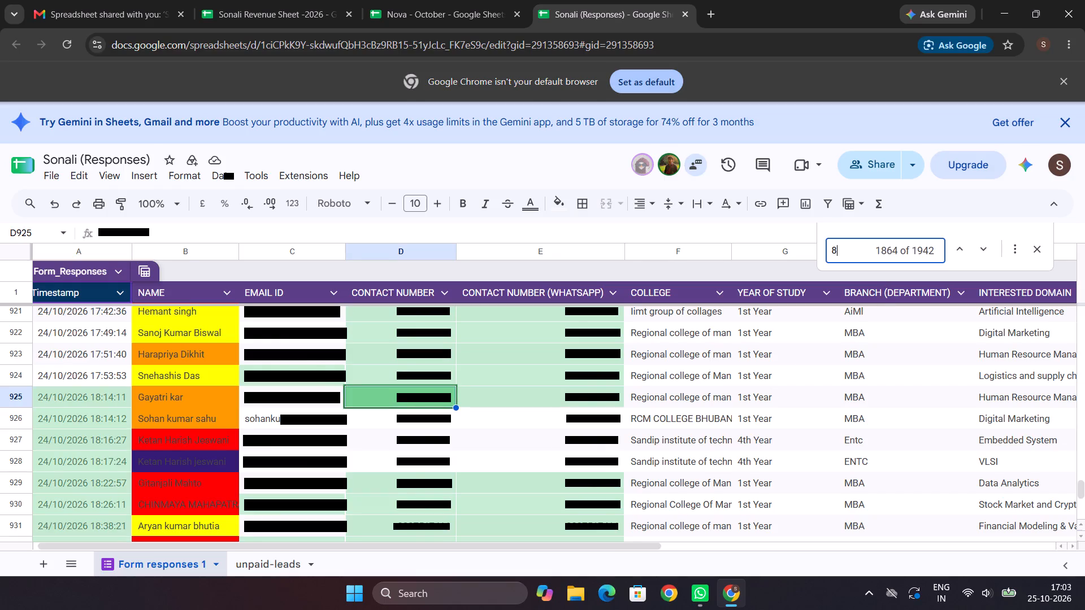
{"action": "type", "text": "308"}
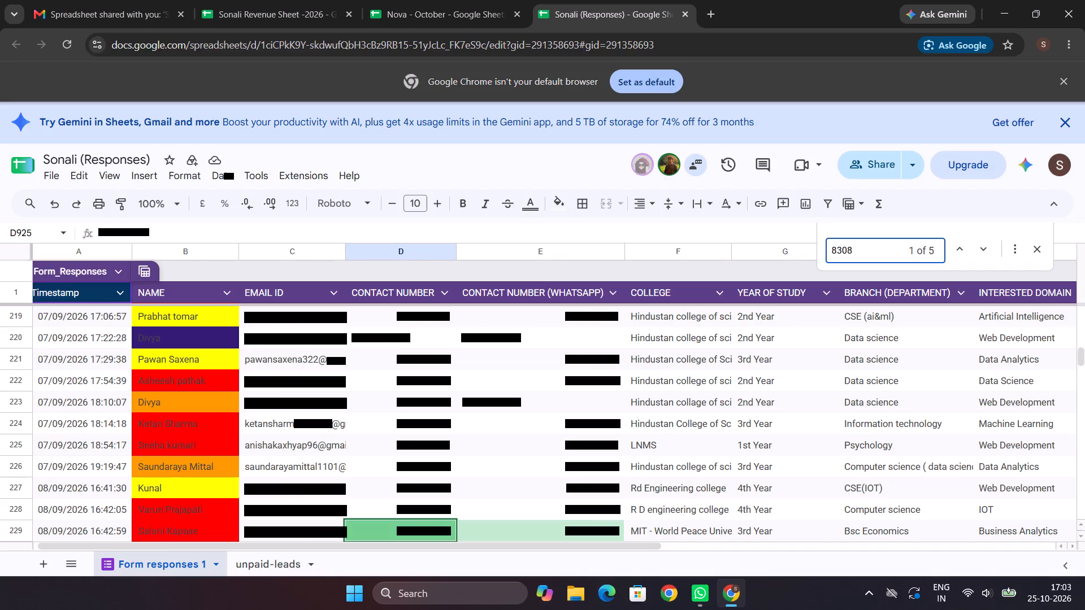
{"action": "key", "text": "BackSpace"}
{"action": "key", "text": "BackSpace"}
{"action": "key", "text": "BackSpace"}
{"action": "key", "text": "BackSpace"}
{"action": "key", "text": "BackSpace"}
{"action": "key", "text": "BackSpace"}
{"action": "key", "text": "BackSpace"}
{"action": "key", "text": "BackSpace"}
{"action": "key", "text": "BackSpace"}
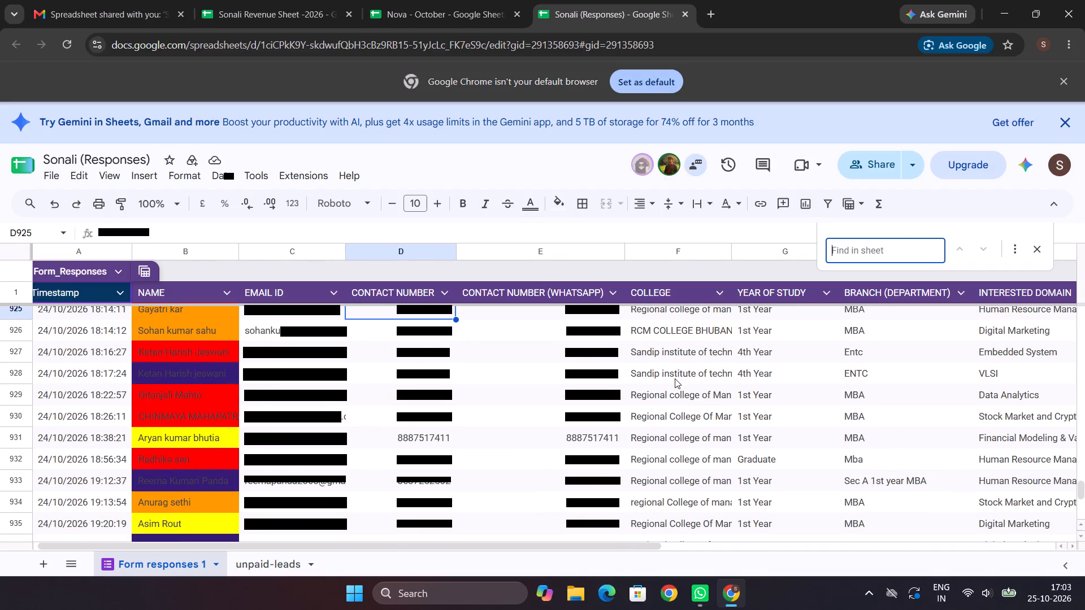
Clear the Column 10 status entry of the lead in row 925.
{"action": "scroll", "coordinate": [675, 378], "scroll_direction": "up", "scroll_amount": 1}
{"action": "scroll", "coordinate": [589, 384], "scroll_direction": "up", "scroll_amount": 1}
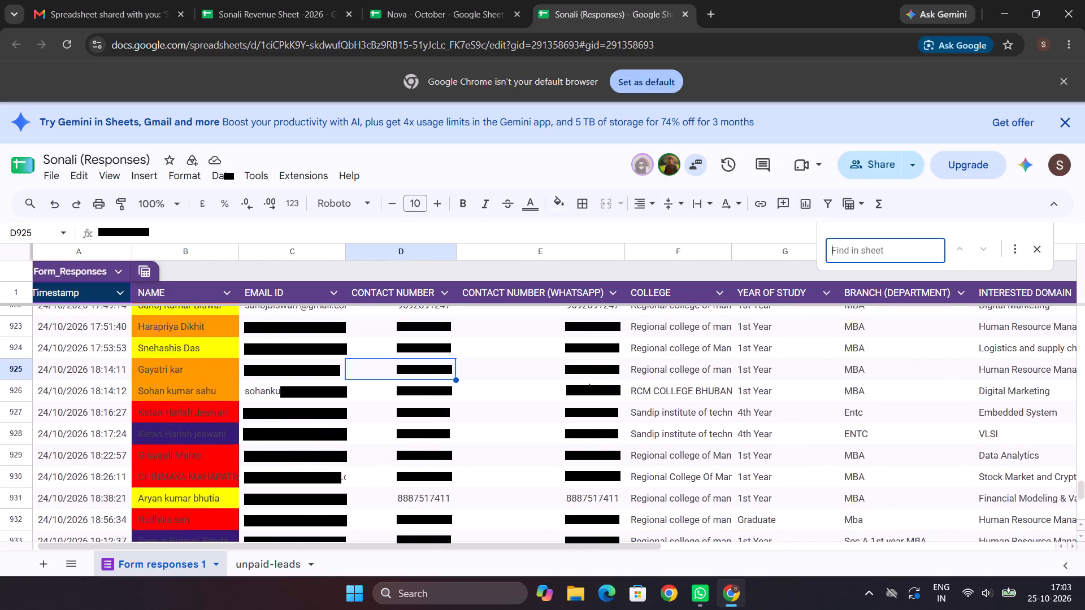
{"action": "scroll", "coordinate": [589, 384], "scroll_direction": "up", "scroll_amount": 1}
{"action": "scroll", "coordinate": [589, 384], "scroll_direction": "left", "scroll_amount": 3}
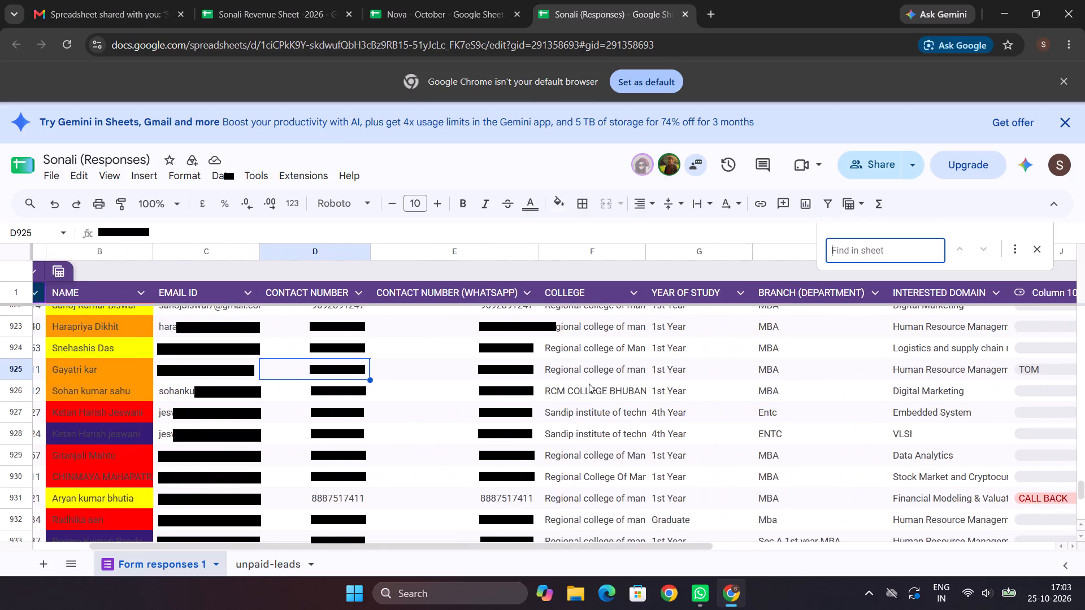
{"action": "scroll", "coordinate": [589, 384], "scroll_direction": "left", "scroll_amount": 1}
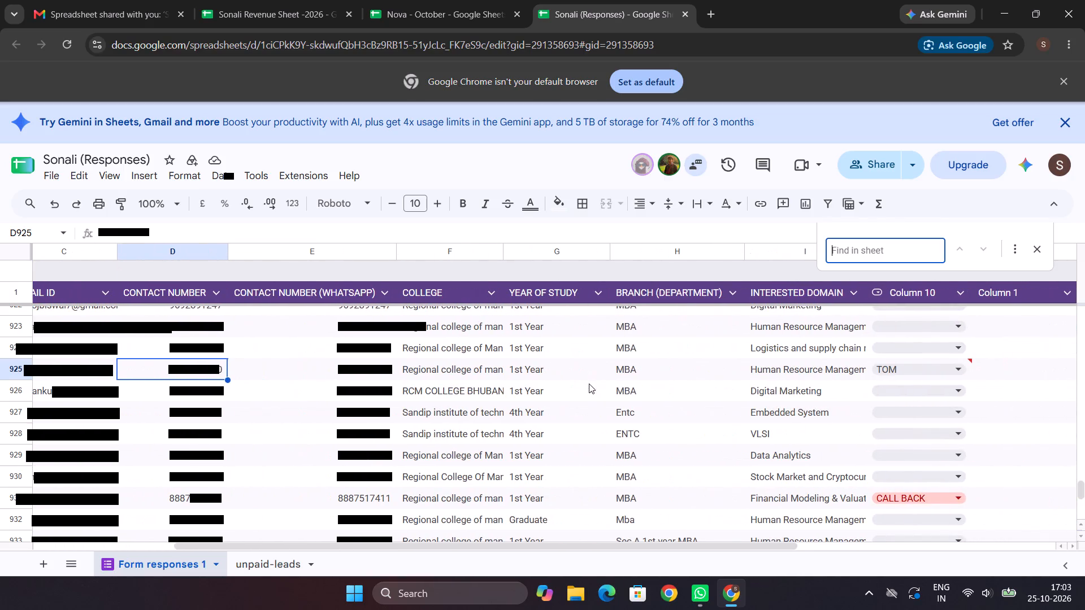
{"action": "left_click", "coordinate": [891, 367]}
{"action": "key", "text": "BackSpace"}
{"action": "key", "text": "BackSpace"}
{"action": "key", "text": "BackSpace"}
{"action": "key", "text": "BackSpace"}
{"action": "key", "text": "BackSpace"}
{"action": "key", "text": "BackSpace"}
{"action": "key", "text": "BackSpace"}
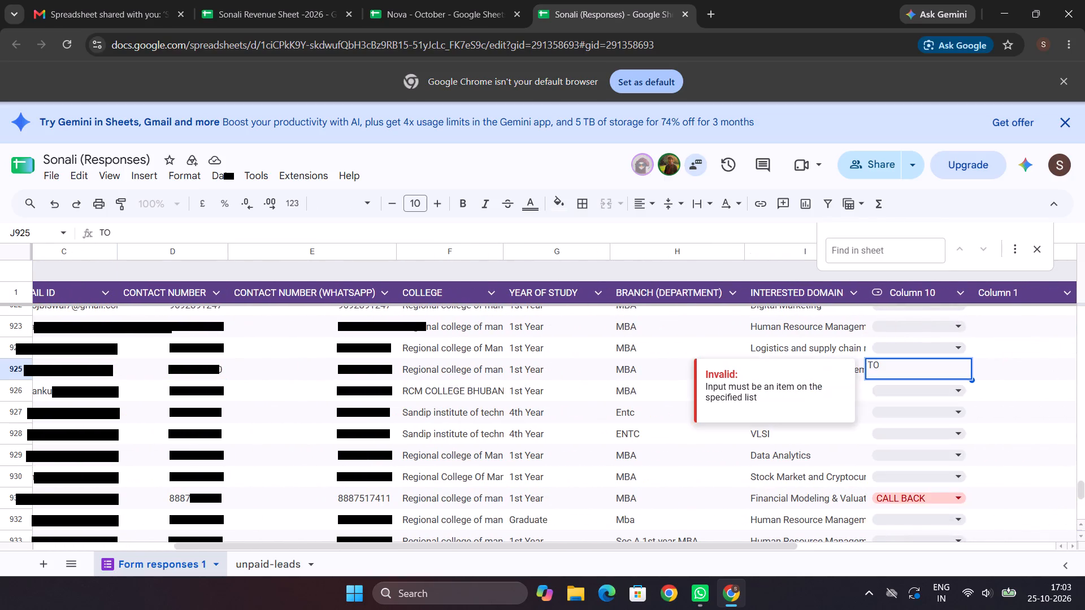
{"action": "scroll", "coordinate": [891, 367], "scroll_direction": "down", "scroll_amount": 3}
{"action": "left_click", "coordinate": [668, 407]}
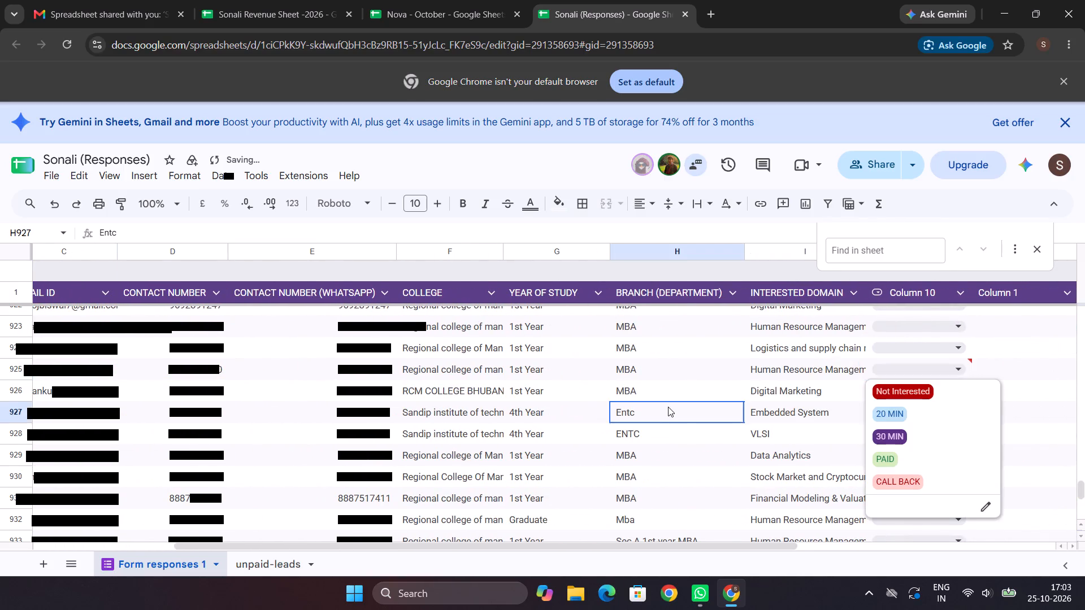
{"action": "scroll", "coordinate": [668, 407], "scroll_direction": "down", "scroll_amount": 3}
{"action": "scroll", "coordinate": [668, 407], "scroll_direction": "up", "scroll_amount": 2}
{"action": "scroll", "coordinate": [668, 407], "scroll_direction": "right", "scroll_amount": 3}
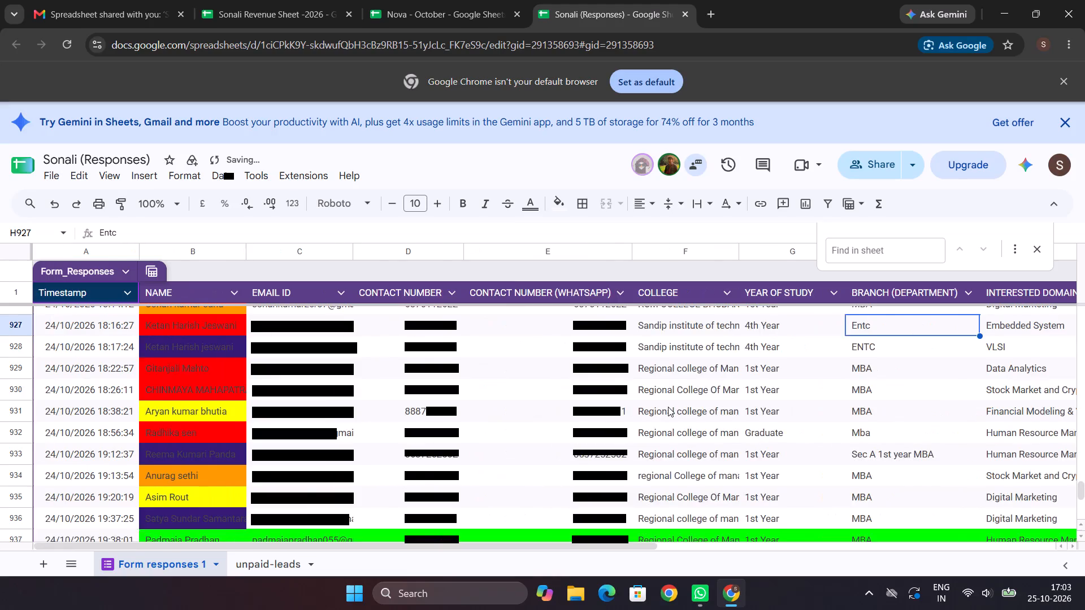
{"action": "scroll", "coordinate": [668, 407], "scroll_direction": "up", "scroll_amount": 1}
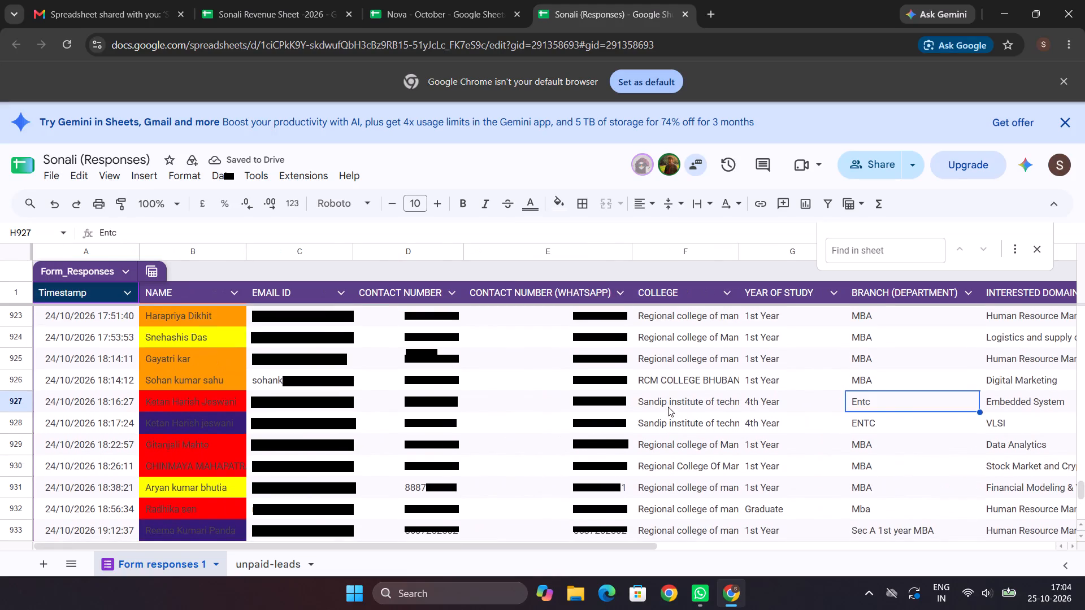
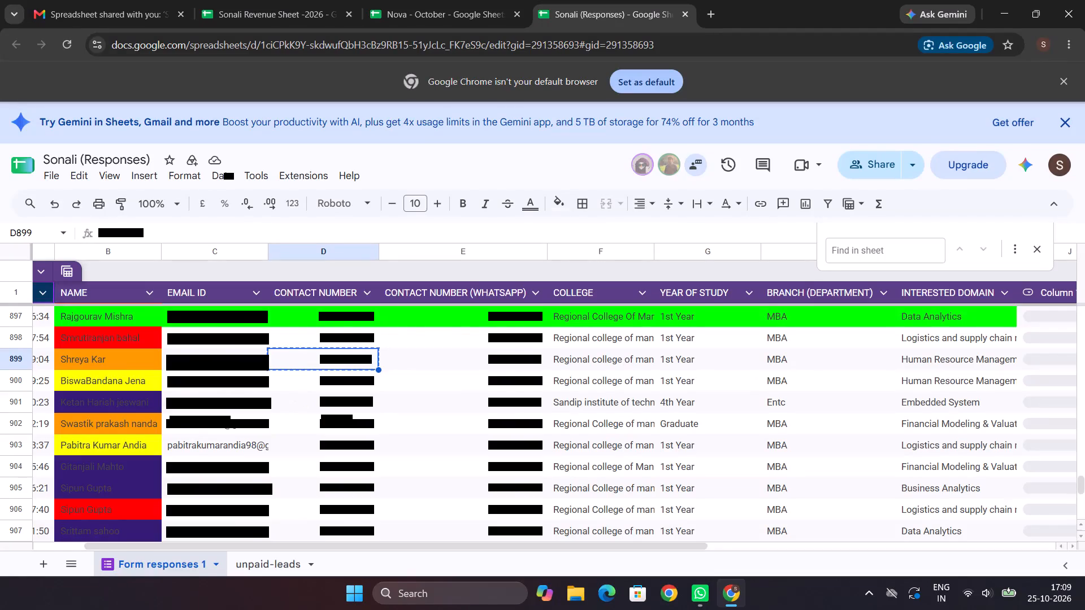
Fill the name cell of the lead in row 899 with red.
{"action": "left_click", "coordinate": [119, 362]}
{"action": "left_click", "coordinate": [551, 209]}
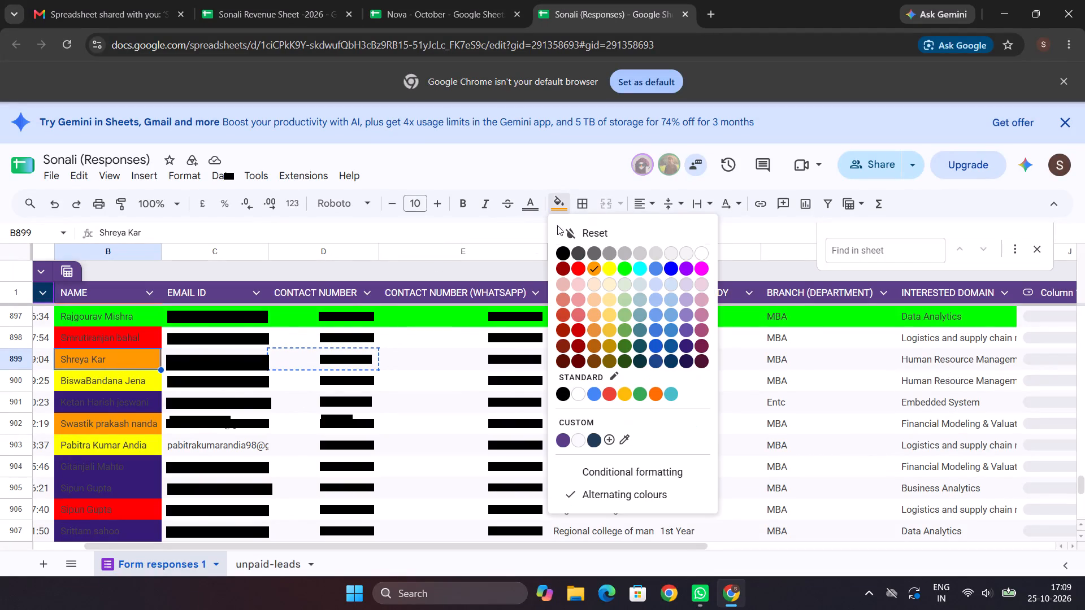
{"action": "left_click", "coordinate": [577, 263]}
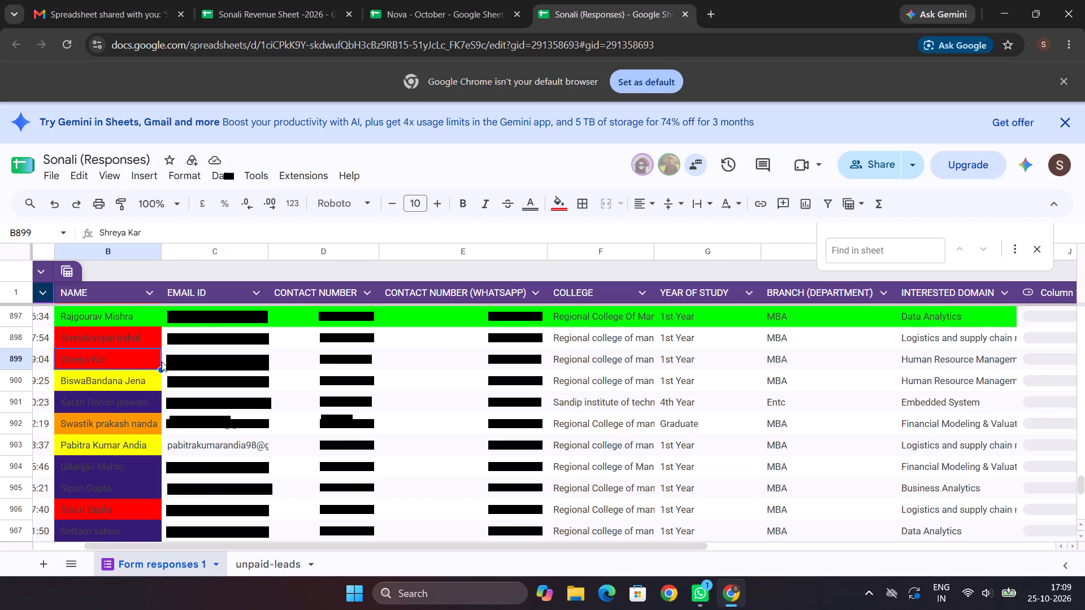
Copy the WhatsApp contact number of the orange-marked lead in row 894.
{"action": "scroll", "coordinate": [128, 363], "scroll_direction": "up", "scroll_amount": 2}
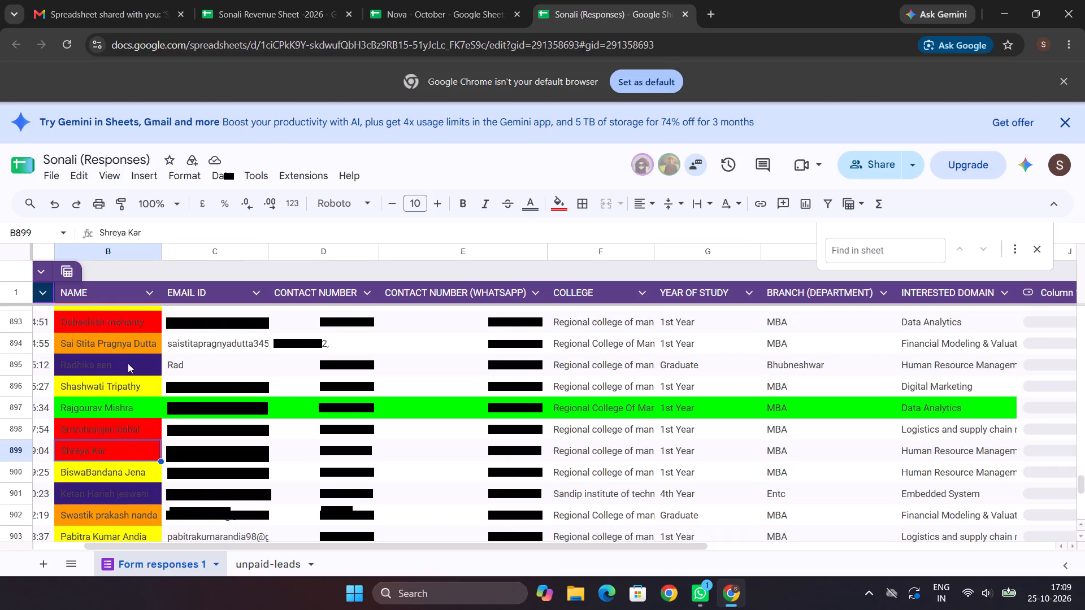
{"action": "scroll", "coordinate": [128, 363], "scroll_direction": "up", "scroll_amount": 1}
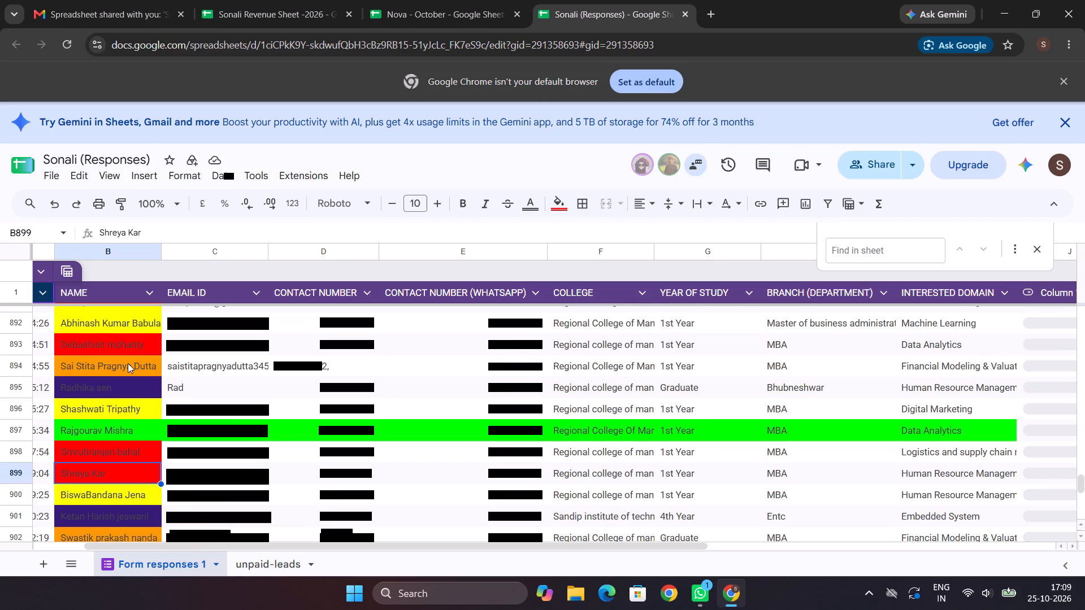
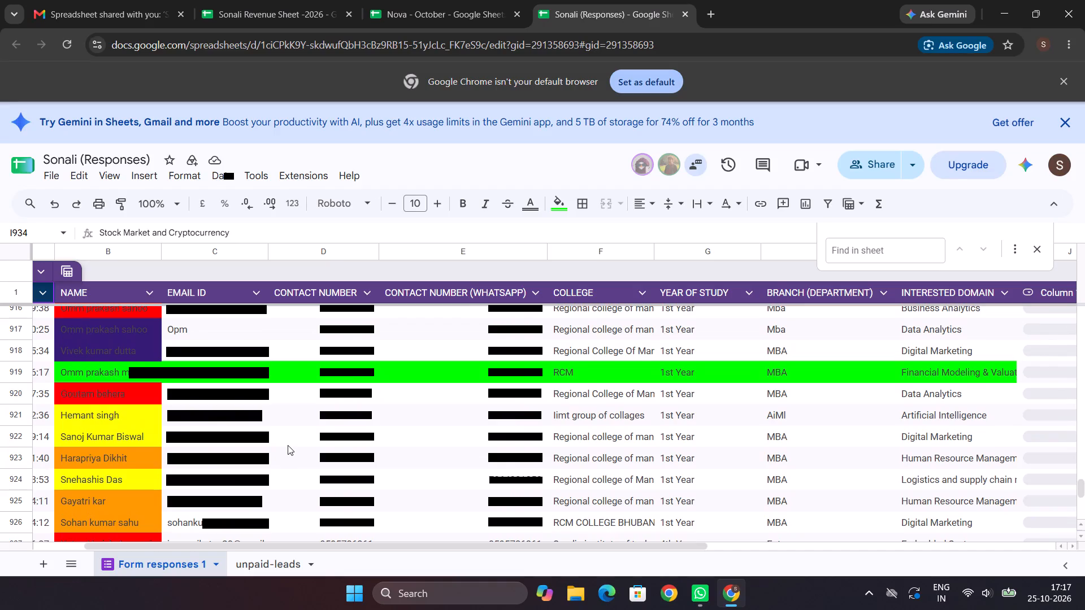
{"action": "scroll", "coordinate": [161, 471], "scroll_direction": "down", "scroll_amount": 2}
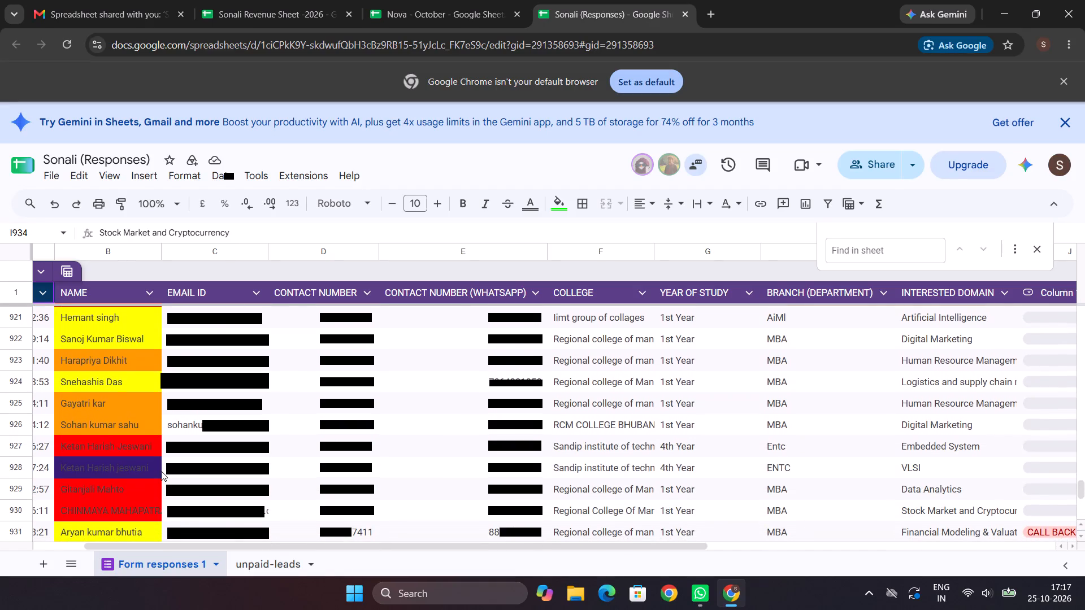
Search the sheet for contact numbers containing 6370, and clear the search.
{"action": "left_click", "coordinate": [848, 255]}
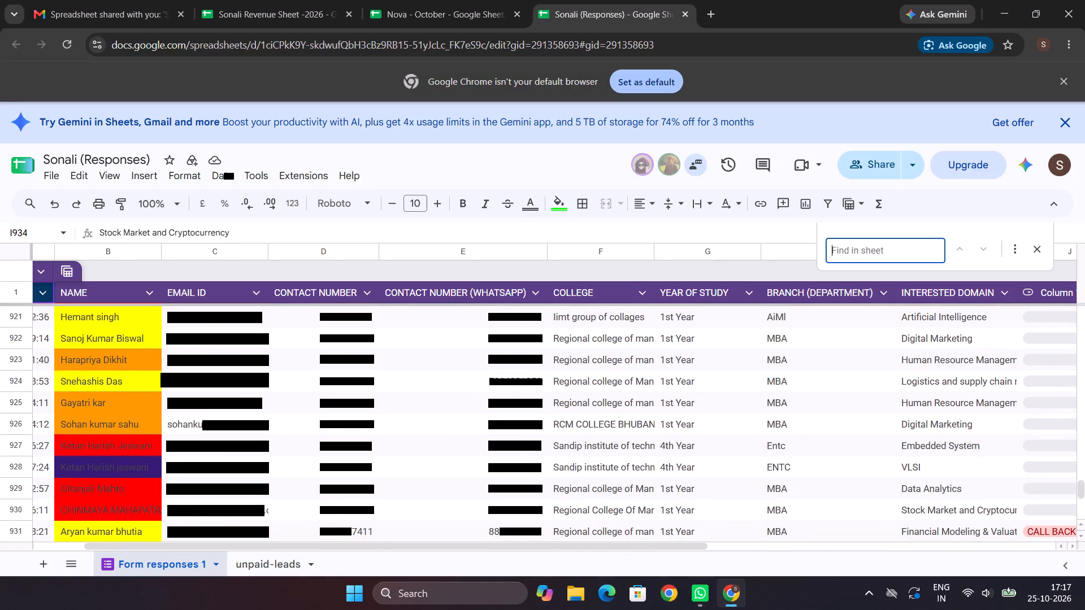
{"action": "type", "text": "63"}
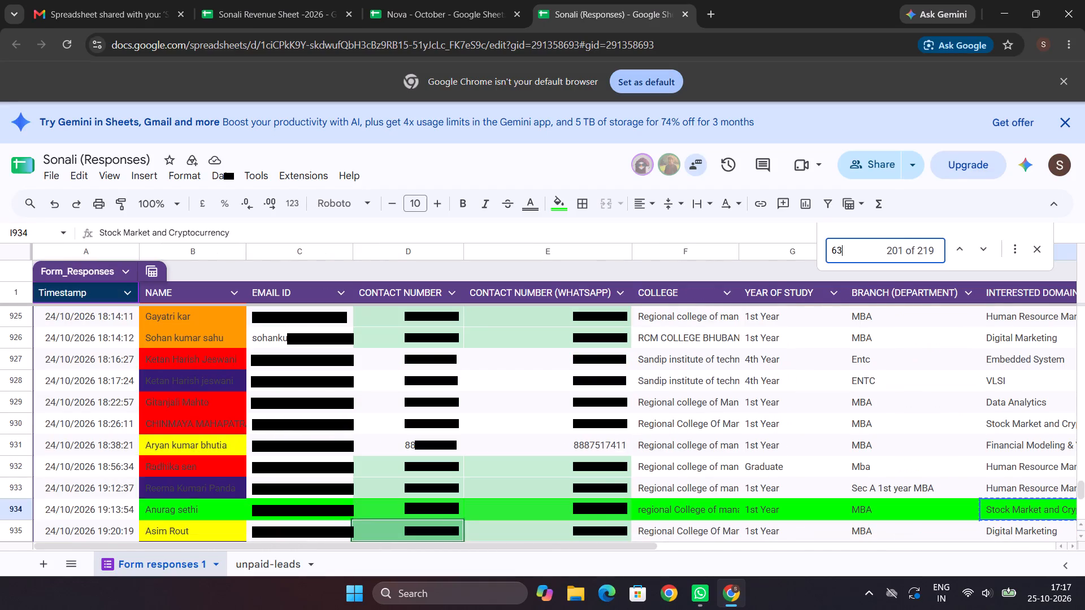
{"action": "type", "text": "70"}
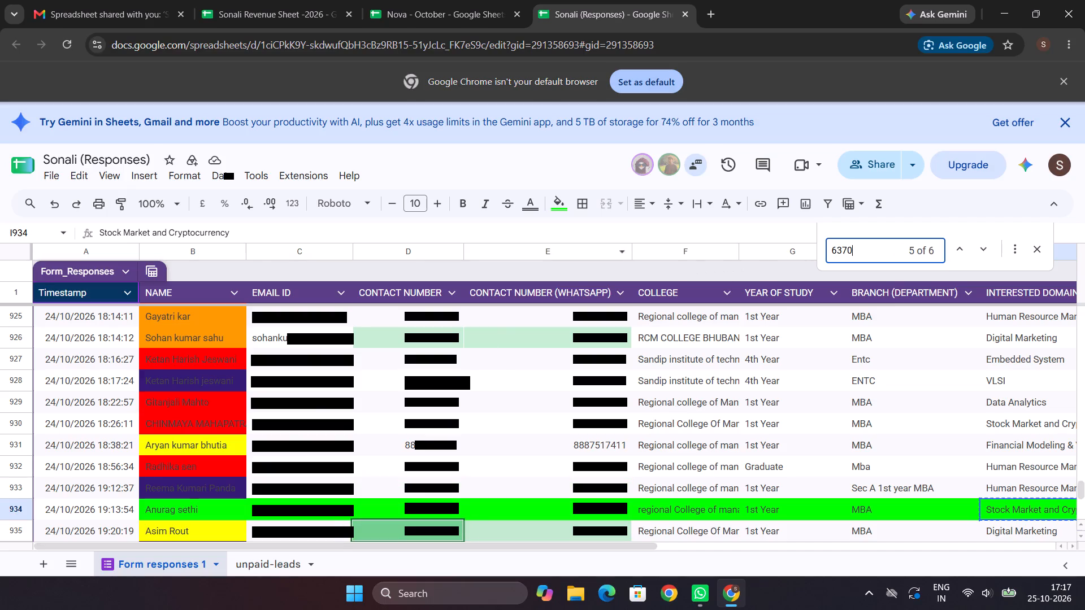
{"action": "left_click", "coordinate": [879, 244]}
{"action": "key", "text": "BackSpace"}
{"action": "key", "text": "BackSpace"}
{"action": "key", "text": "BackSpace"}
{"action": "key", "text": "BackSpace"}
{"action": "key", "text": "BackSpace"}
{"action": "key", "text": "BackSpace"}
{"action": "key", "text": "BackSpace"}
{"action": "key", "text": "BackSpace"}
{"action": "key", "text": "BackSpace"}
{"action": "key", "text": "BackSpace"}
{"action": "key", "text": "BackSpace"}
{"action": "key", "text": "BackSpace"}
{"action": "key", "text": "BackSpace"}
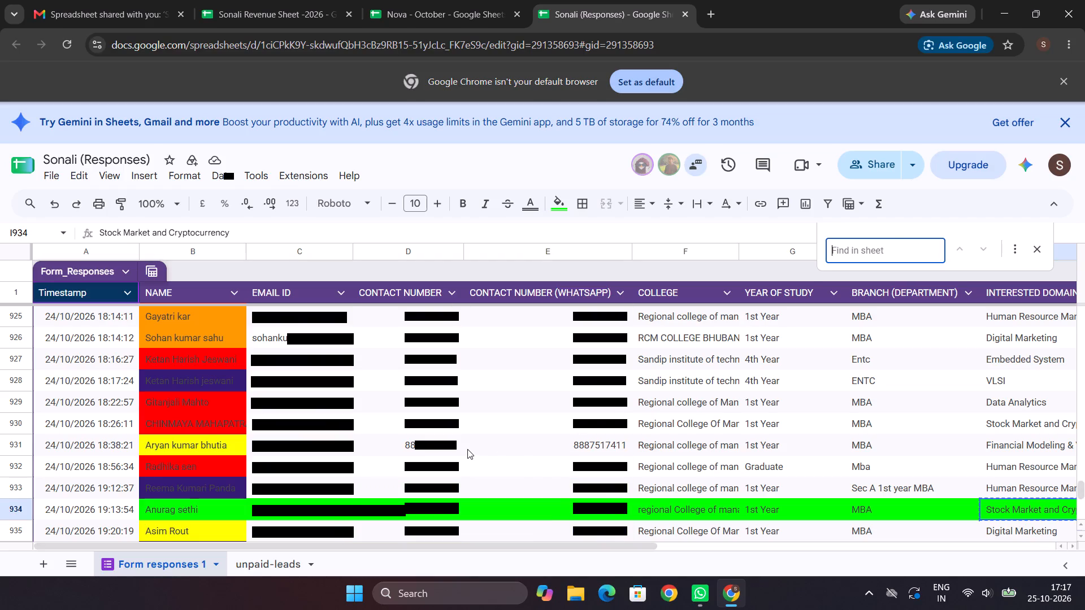
{"action": "scroll", "coordinate": [389, 433], "scroll_direction": "down", "scroll_amount": 1}
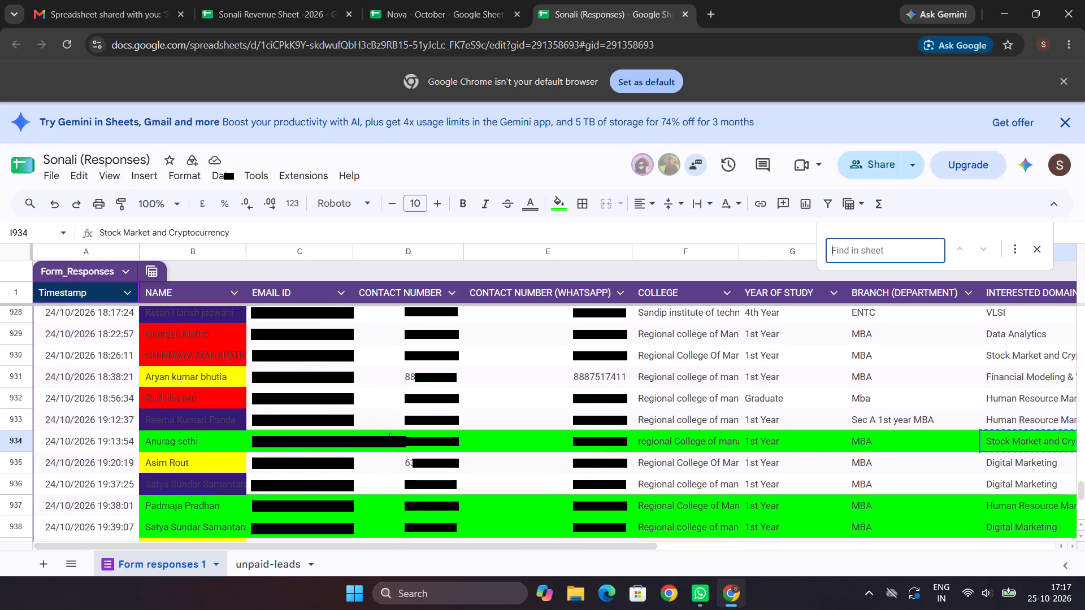
Examine the lead entries and name-cell colours from row 941 up to about row 878 and back down to row 938.
{"action": "scroll", "coordinate": [389, 433], "scroll_direction": "down", "scroll_amount": 2}
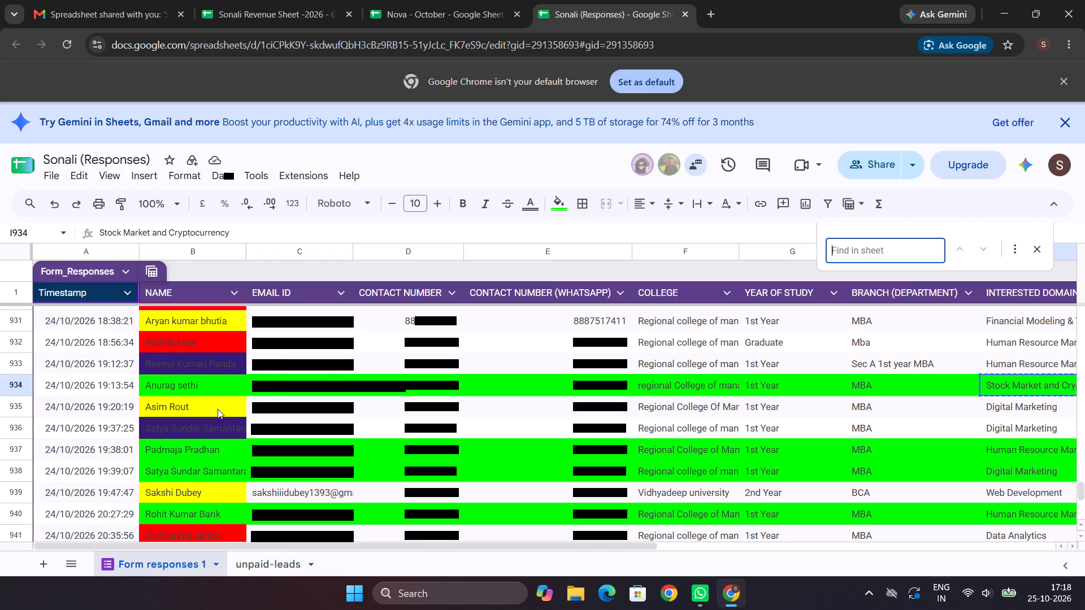
{"action": "scroll", "coordinate": [218, 409], "scroll_direction": "up", "scroll_amount": 4}
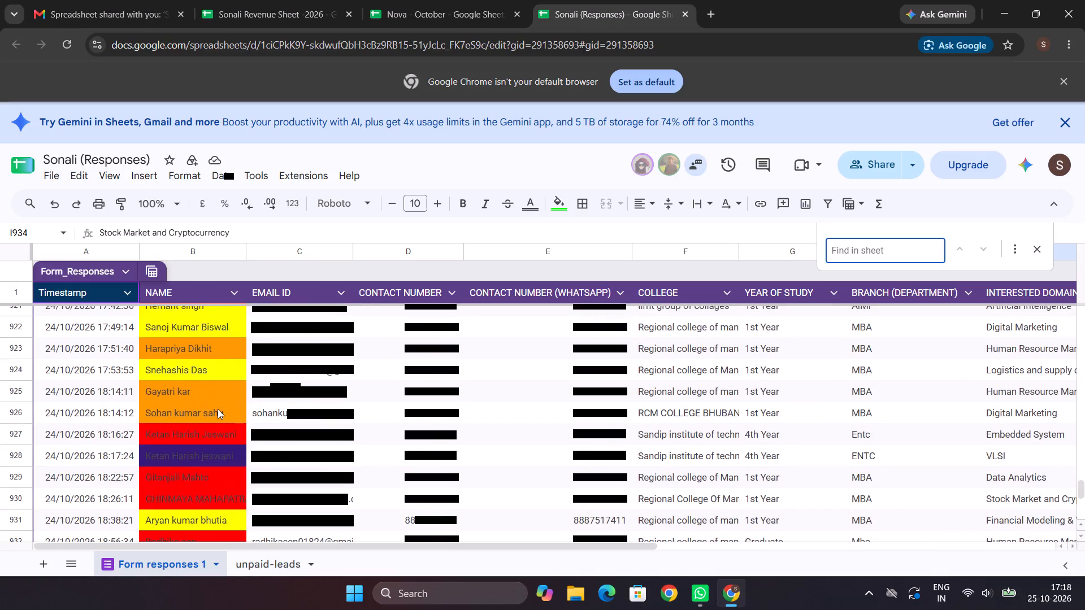
{"action": "scroll", "coordinate": [218, 409], "scroll_direction": "up", "scroll_amount": 2}
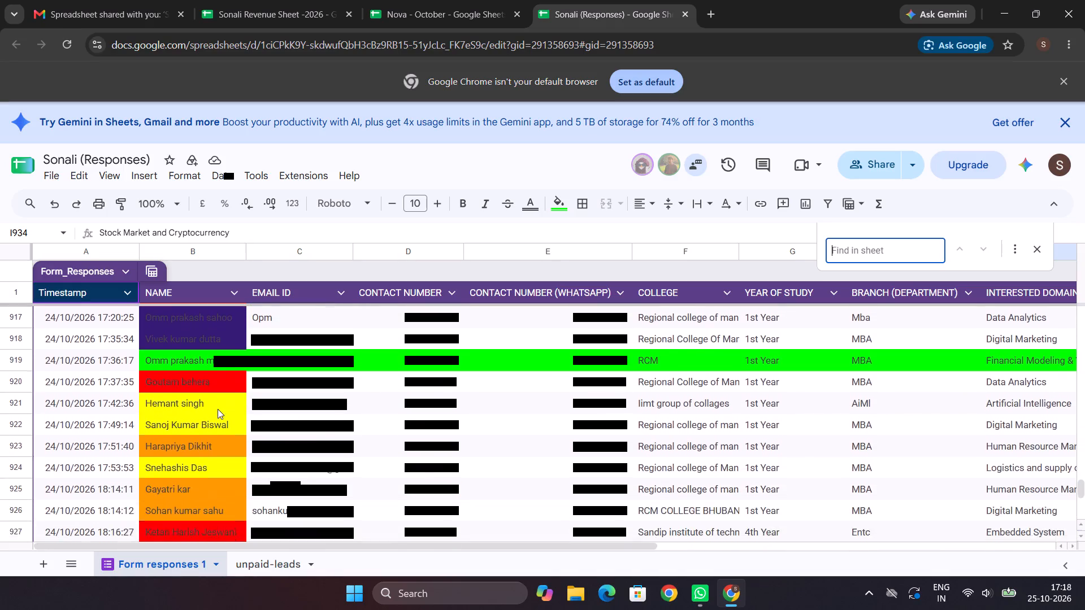
{"action": "scroll", "coordinate": [218, 409], "scroll_direction": "up", "scroll_amount": 2}
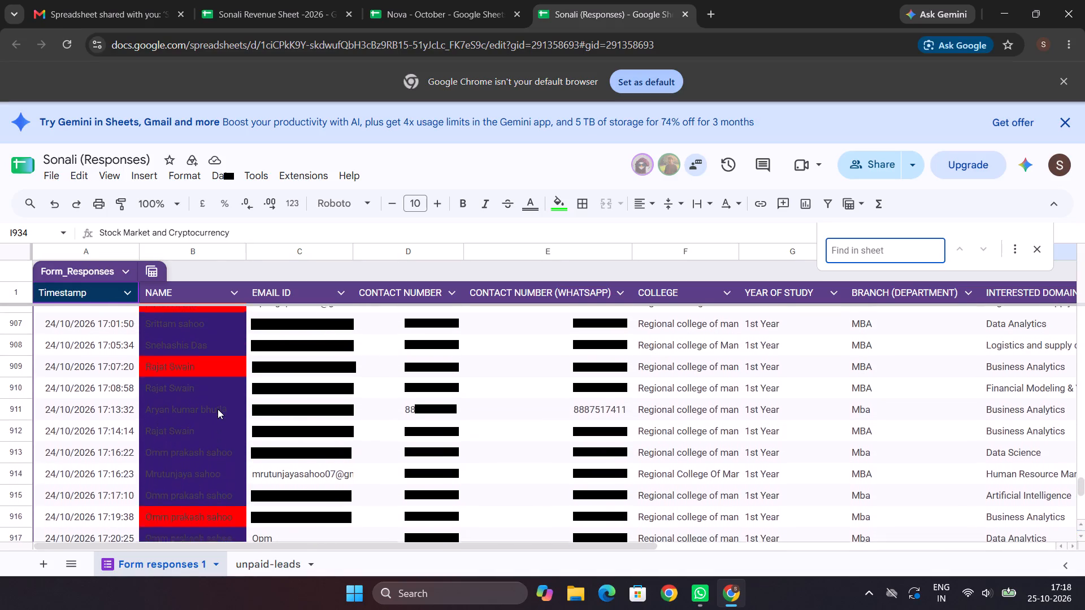
{"action": "scroll", "coordinate": [218, 409], "scroll_direction": "up", "scroll_amount": 5}
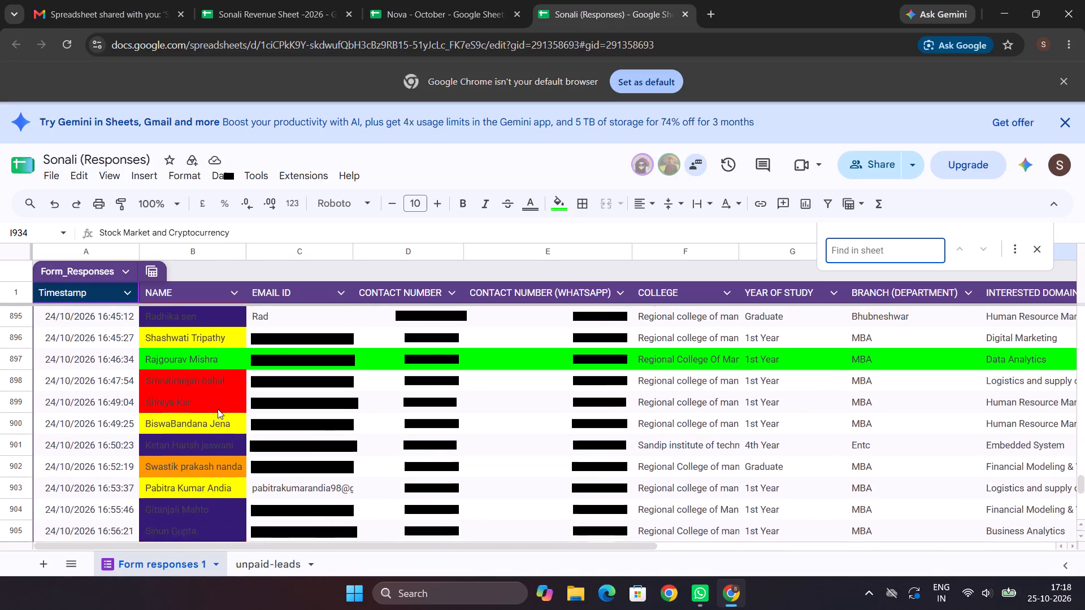
{"action": "scroll", "coordinate": [218, 409], "scroll_direction": "up", "scroll_amount": 5}
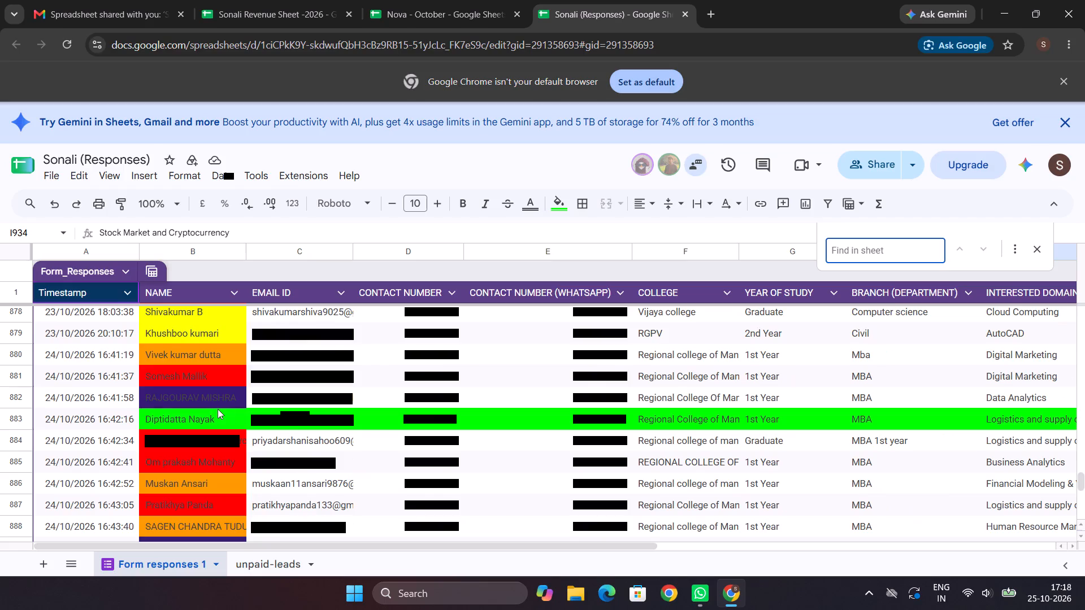
{"action": "scroll", "coordinate": [218, 409], "scroll_direction": "up", "scroll_amount": 1}
{"action": "scroll", "coordinate": [218, 409], "scroll_direction": "down", "scroll_amount": 4}
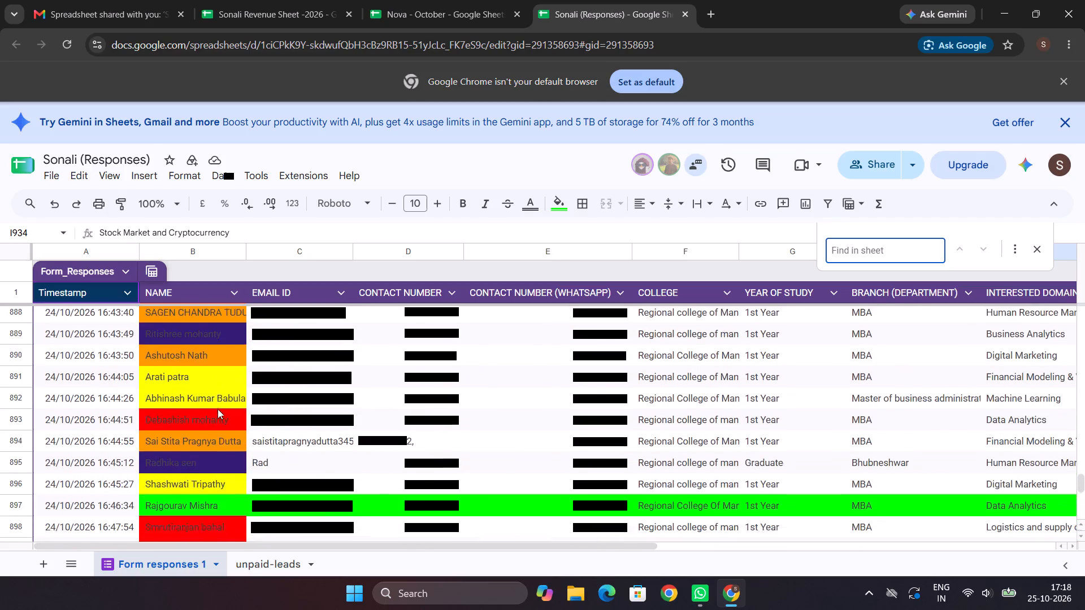
{"action": "scroll", "coordinate": [218, 409], "scroll_direction": "down", "scroll_amount": 8}
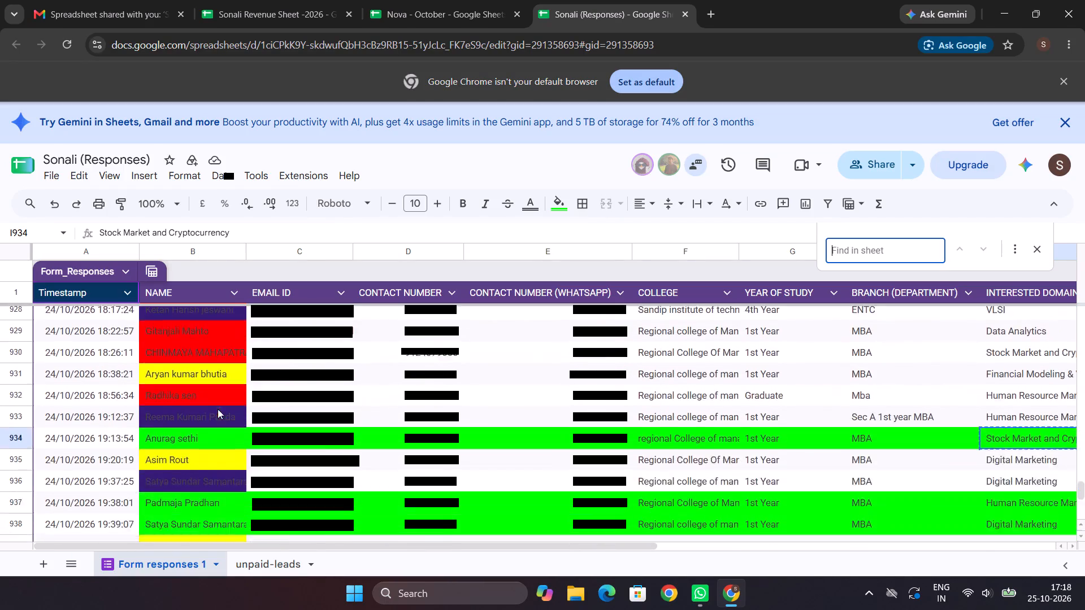
Copy the contact number of the lead in row 935.
{"action": "scroll", "coordinate": [218, 409], "scroll_direction": "down", "scroll_amount": 2}
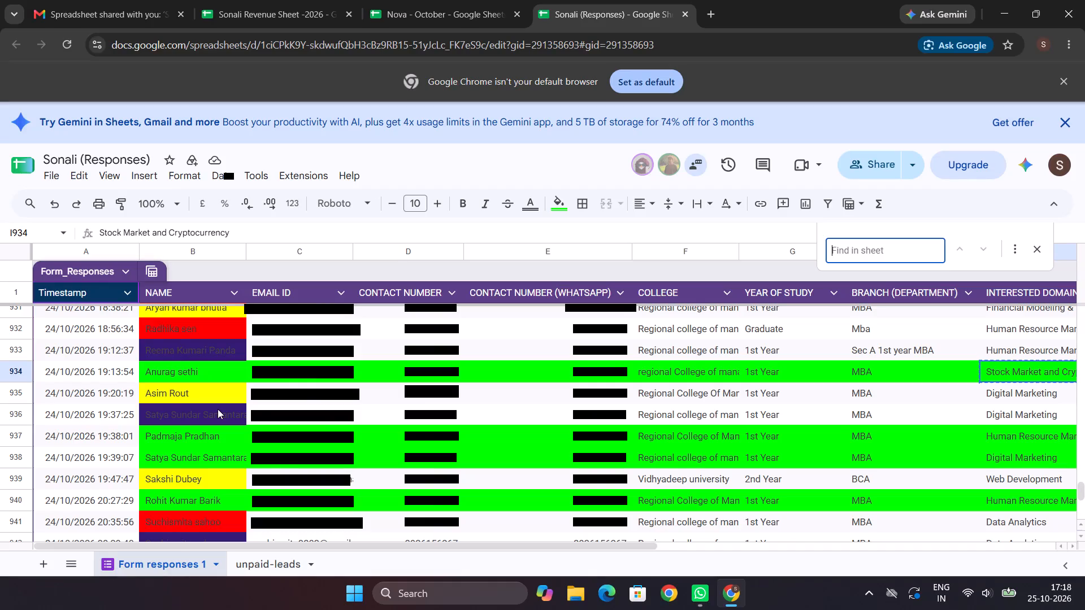
{"action": "left_click", "coordinate": [419, 389]}
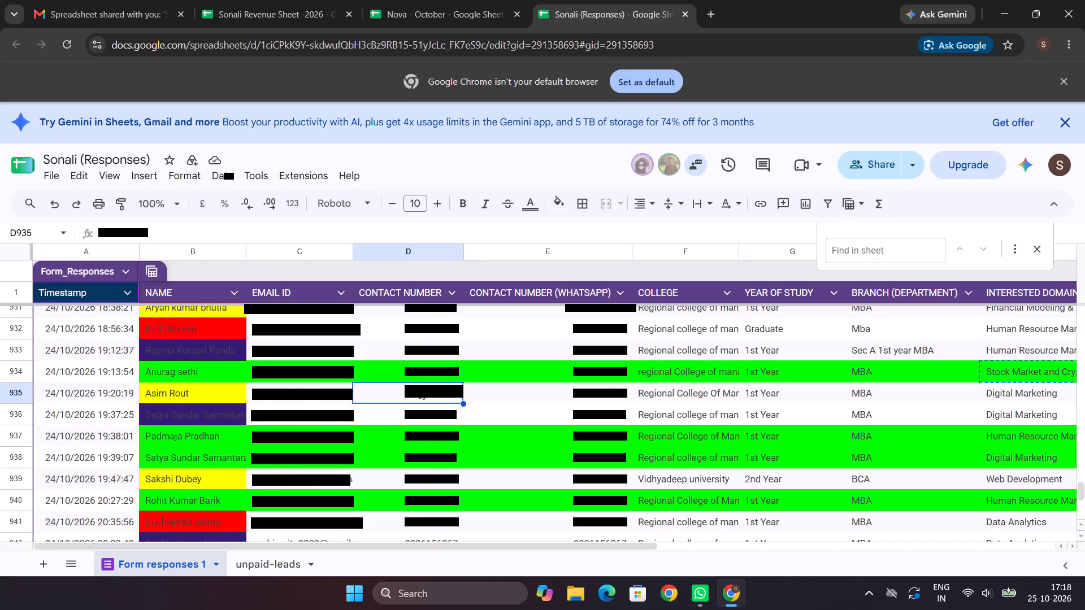
{"action": "key", "text": "ctrl+c"}
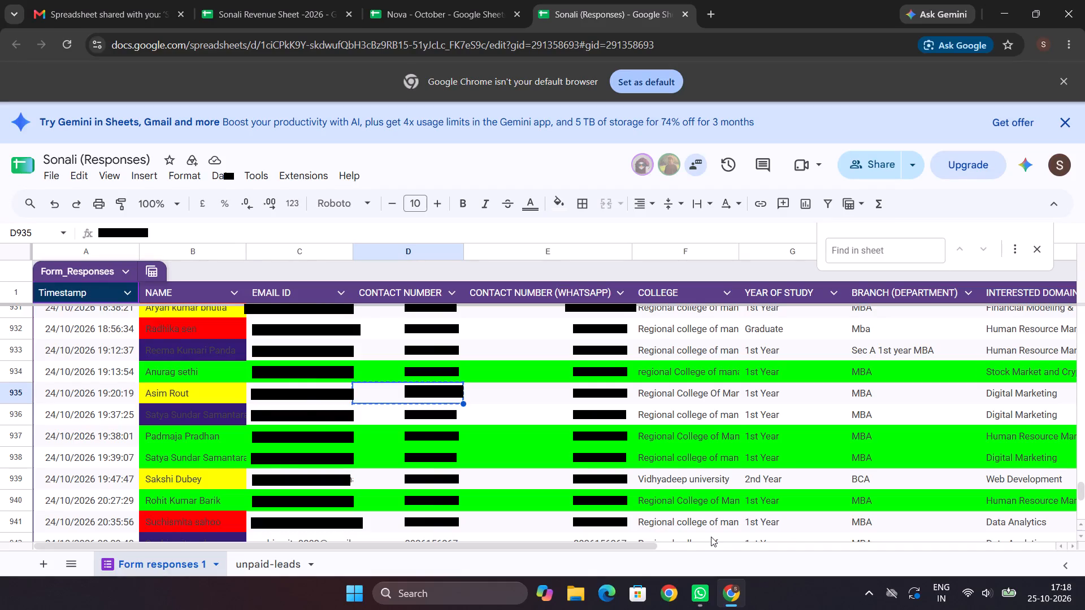
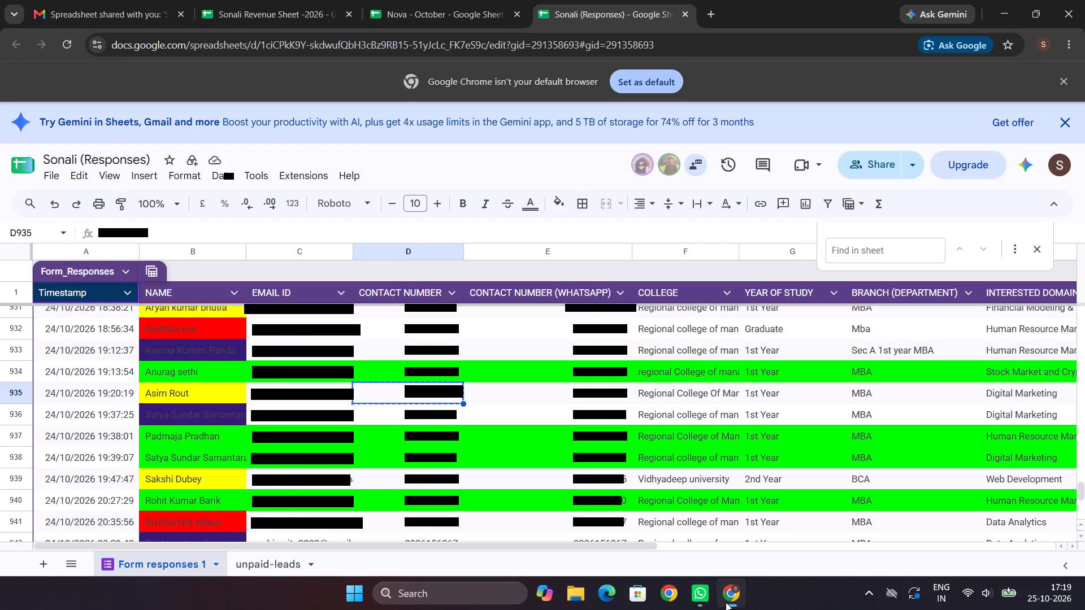
{"action": "left_click", "coordinate": [580, 395]}
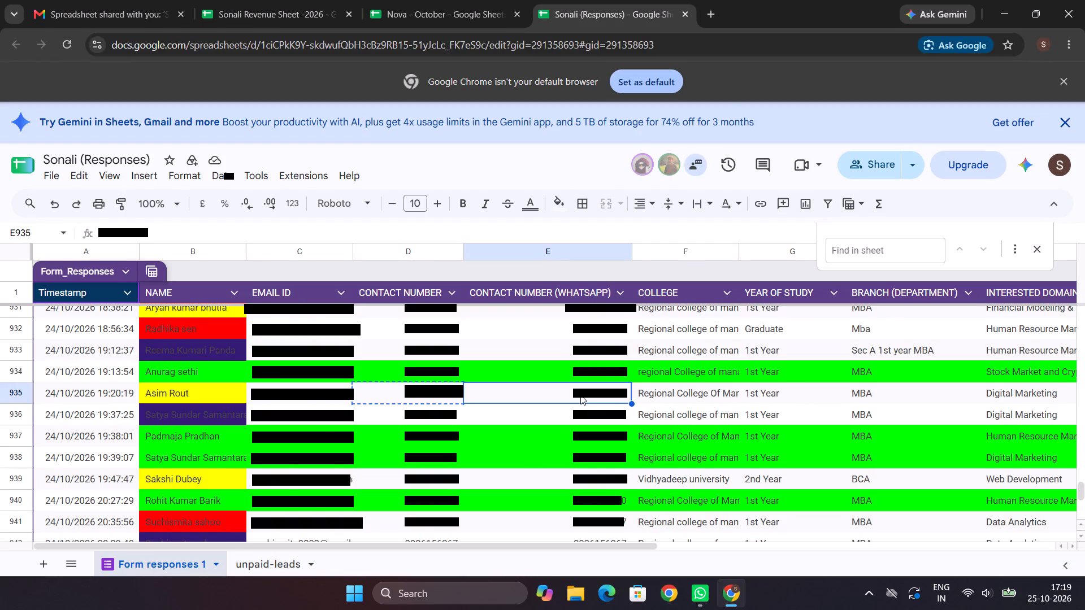
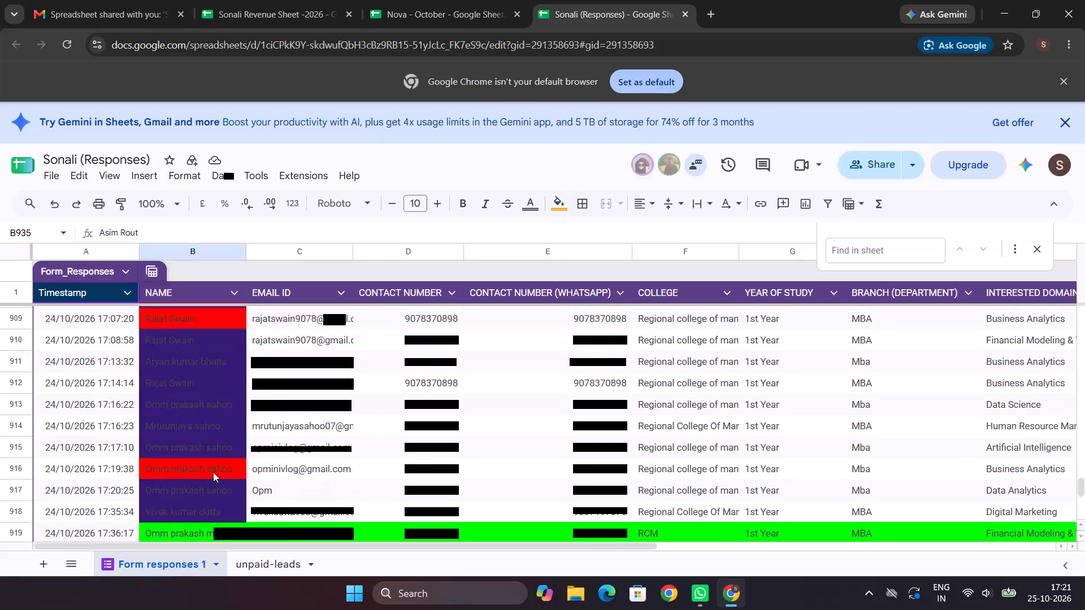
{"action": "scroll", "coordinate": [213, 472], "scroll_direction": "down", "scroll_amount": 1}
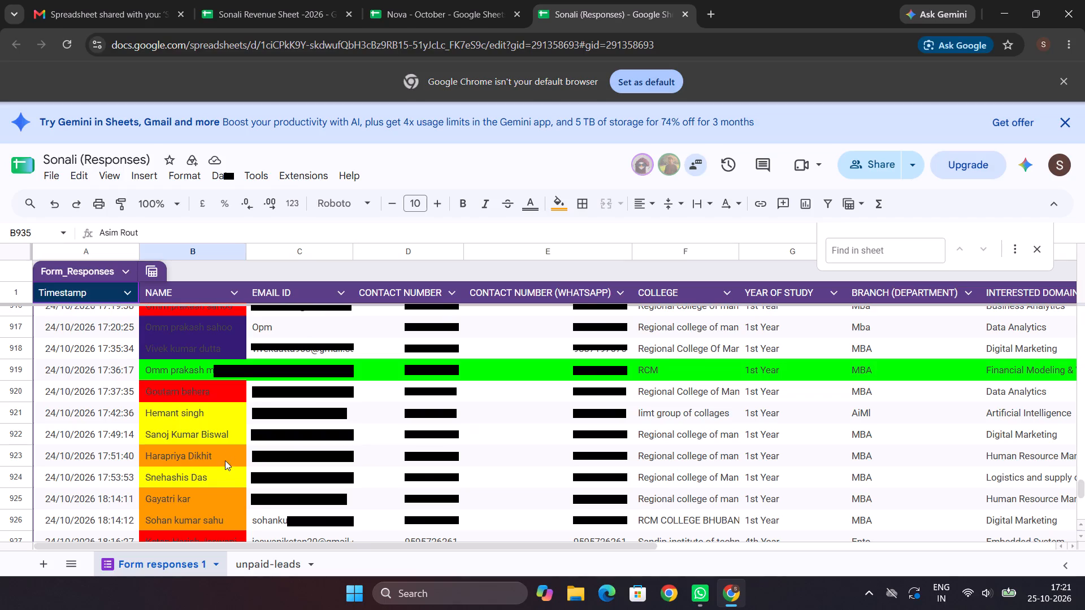
Look through the colour-coded lead entries dated 23 and 24 October, back to about row 854 and on to the Regional College leads around row 880.
{"action": "scroll", "coordinate": [233, 436], "scroll_direction": "up", "scroll_amount": 3}
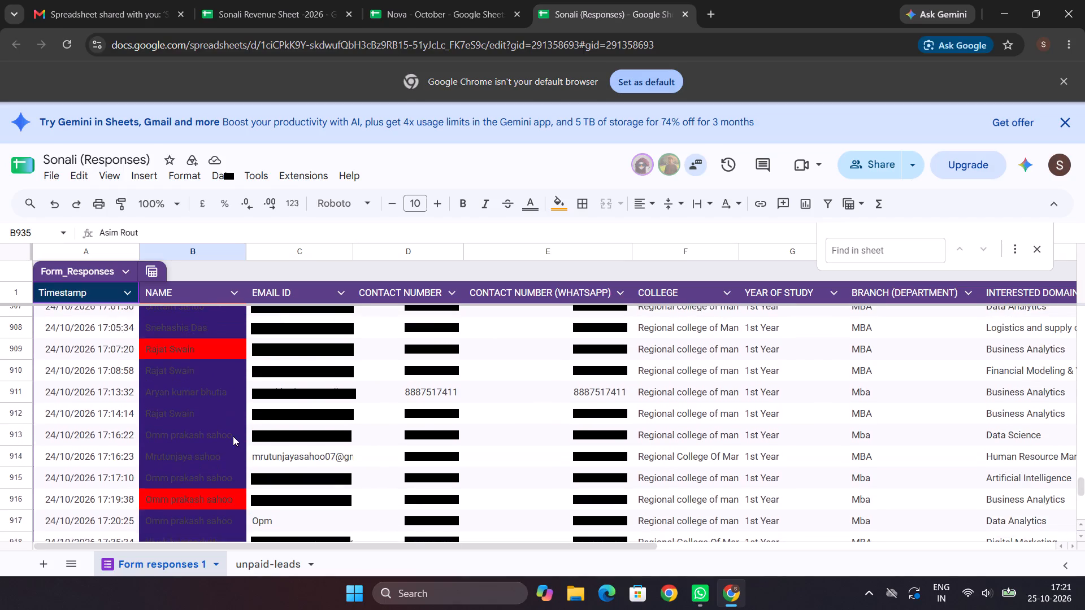
{"action": "scroll", "coordinate": [233, 436], "scroll_direction": "up", "scroll_amount": 4}
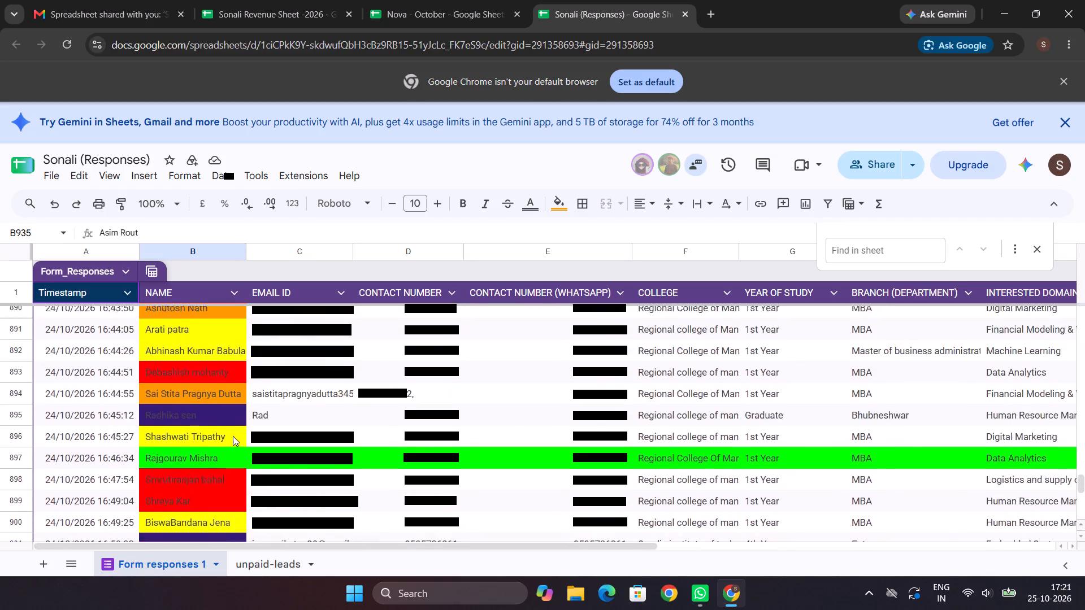
{"action": "scroll", "coordinate": [233, 436], "scroll_direction": "up", "scroll_amount": 5}
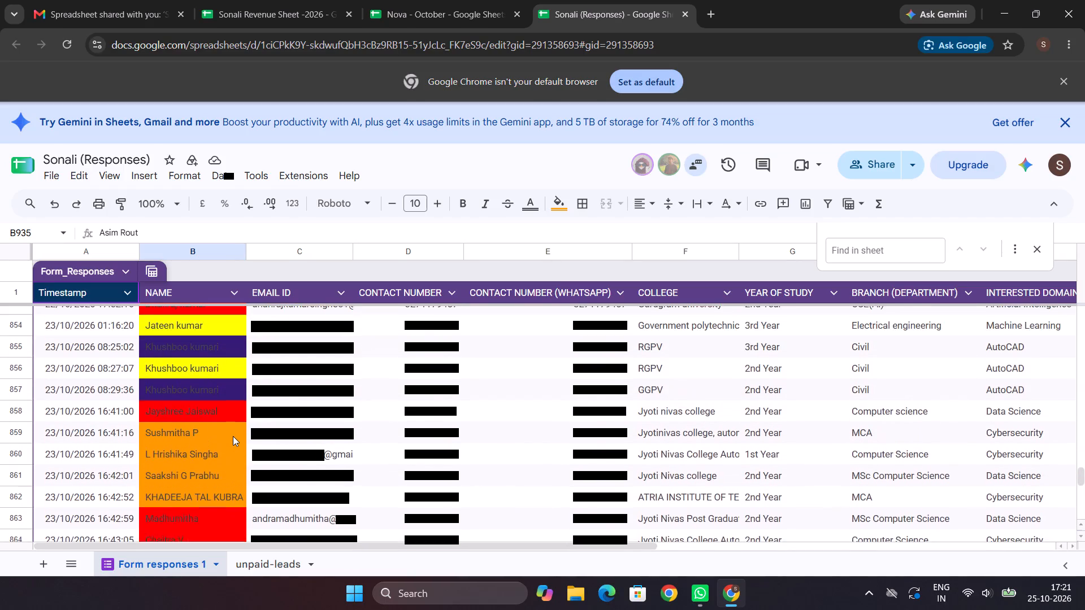
{"action": "scroll", "coordinate": [233, 436], "scroll_direction": "down", "scroll_amount": 3}
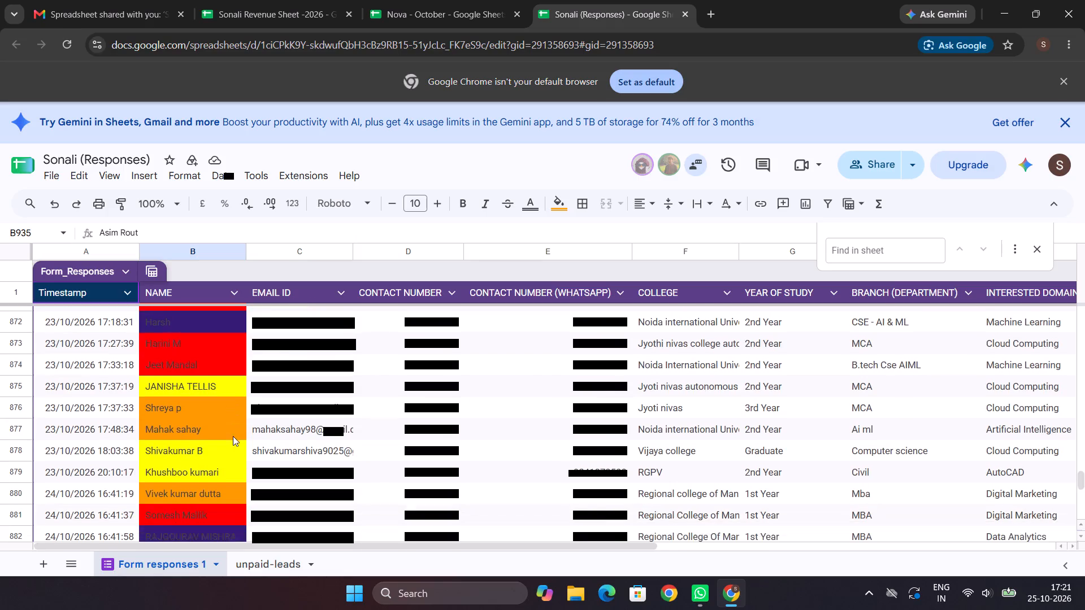
{"action": "scroll", "coordinate": [233, 436], "scroll_direction": "down", "scroll_amount": 4}
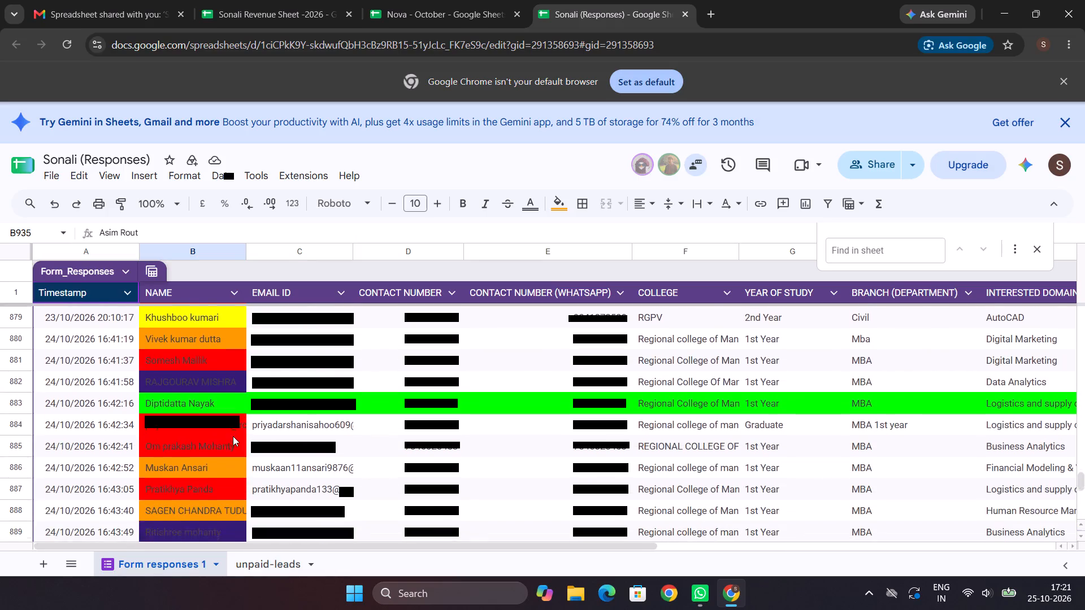
{"action": "scroll", "coordinate": [233, 436], "scroll_direction": "down", "scroll_amount": 1}
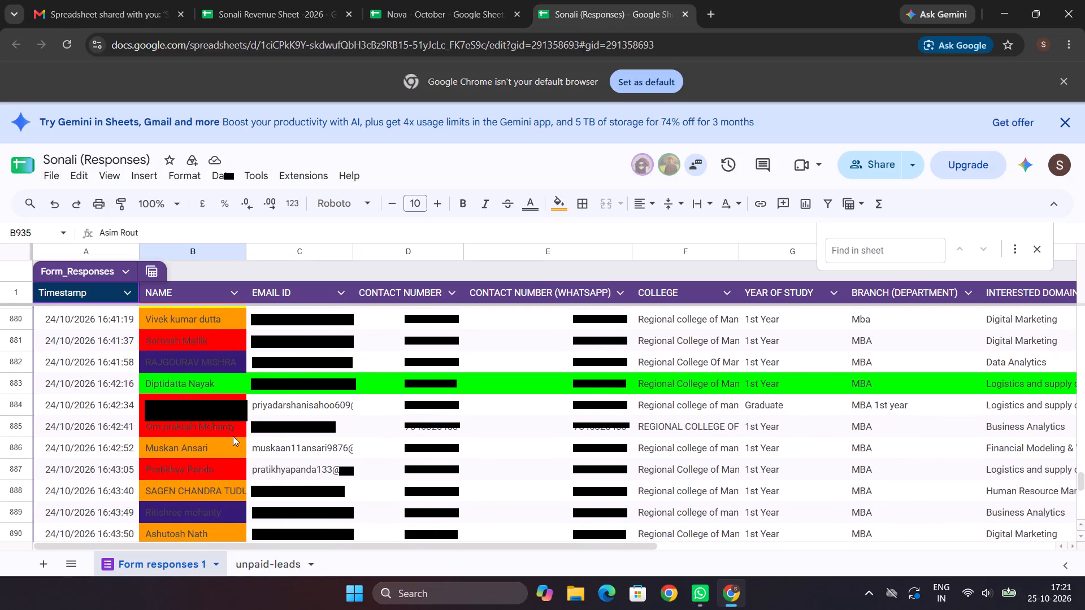
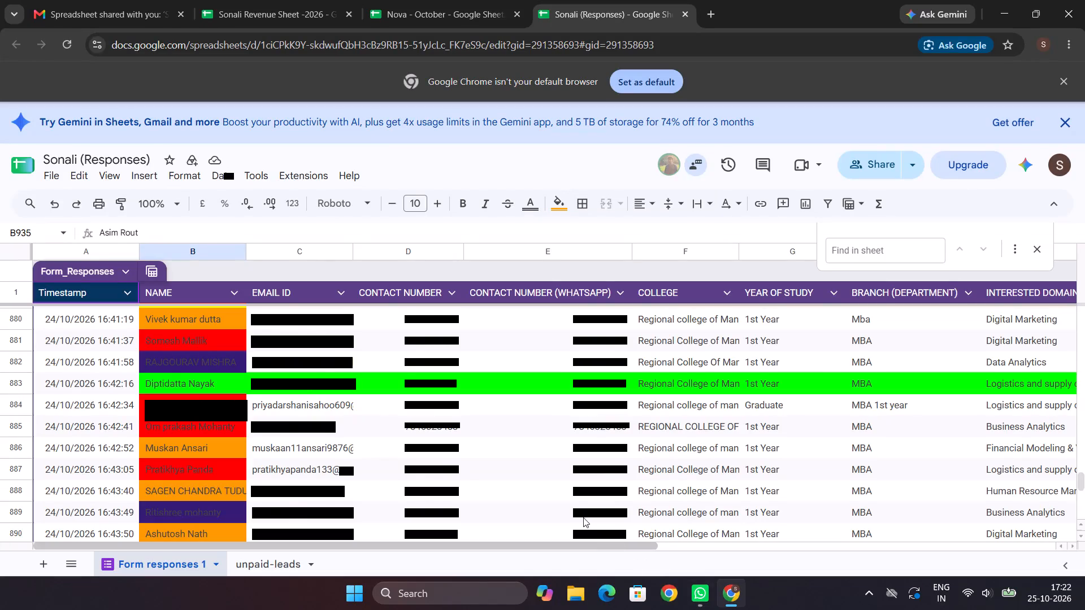
Select the orange name cell of the Regional College lead in row 886.
{"action": "left_click", "coordinate": [216, 445]}
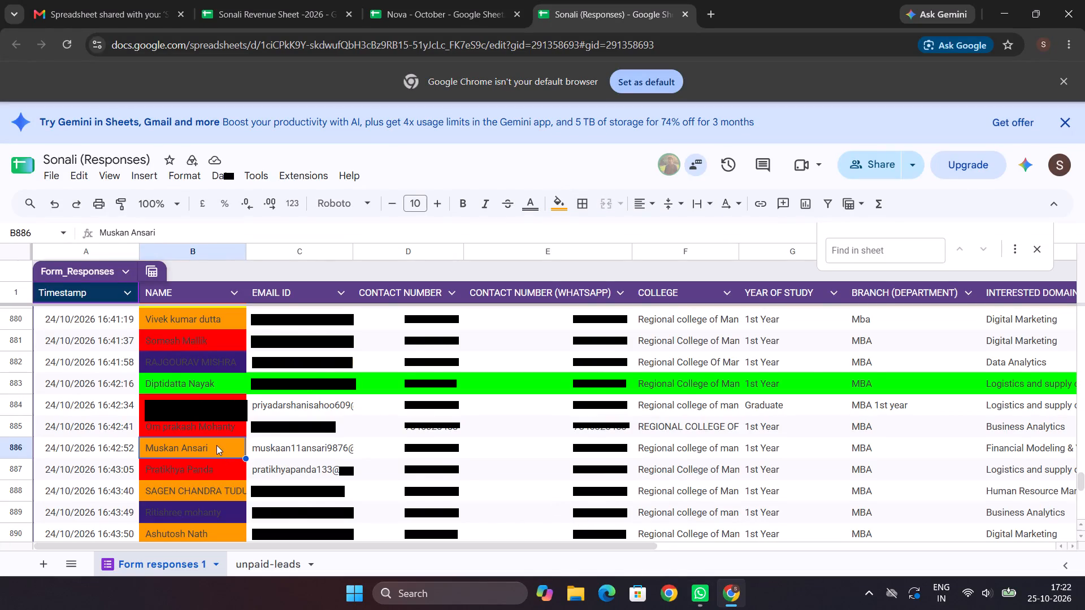
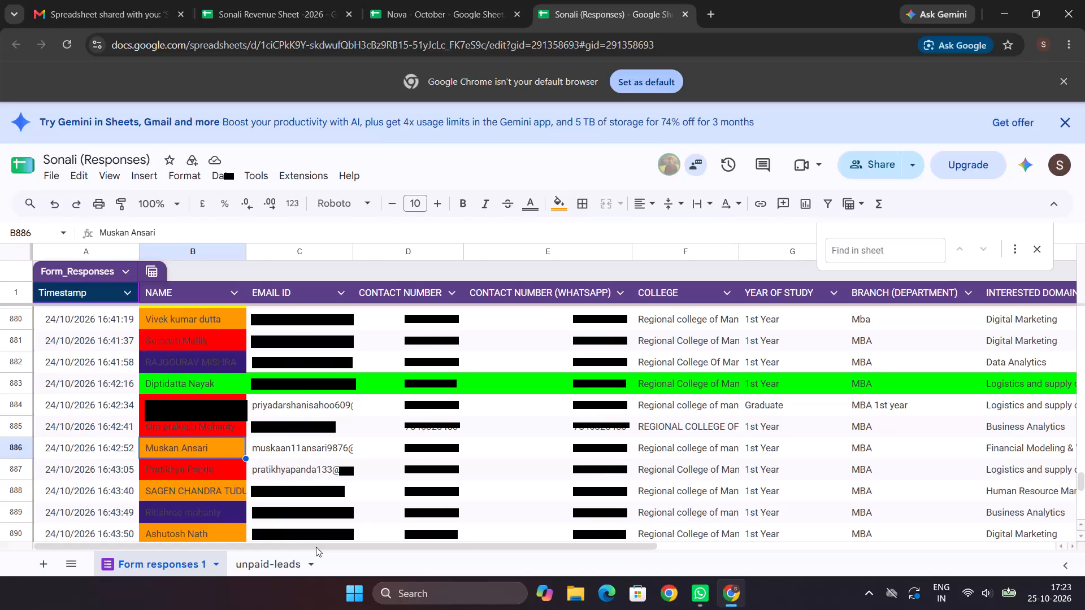
Clear the Column 10 status of the Regional College lead in row 888, leaving the cell blank.
{"action": "left_click", "coordinate": [214, 496]}
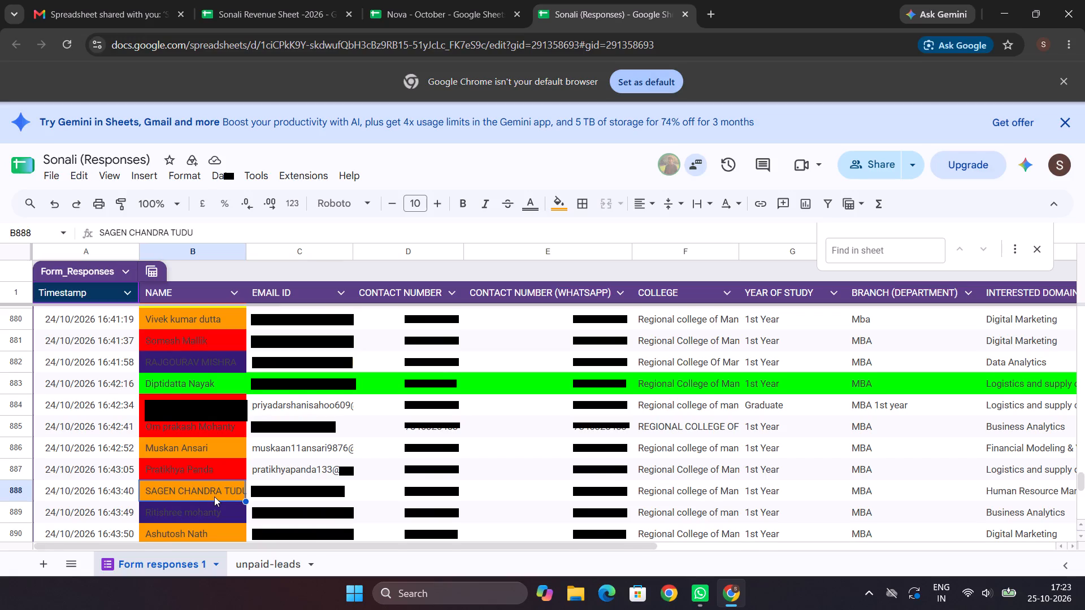
{"action": "scroll", "coordinate": [214, 496], "scroll_direction": "down", "scroll_amount": 4}
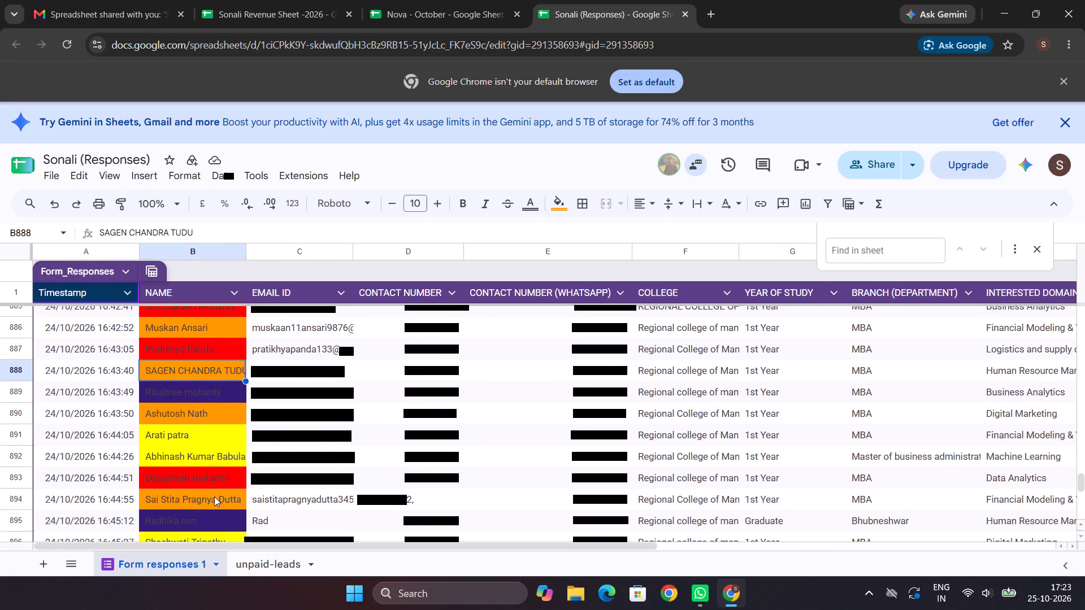
{"action": "scroll", "coordinate": [214, 496], "scroll_direction": "down", "scroll_amount": 1}
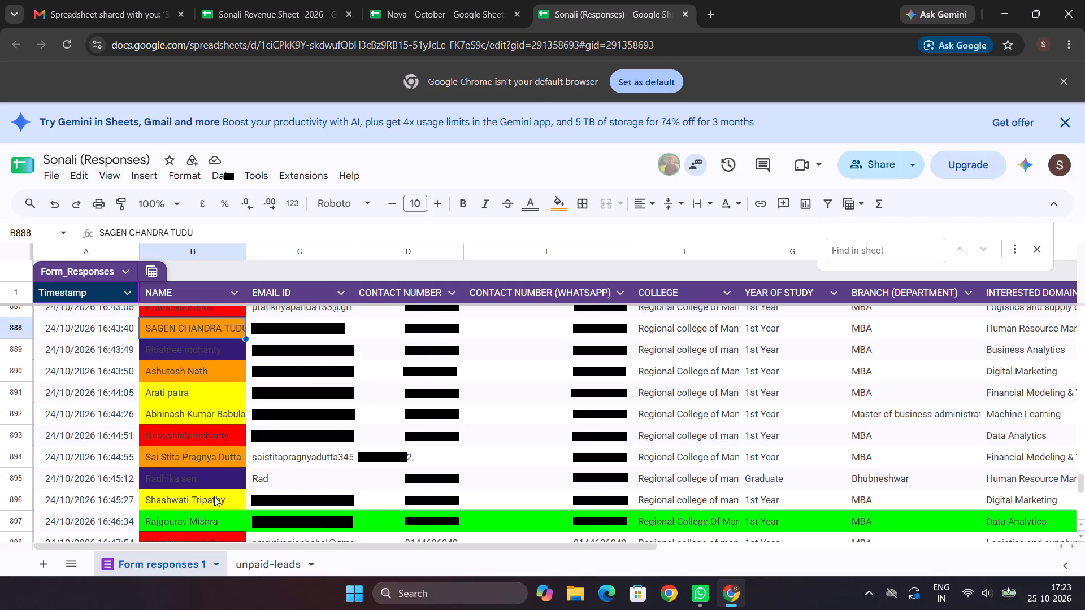
{"action": "scroll", "coordinate": [214, 496], "scroll_direction": "up", "scroll_amount": 2}
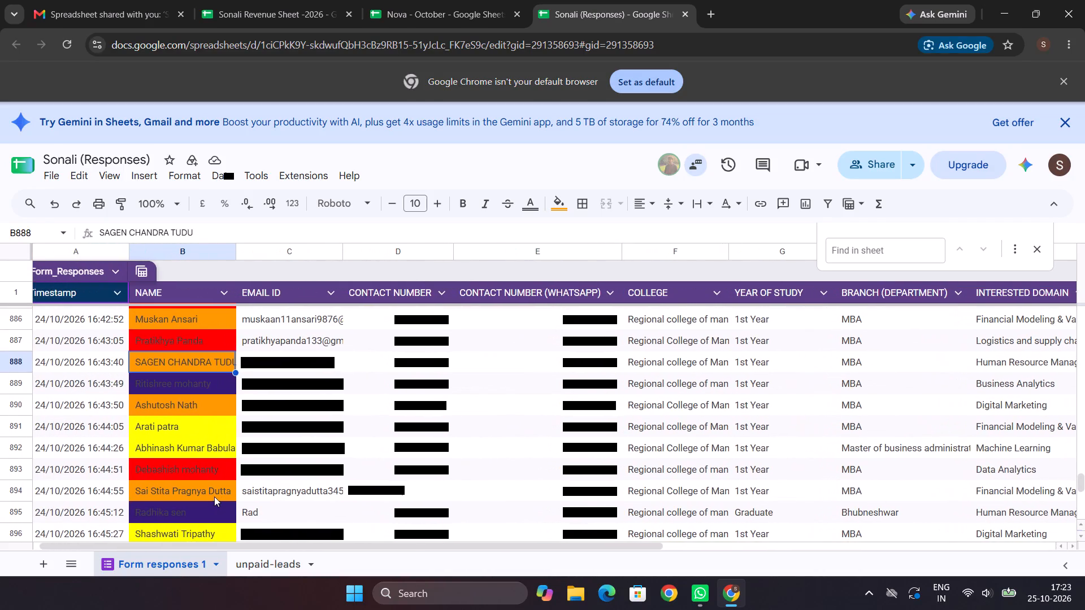
{"action": "scroll", "coordinate": [190, 483], "scroll_direction": "left", "scroll_amount": 3}
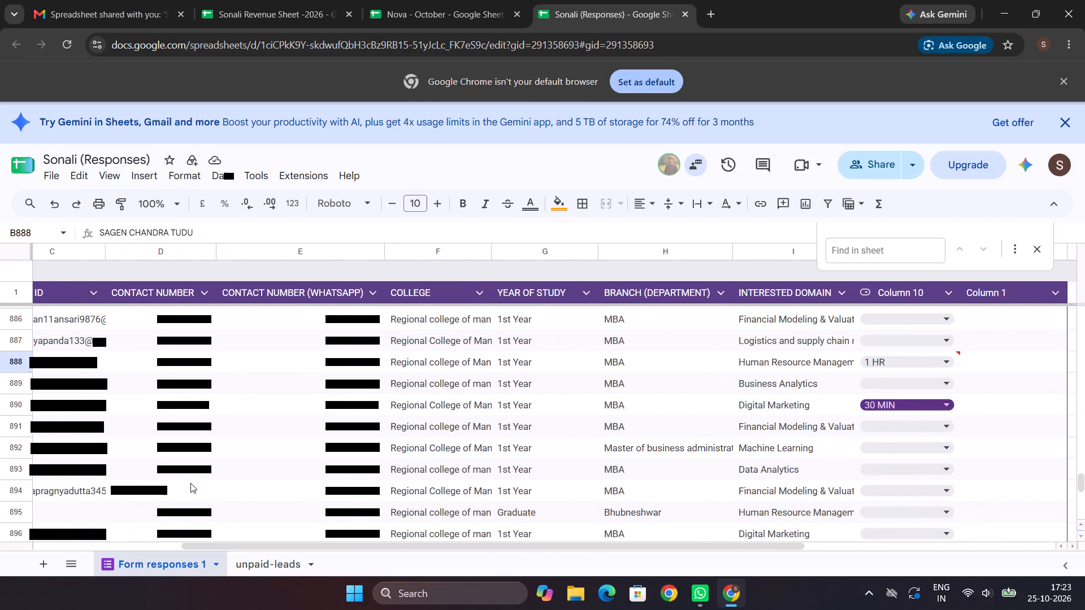
{"action": "left_click", "coordinate": [888, 360]}
{"action": "key", "text": "BackSpace"}
{"action": "key", "text": "BackSpace"}
{"action": "key", "text": "BackSpace"}
{"action": "key", "text": "BackSpace"}
{"action": "key", "text": "BackSpace"}
{"action": "key", "text": "BackSpace"}
{"action": "key", "text": "BackSpace"}
{"action": "key", "text": "BackSpace"}
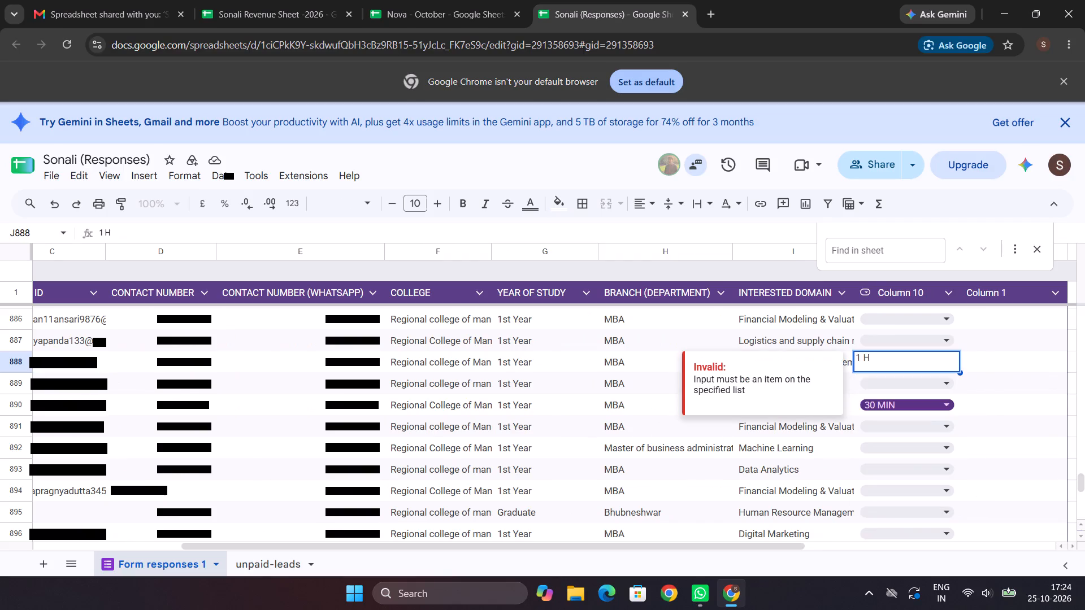
{"action": "left_click", "coordinate": [644, 385]}
Clear the Column 10 status of the Regional College Business Analytics lead in row 885, leaving the cell blank.
{"action": "scroll", "coordinate": [644, 385], "scroll_direction": "up", "scroll_amount": 2}
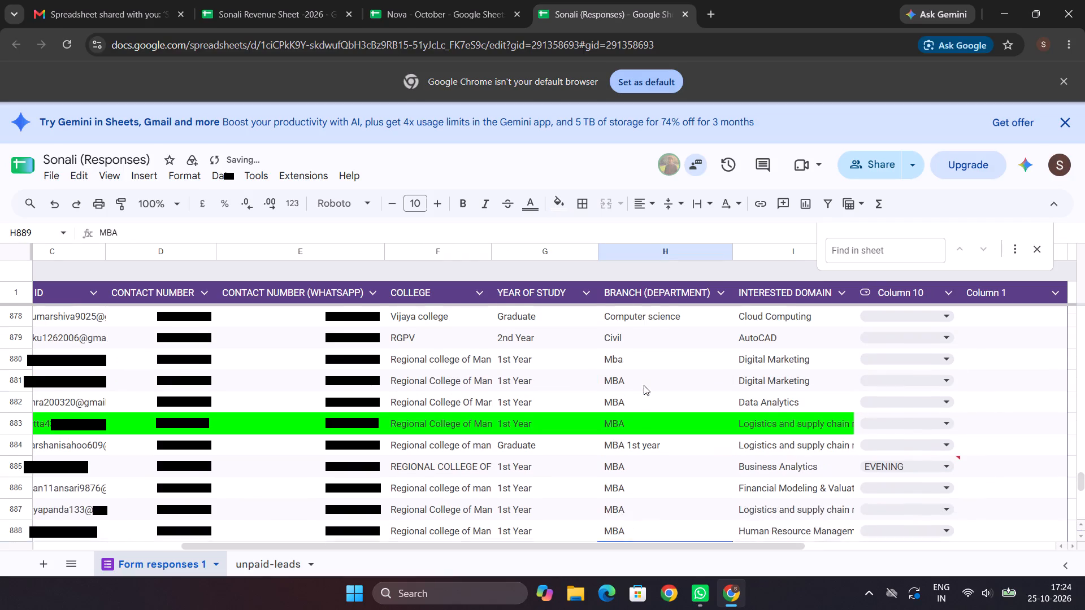
{"action": "scroll", "coordinate": [644, 385], "scroll_direction": "up", "scroll_amount": 1}
{"action": "scroll", "coordinate": [644, 385], "scroll_direction": "down", "scroll_amount": 1}
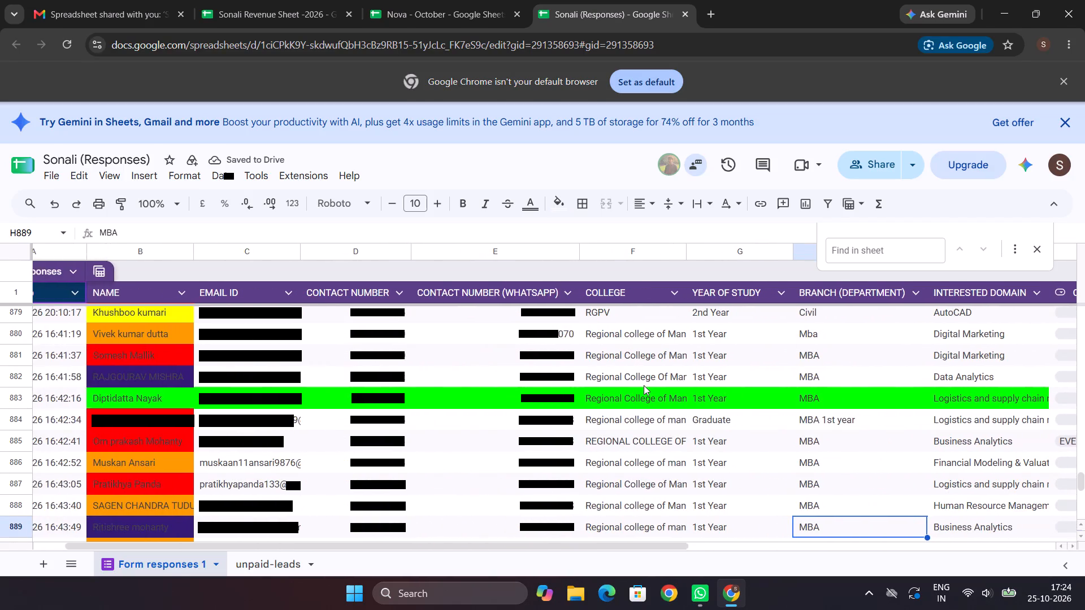
{"action": "scroll", "coordinate": [644, 385], "scroll_direction": "down", "scroll_amount": 1}
{"action": "left_click", "coordinate": [973, 439]}
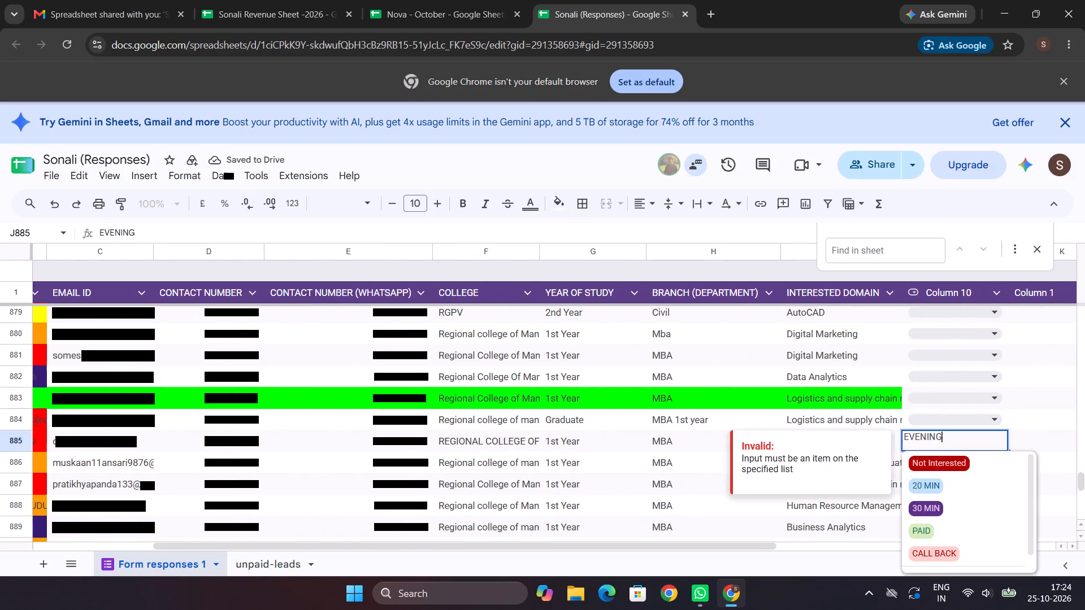
{"action": "key", "text": "BackSpace"}
{"action": "key", "text": "BackSpace"}
{"action": "key", "text": "BackSpace"}
{"action": "key", "text": "BackSpace"}
{"action": "key", "text": "BackSpace"}
{"action": "key", "text": "BackSpace"}
{"action": "key", "text": "BackSpace"}
{"action": "key", "text": "BackSpace"}
{"action": "key", "text": "BackSpace"}
{"action": "key", "text": "BackSpace"}
{"action": "key", "text": "BackSpace"}
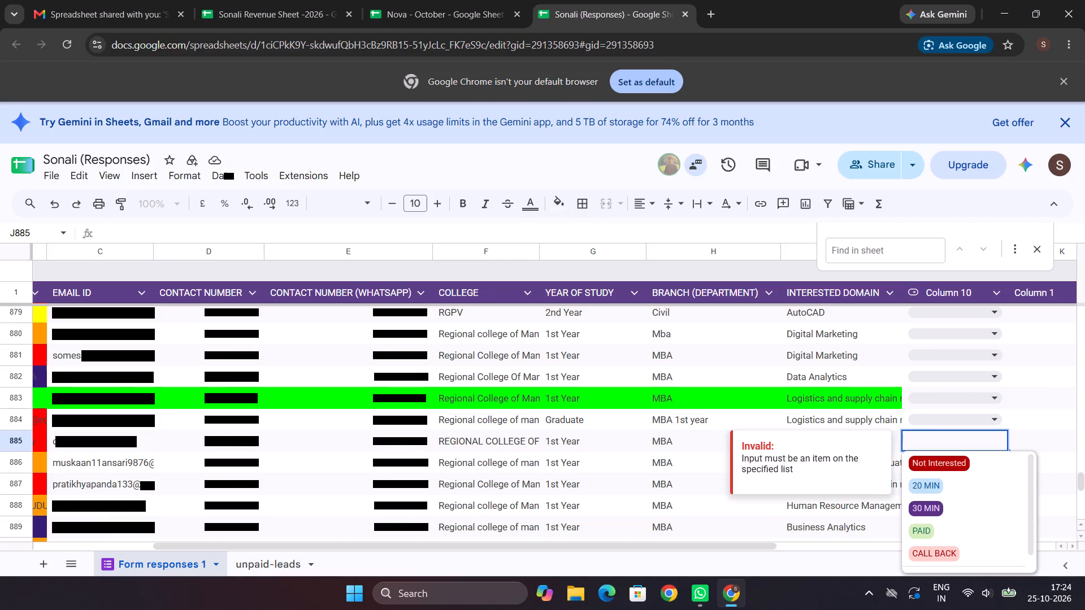
{"action": "scroll", "coordinate": [857, 415], "scroll_direction": "right", "scroll_amount": 1}
{"action": "scroll", "coordinate": [857, 415], "scroll_direction": "down", "scroll_amount": 1}
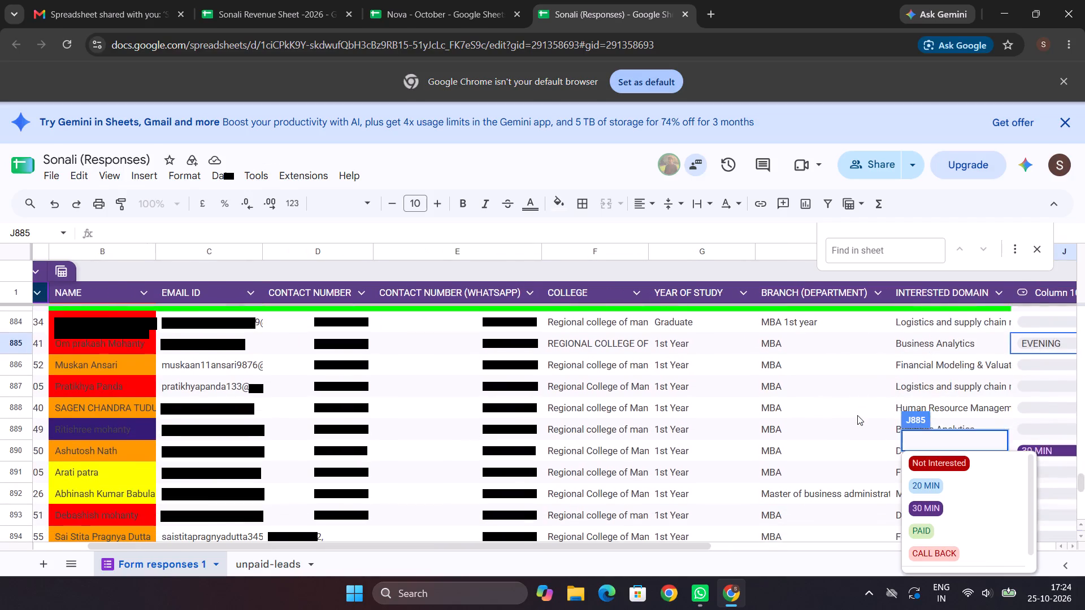
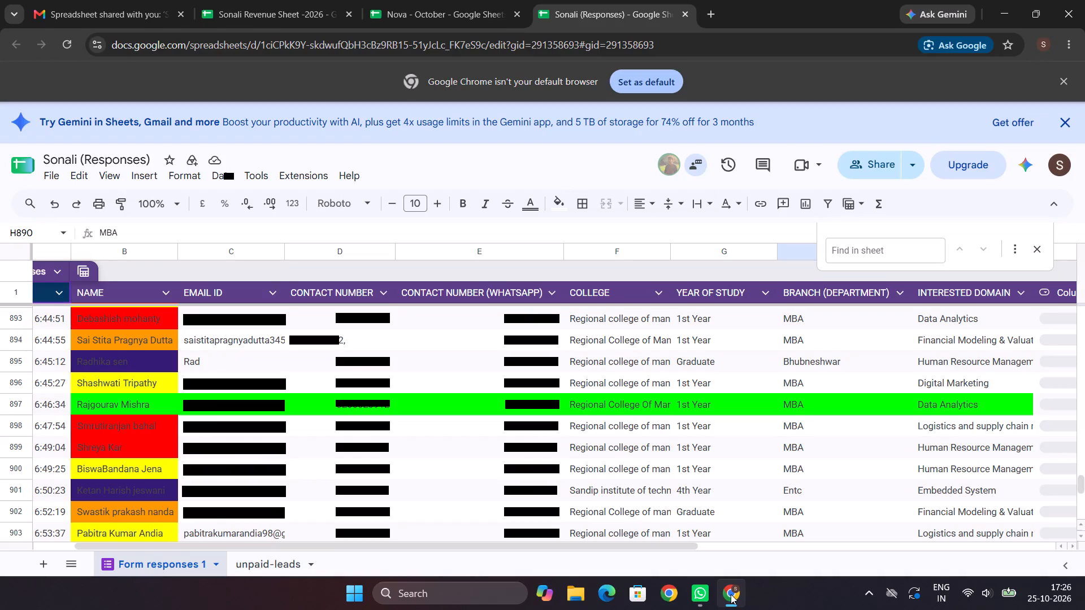
Look through the colour-coded Regional College leads from row 893 down to about row 912.
{"action": "scroll", "coordinate": [434, 394], "scroll_direction": "down", "scroll_amount": 4}
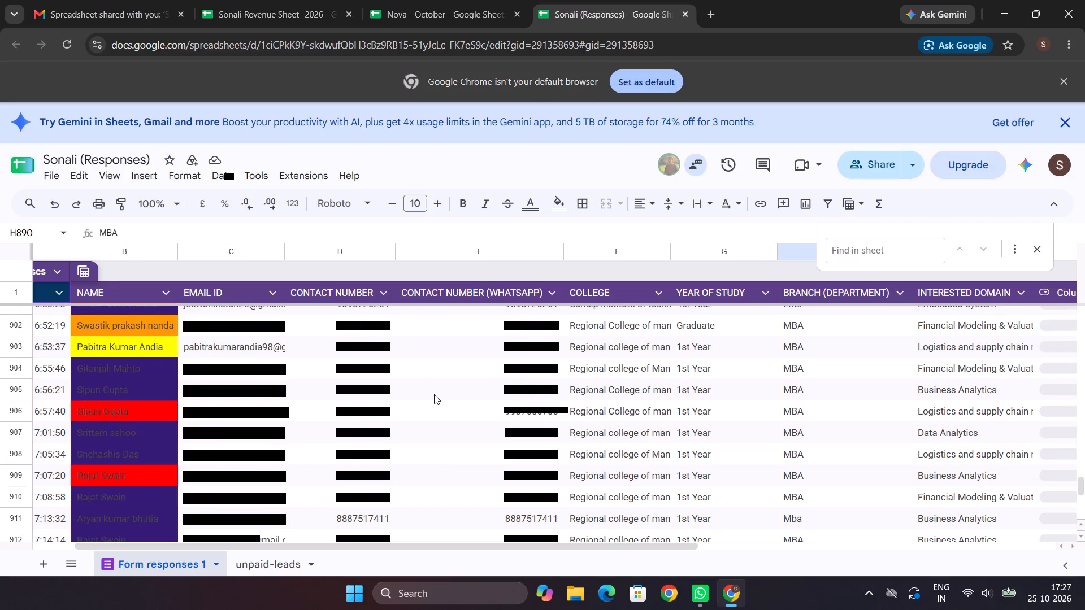
Review the name colours, colleges and interested domains of the leads in rows 894 to 911.
{"action": "scroll", "coordinate": [434, 394], "scroll_direction": "up", "scroll_amount": 1}
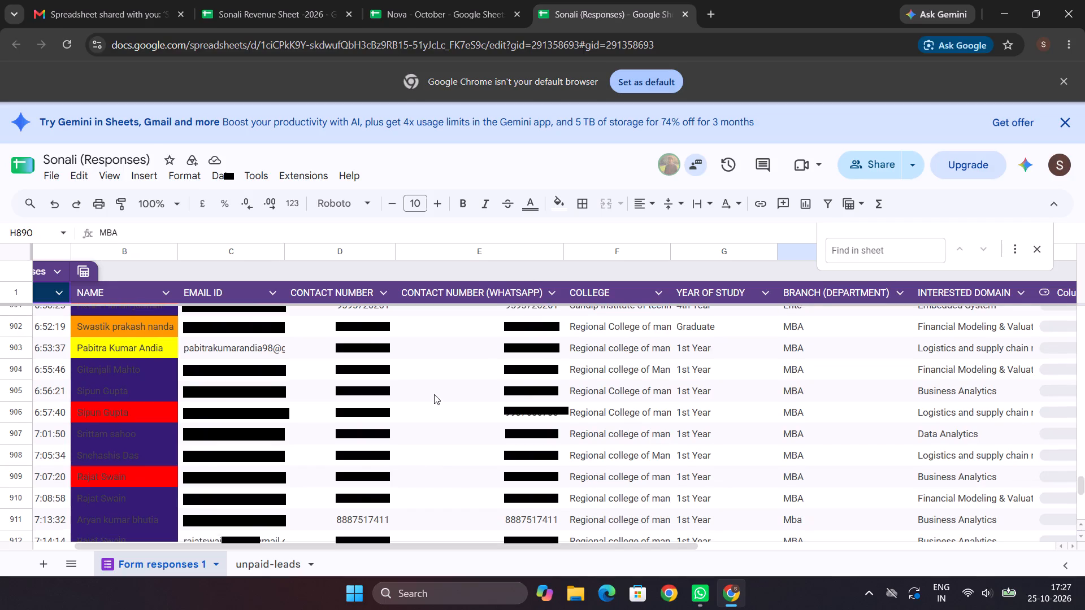
{"action": "scroll", "coordinate": [434, 394], "scroll_direction": "up", "scroll_amount": 1}
{"action": "scroll", "coordinate": [434, 394], "scroll_direction": "down", "scroll_amount": 1}
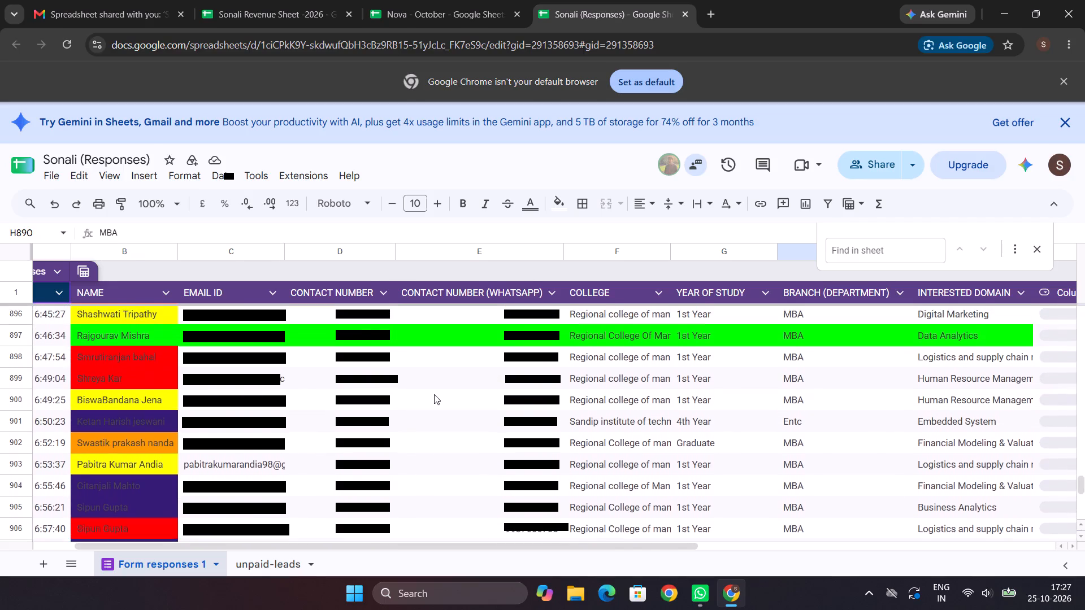
{"action": "scroll", "coordinate": [434, 394], "scroll_direction": "down", "scroll_amount": 1}
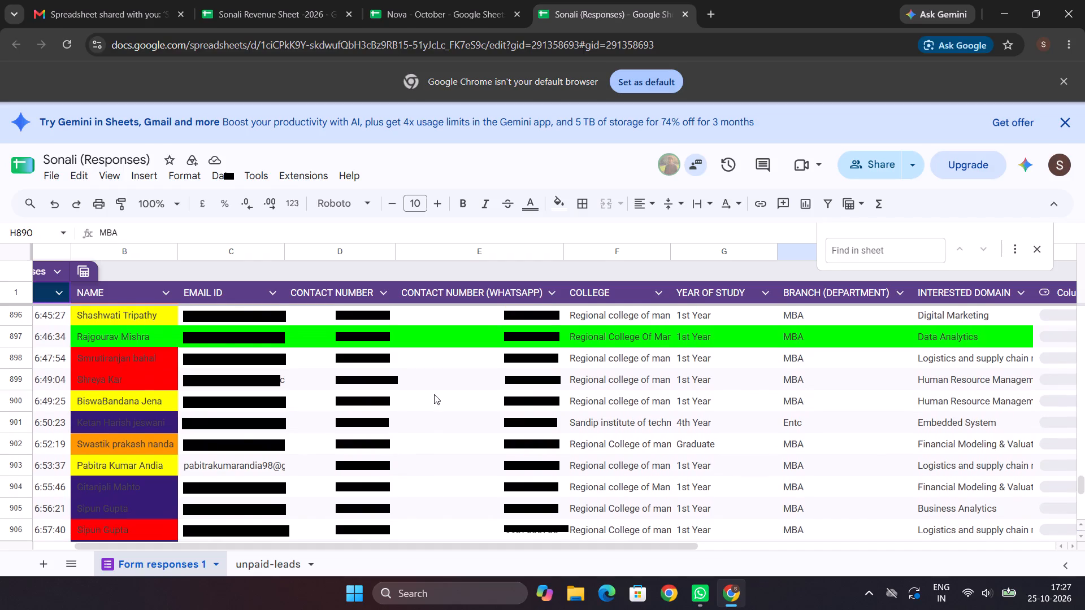
{"action": "scroll", "coordinate": [434, 394], "scroll_direction": "down", "scroll_amount": 3}
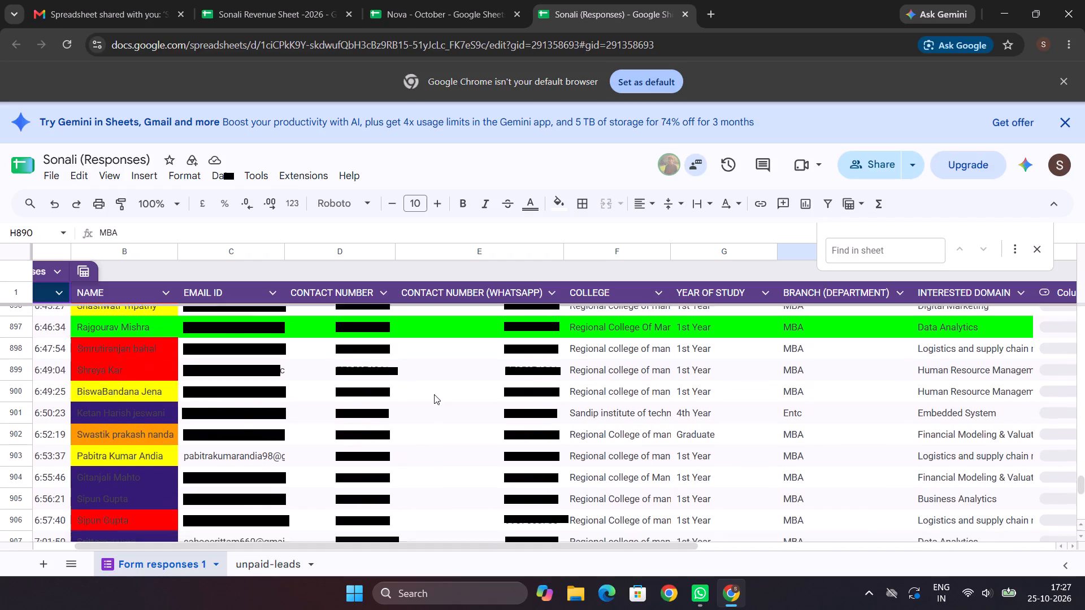
{"action": "scroll", "coordinate": [434, 394], "scroll_direction": "down", "scroll_amount": 1}
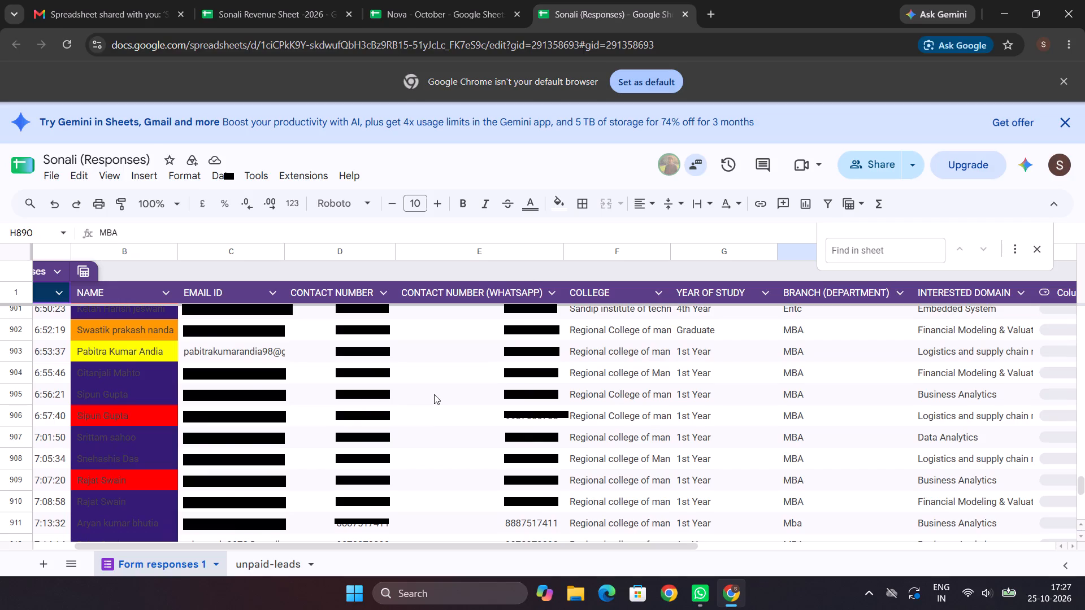
{"action": "scroll", "coordinate": [434, 394], "scroll_direction": "up", "scroll_amount": 2}
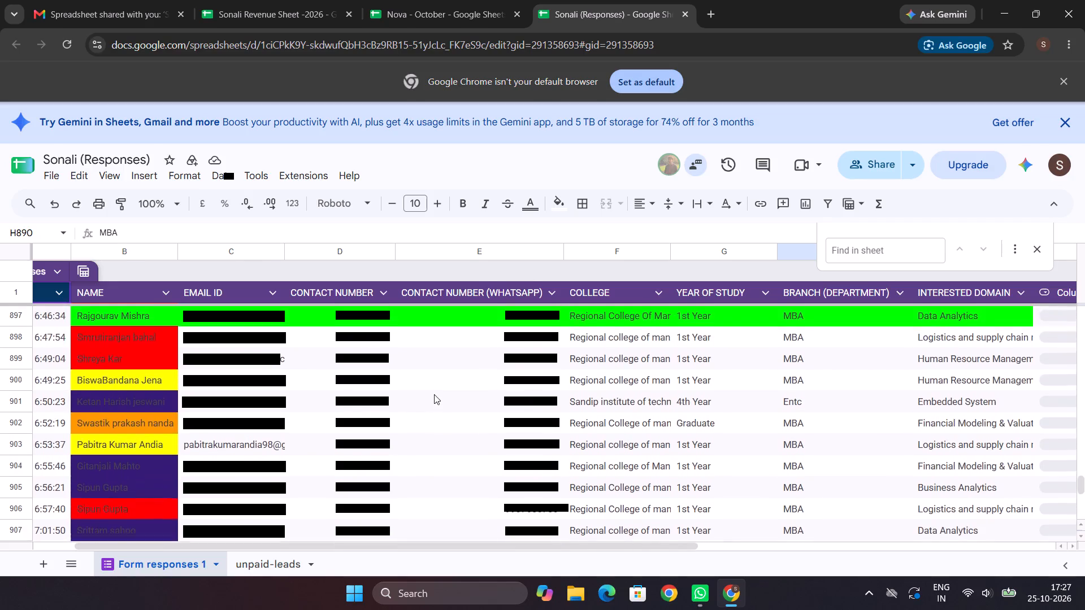
{"action": "scroll", "coordinate": [434, 394], "scroll_direction": "up", "scroll_amount": 2}
{"action": "scroll", "coordinate": [434, 394], "scroll_direction": "down", "scroll_amount": 1}
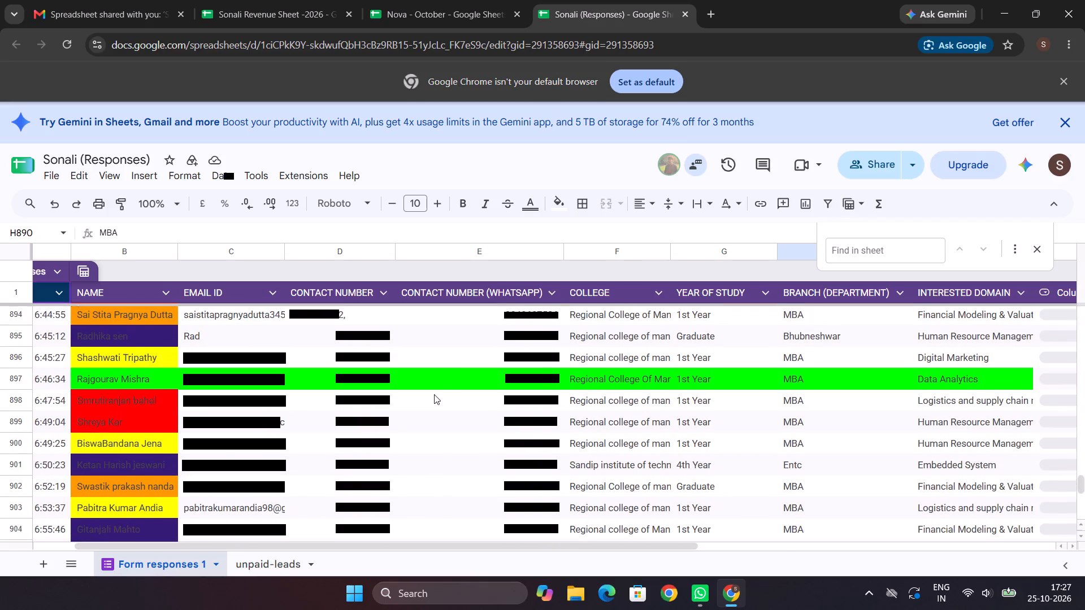
{"action": "scroll", "coordinate": [434, 394], "scroll_direction": "down", "scroll_amount": 2}
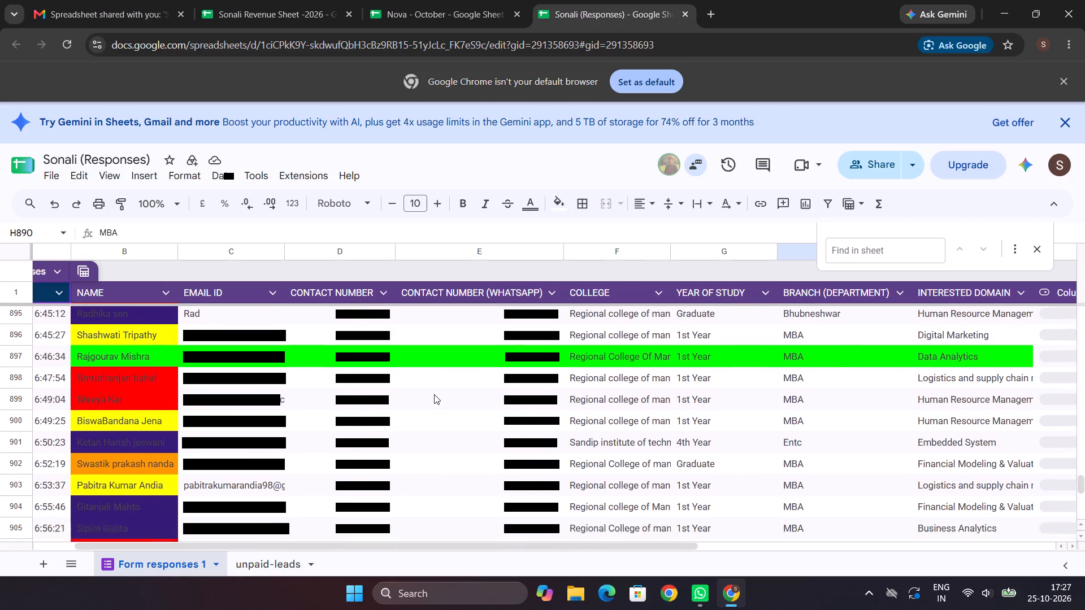
{"action": "scroll", "coordinate": [434, 394], "scroll_direction": "down", "scroll_amount": 1}
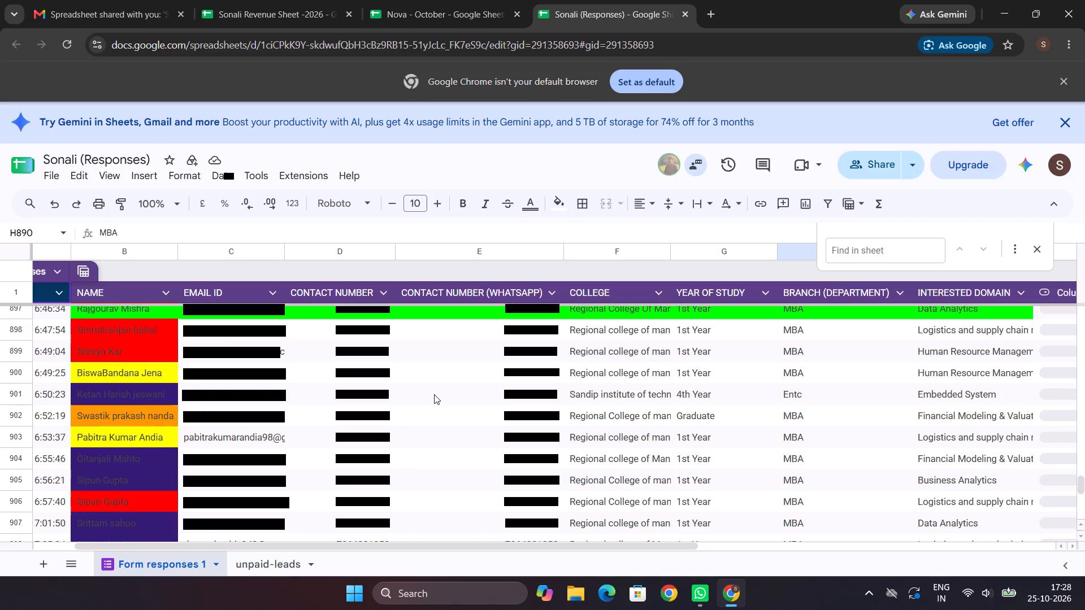
{"action": "scroll", "coordinate": [336, 427], "scroll_direction": "down", "scroll_amount": 1}
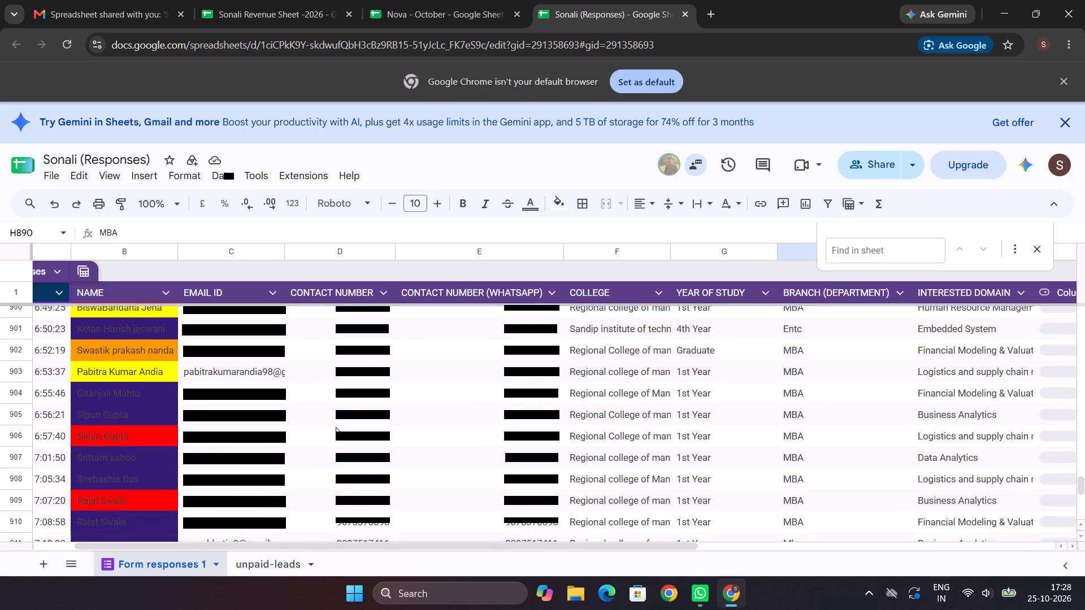
Change the fill colour of the orange name cell B902 to red.
{"action": "scroll", "coordinate": [336, 427], "scroll_direction": "down", "scroll_amount": 1}
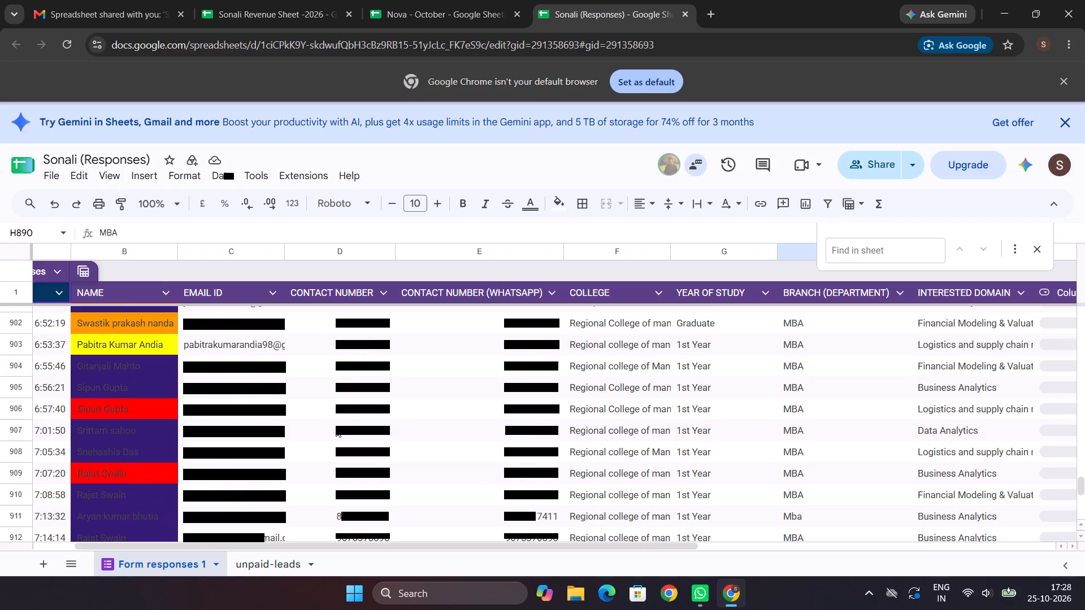
{"action": "left_click", "coordinate": [90, 326]}
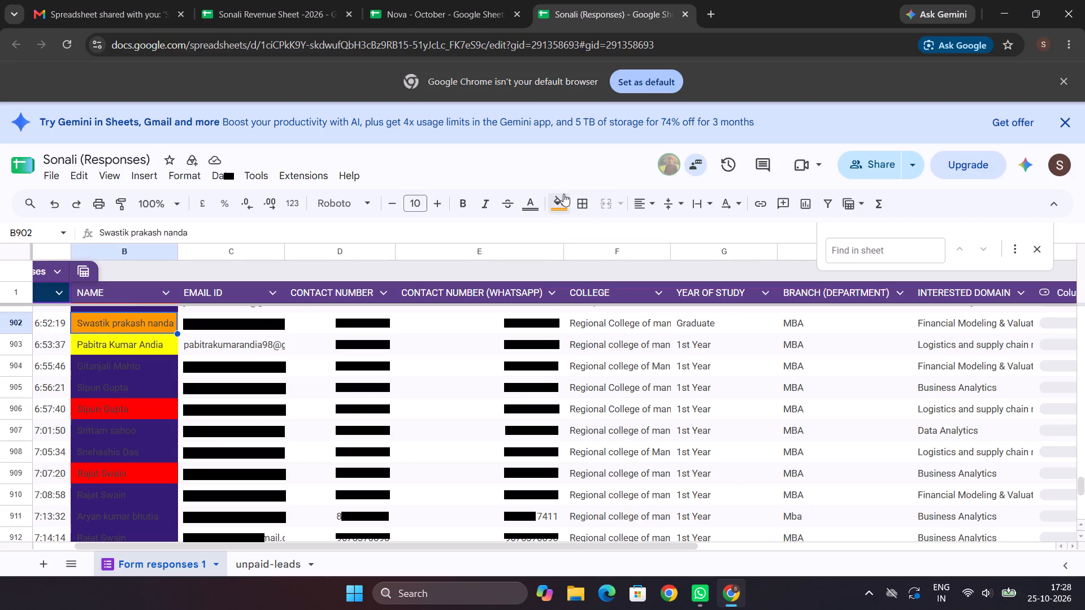
{"action": "left_click", "coordinate": [556, 206]}
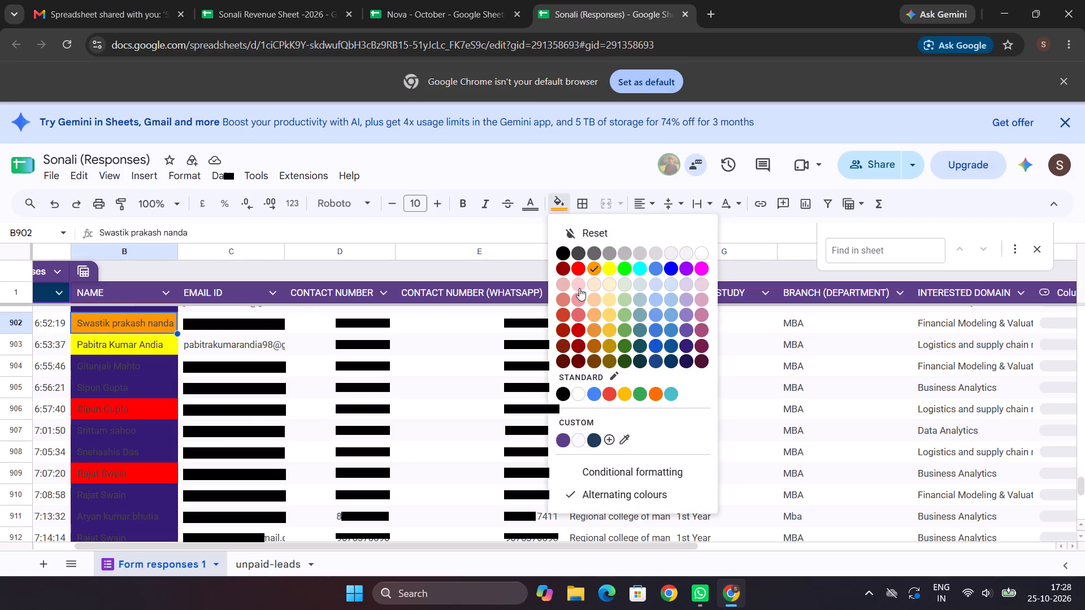
{"action": "left_click", "coordinate": [578, 260]}
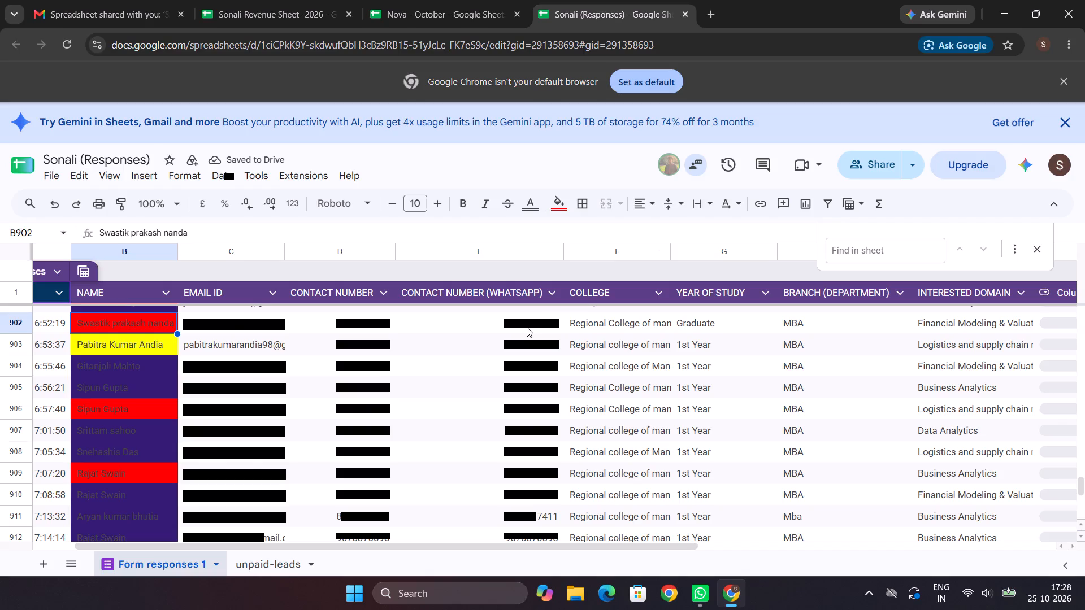
Review the name colours and details of the leads further down, through row 928.
{"action": "scroll", "coordinate": [520, 382], "scroll_direction": "down", "scroll_amount": 2}
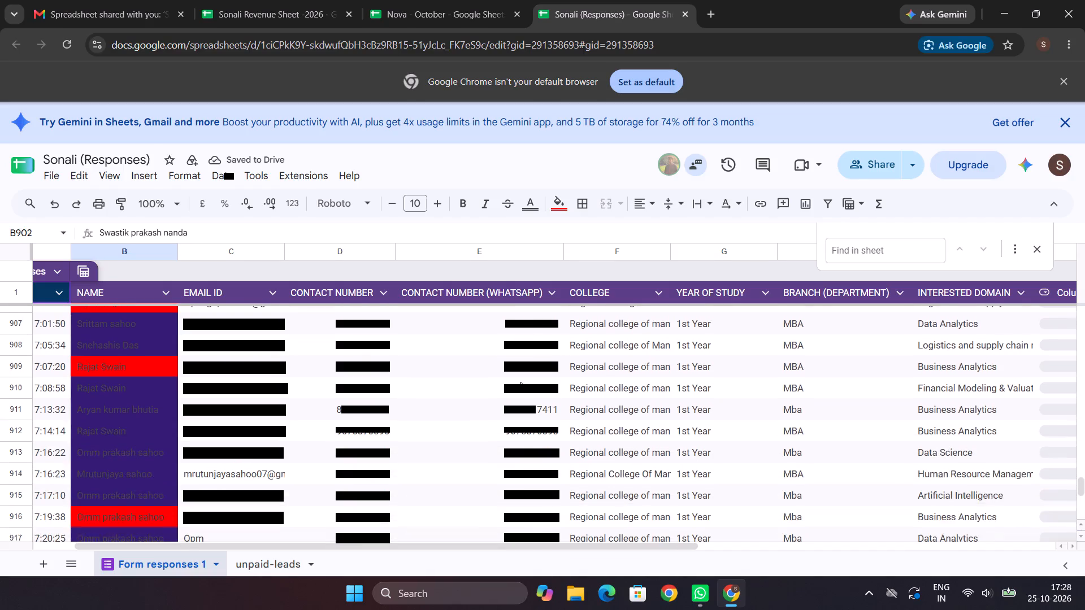
{"action": "scroll", "coordinate": [520, 382], "scroll_direction": "down", "scroll_amount": 3}
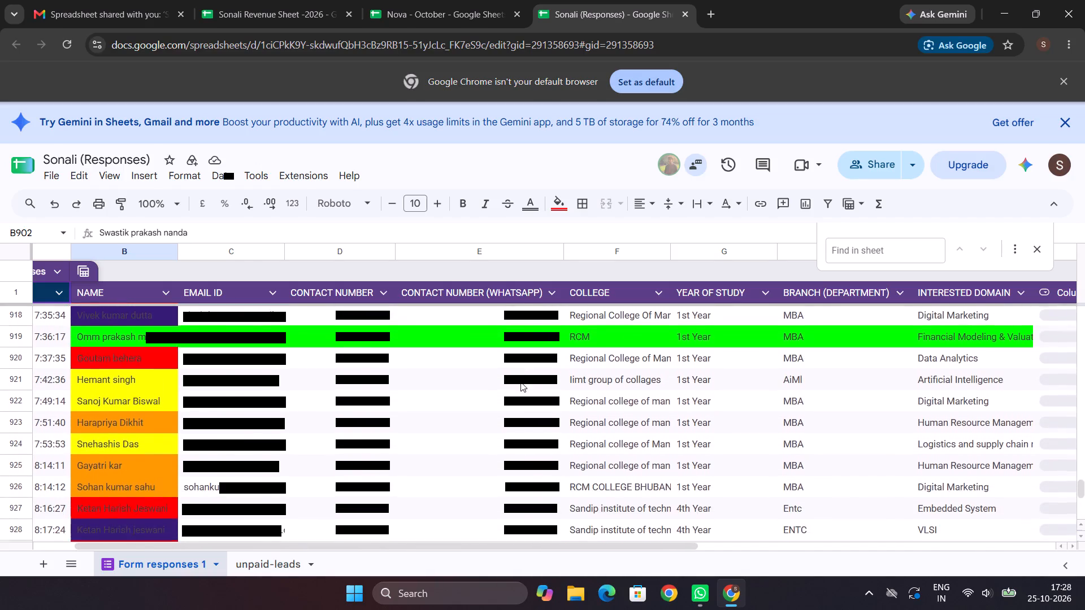
Review the name colours, colleges and interested domains of the leads through row 933.
{"action": "scroll", "coordinate": [520, 382], "scroll_direction": "down", "scroll_amount": 1}
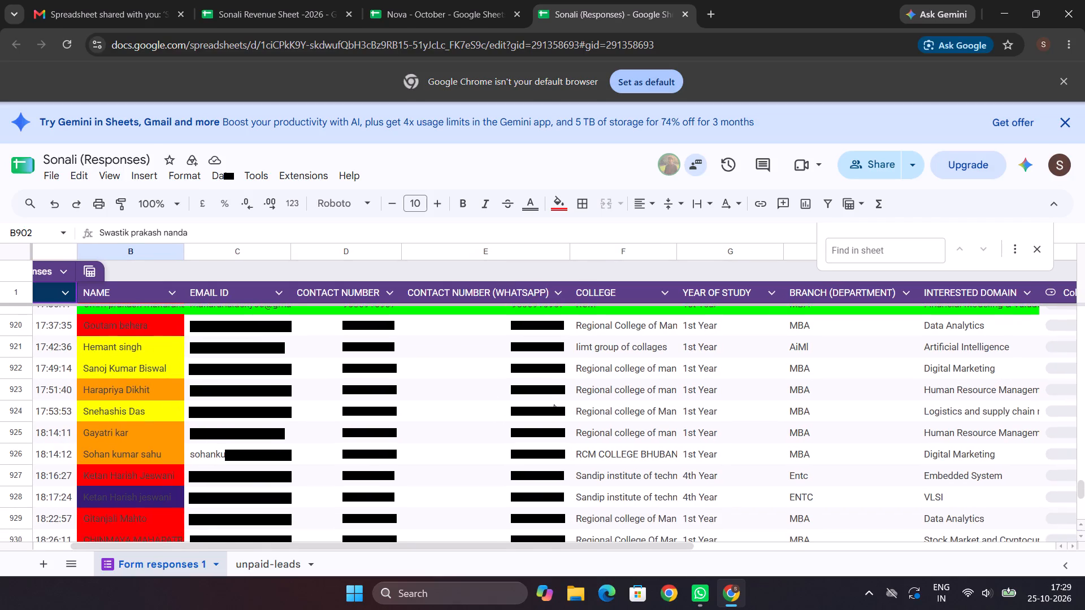
{"action": "scroll", "coordinate": [554, 404], "scroll_direction": "down", "scroll_amount": 2}
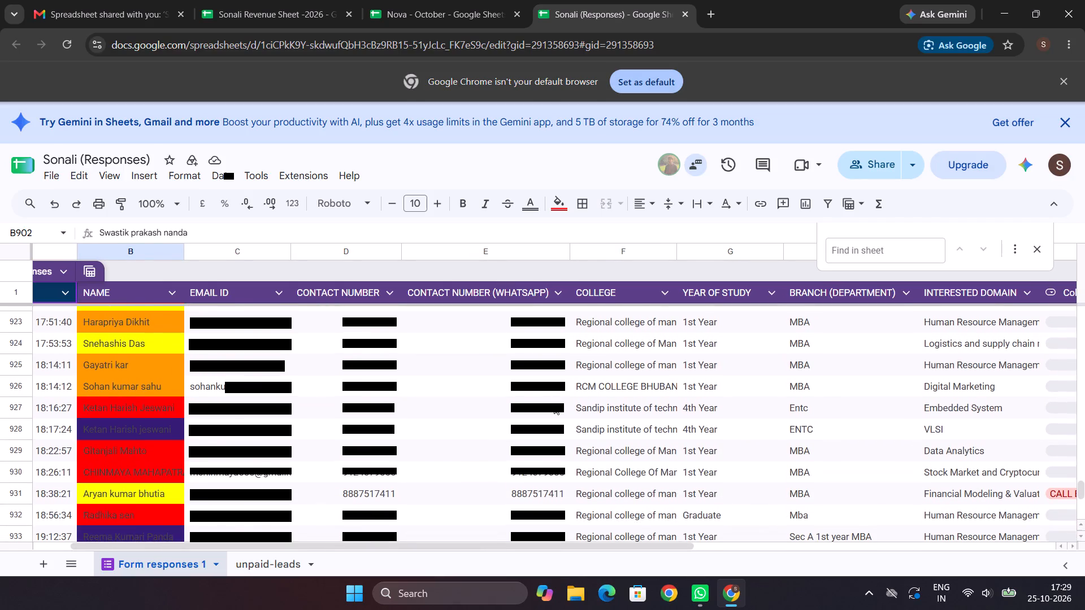
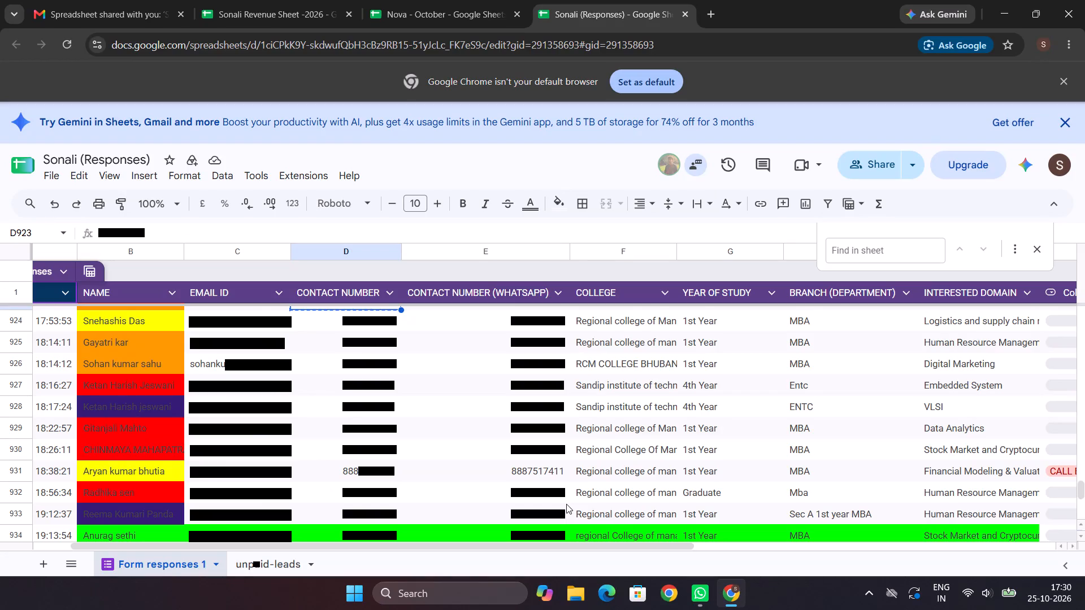
Search the sheet for the contact number of the Vidhyadeep University Web Development lead in row 939.
{"action": "scroll", "coordinate": [442, 467], "scroll_direction": "down", "scroll_amount": 1}
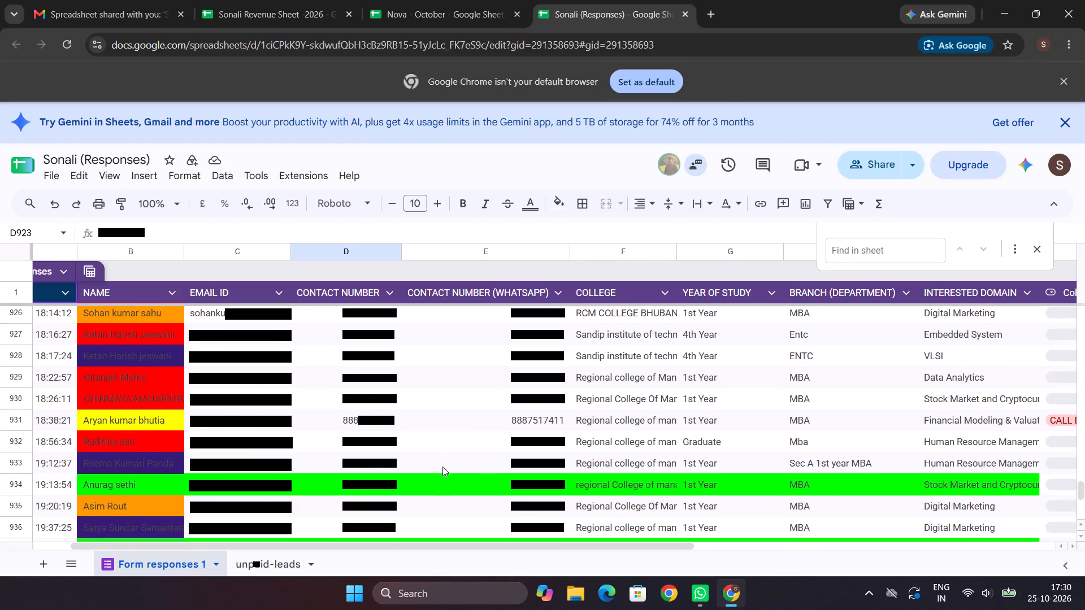
{"action": "scroll", "coordinate": [442, 467], "scroll_direction": "down", "scroll_amount": 3}
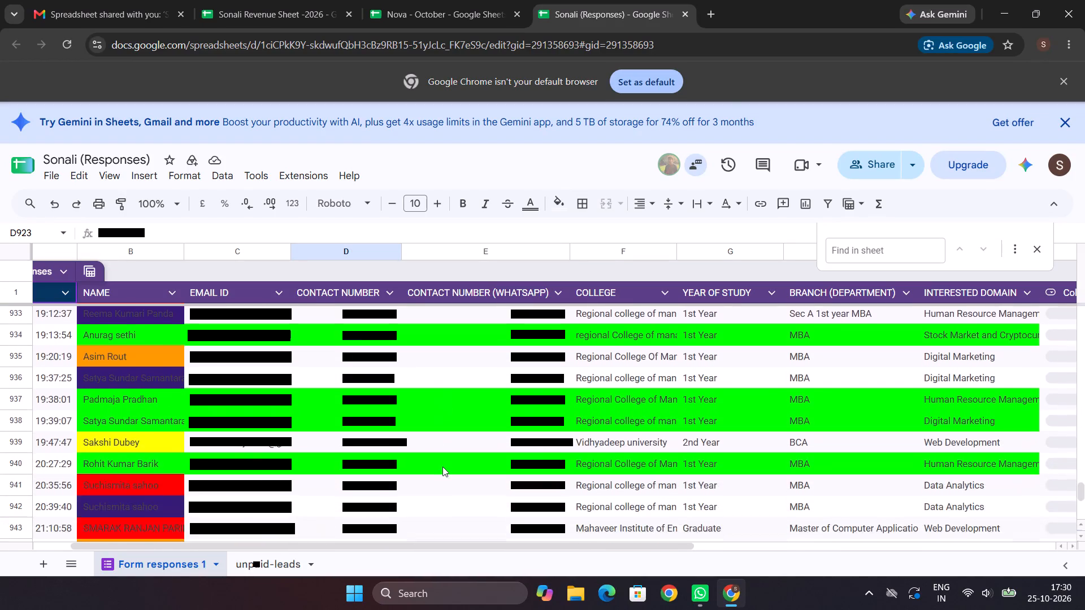
{"action": "scroll", "coordinate": [442, 467], "scroll_direction": "down", "scroll_amount": 3}
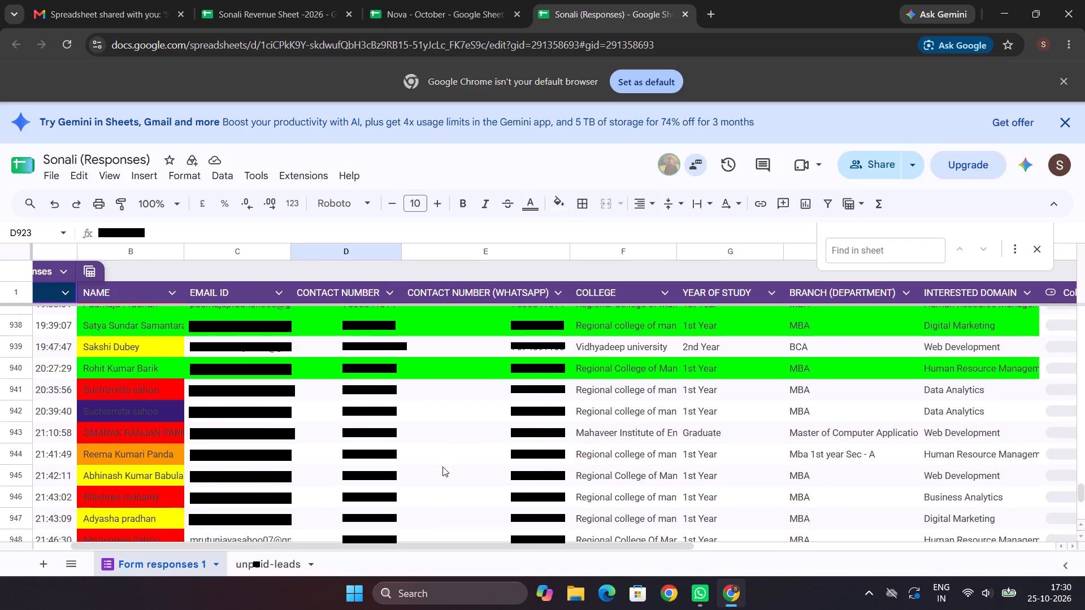
{"action": "left_click", "coordinate": [360, 350]}
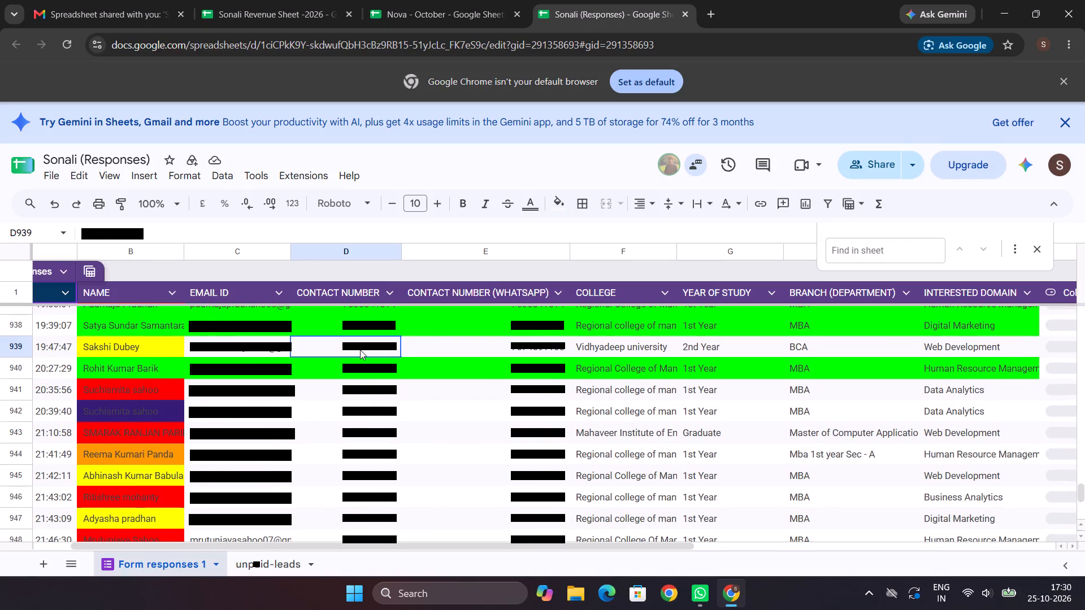
{"action": "key", "text": "ctrl+c"}
{"action": "left_click", "coordinate": [844, 250]}
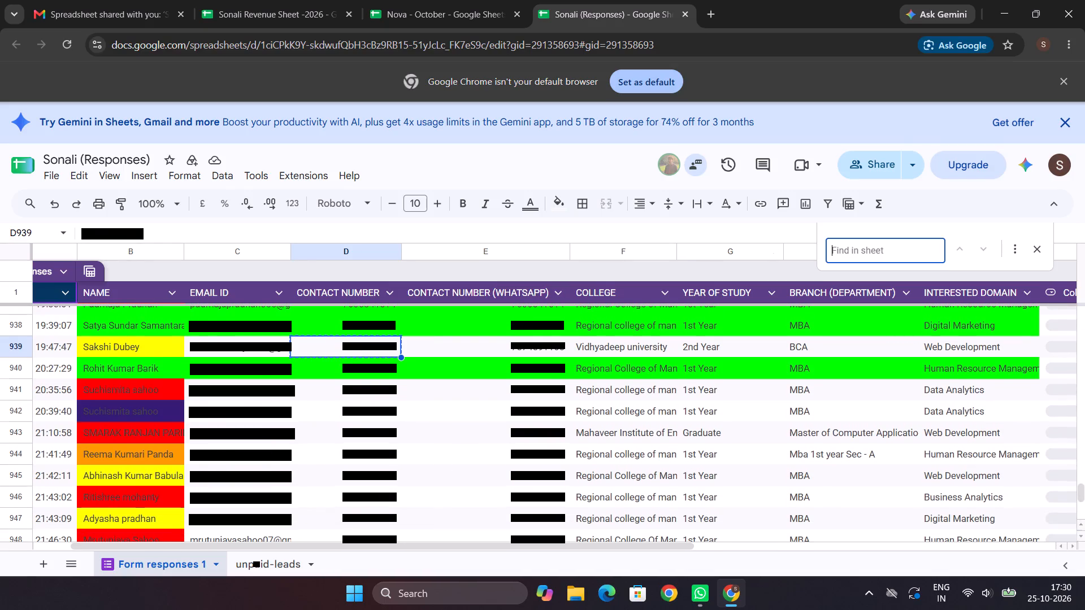
{"action": "key", "text": "ctrl+v"}
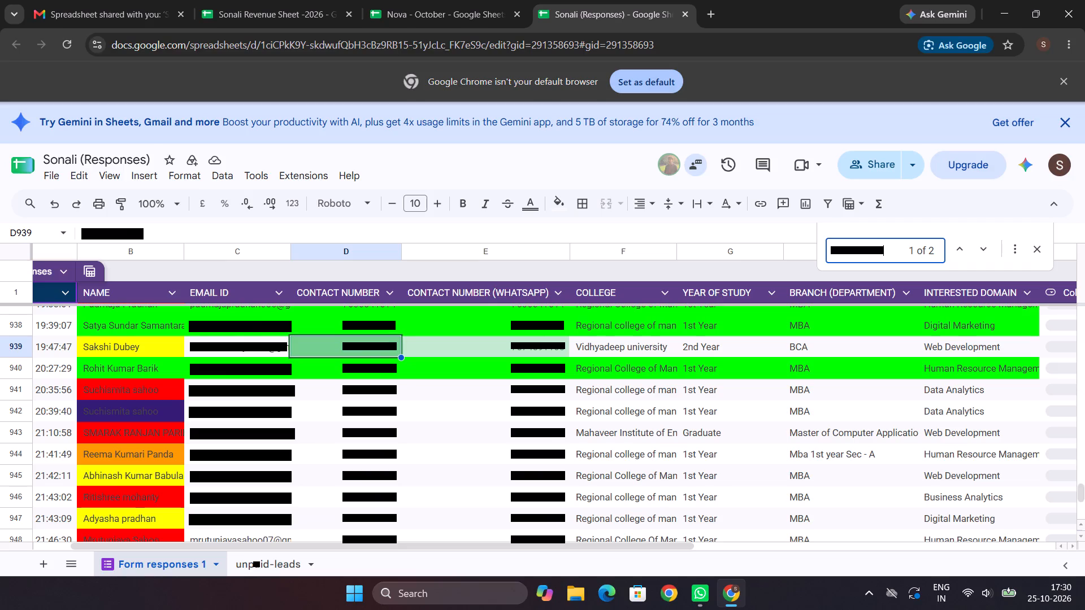
Review the name colours and details of the leads down to row 958 and back up to around row 801.
{"action": "scroll", "coordinate": [610, 425], "scroll_direction": "down", "scroll_amount": 7}
{"action": "scroll", "coordinate": [610, 425], "scroll_direction": "up", "scroll_amount": 1}
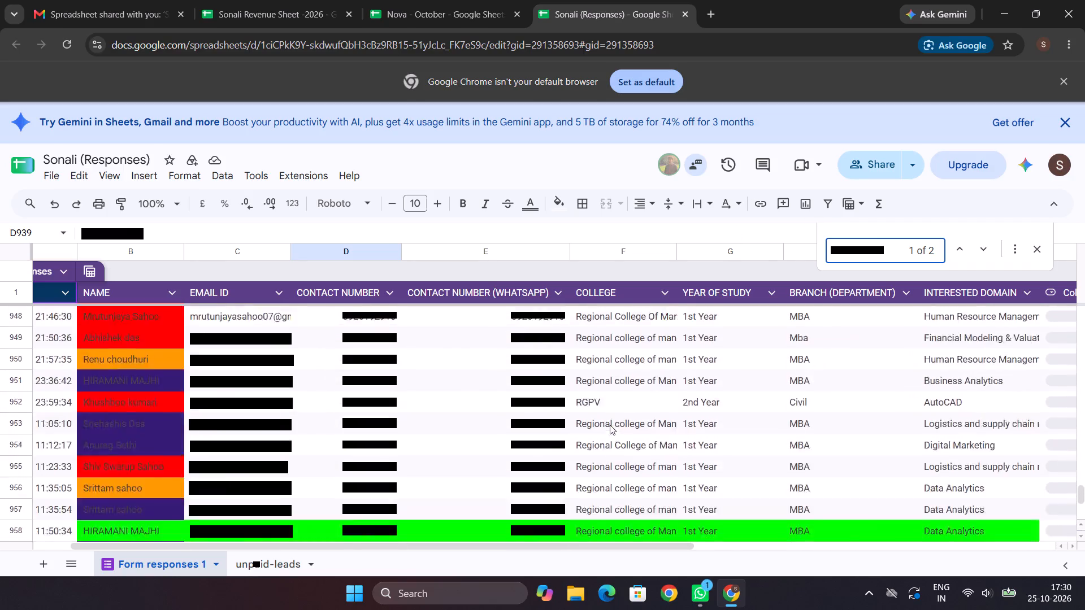
{"action": "scroll", "coordinate": [610, 425], "scroll_direction": "up", "scroll_amount": 4}
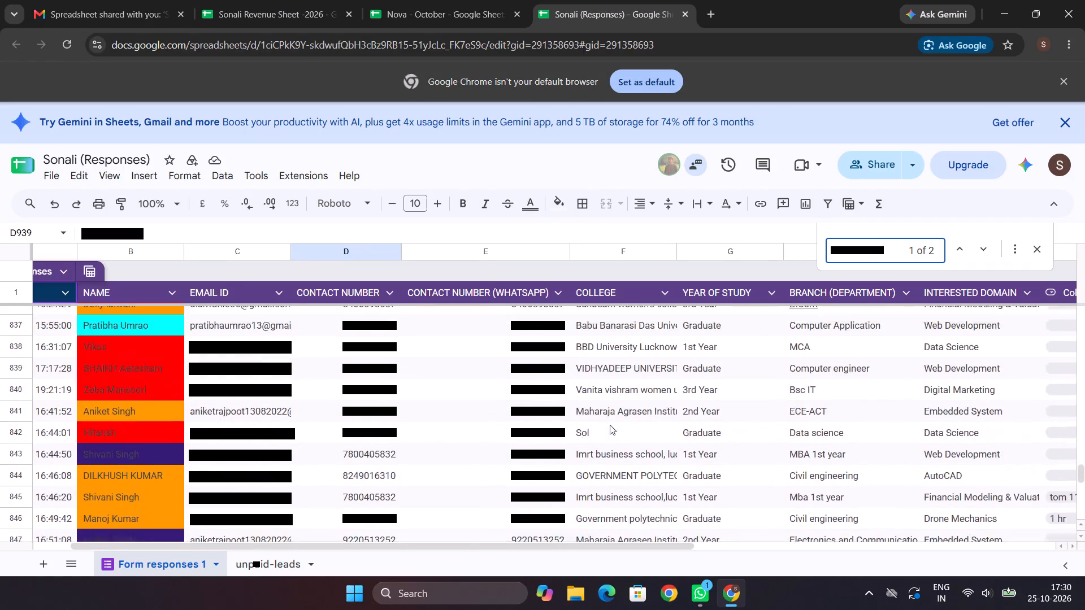
{"action": "scroll", "coordinate": [610, 425], "scroll_direction": "up", "scroll_amount": 2}
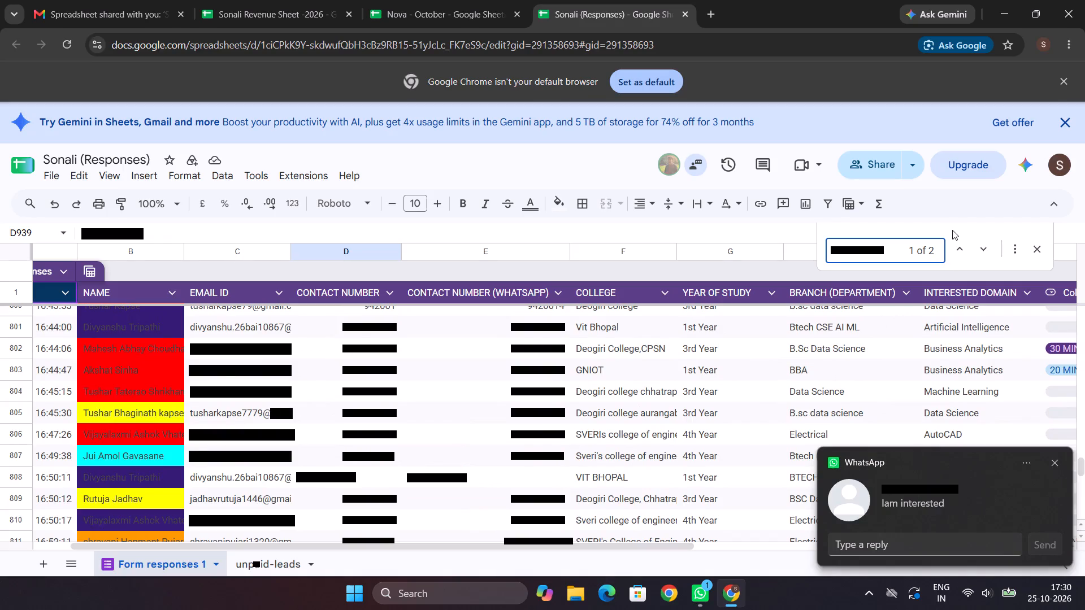
Clear the contact number from the sheet search.
{"action": "key", "text": "BackSpace"}
{"action": "key", "text": "BackSpace"}
{"action": "key", "text": "BackSpace"}
{"action": "key", "text": "BackSpace"}
{"action": "key", "text": "BackSpace"}
{"action": "key", "text": "BackSpace"}
{"action": "key", "text": "BackSpace"}
{"action": "key", "text": "BackSpace"}
{"action": "key", "text": "BackSpace"}
{"action": "key", "text": "BackSpace"}
{"action": "key", "text": "BackSpace"}
{"action": "key", "text": "BackSpace"}
{"action": "key", "text": "BackSpace"}
{"action": "key", "text": "BackSpace"}
{"action": "key", "text": "BackSpace"}
{"action": "key", "text": "BackSpace"}
{"action": "key", "text": "BackSpace"}
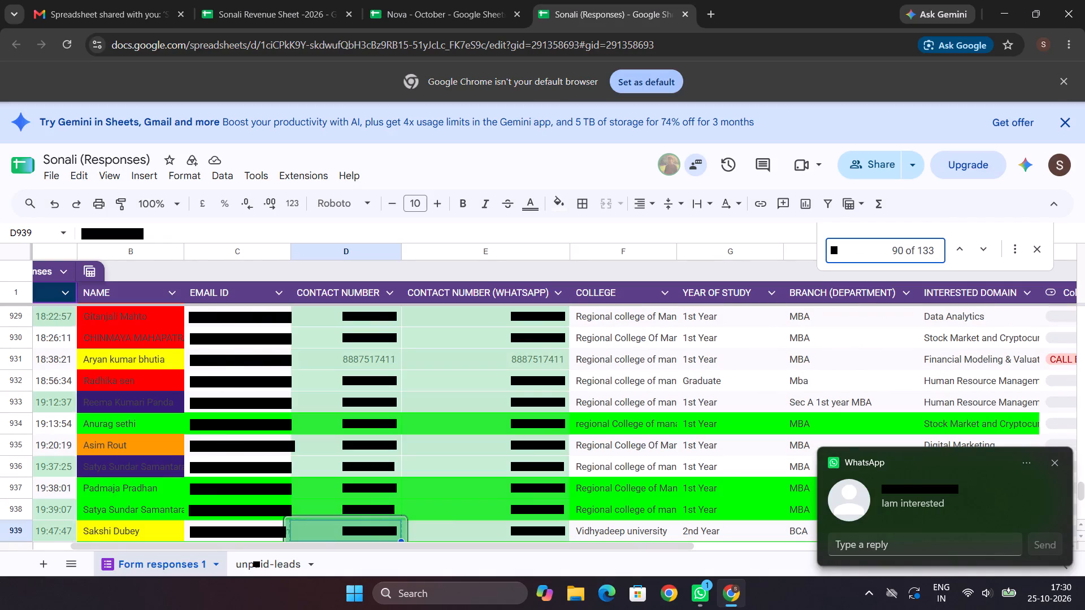
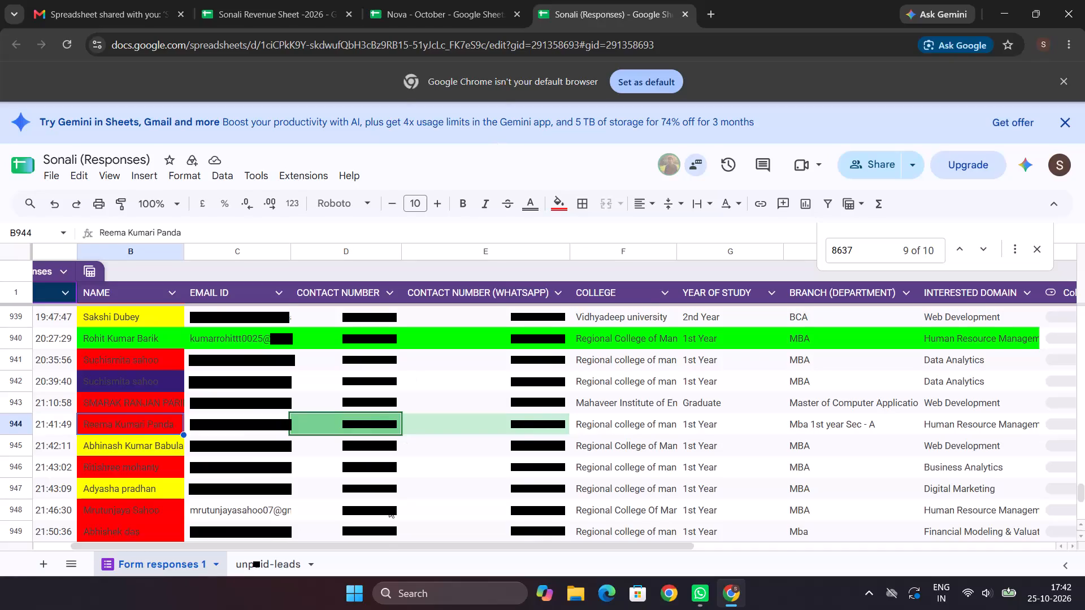
Replace the sheet search term with 966 and look over the lead whose contact number matches.
{"action": "scroll", "coordinate": [389, 508], "scroll_direction": "down", "scroll_amount": 4}
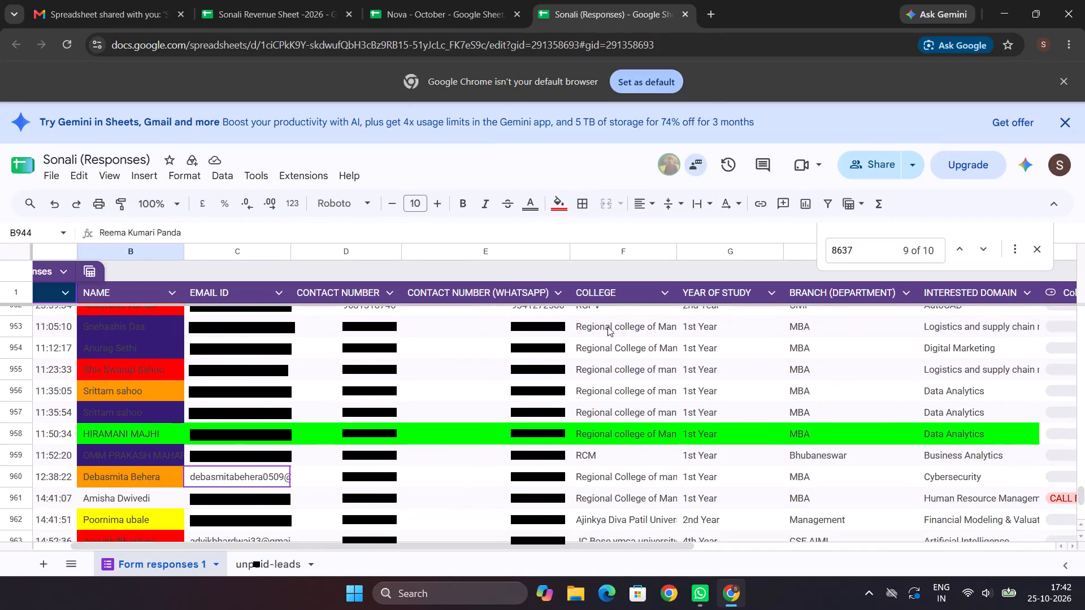
{"action": "left_click", "coordinate": [859, 251]}
{"action": "key", "text": "BackSpace"}
{"action": "key", "text": "BackSpace"}
{"action": "key", "text": "BackSpace"}
{"action": "key", "text": "BackSpace"}
{"action": "key", "text": "BackSpace"}
{"action": "key", "text": "BackSpace"}
{"action": "key", "text": "BackSpace"}
{"action": "key", "text": "BackSpace"}
{"action": "key", "text": "BackSpace"}
{"action": "key", "text": "BackSpace"}
{"action": "key", "text": "BackSpace"}
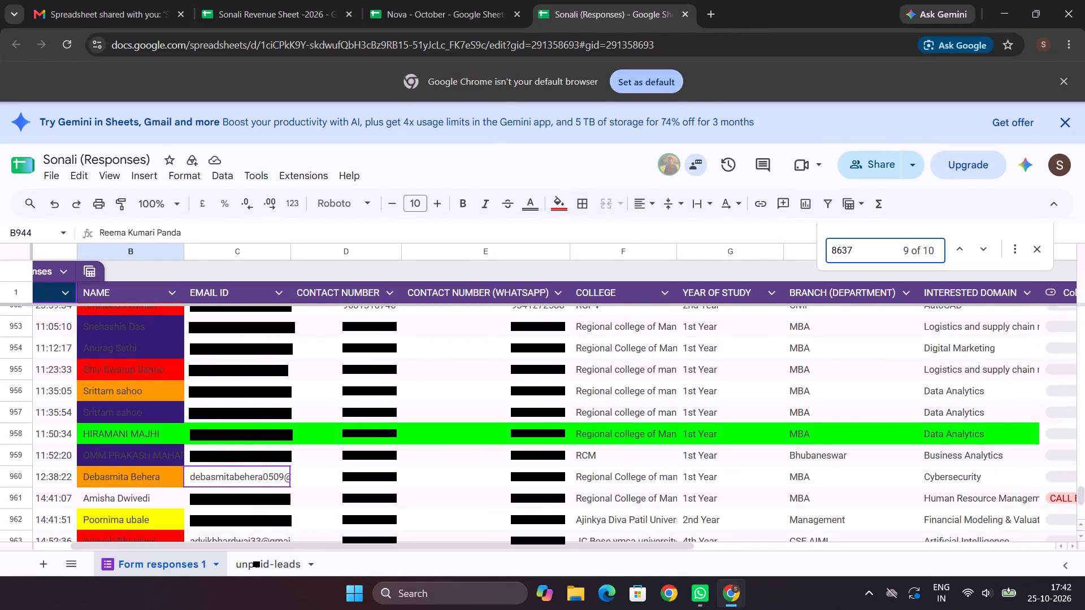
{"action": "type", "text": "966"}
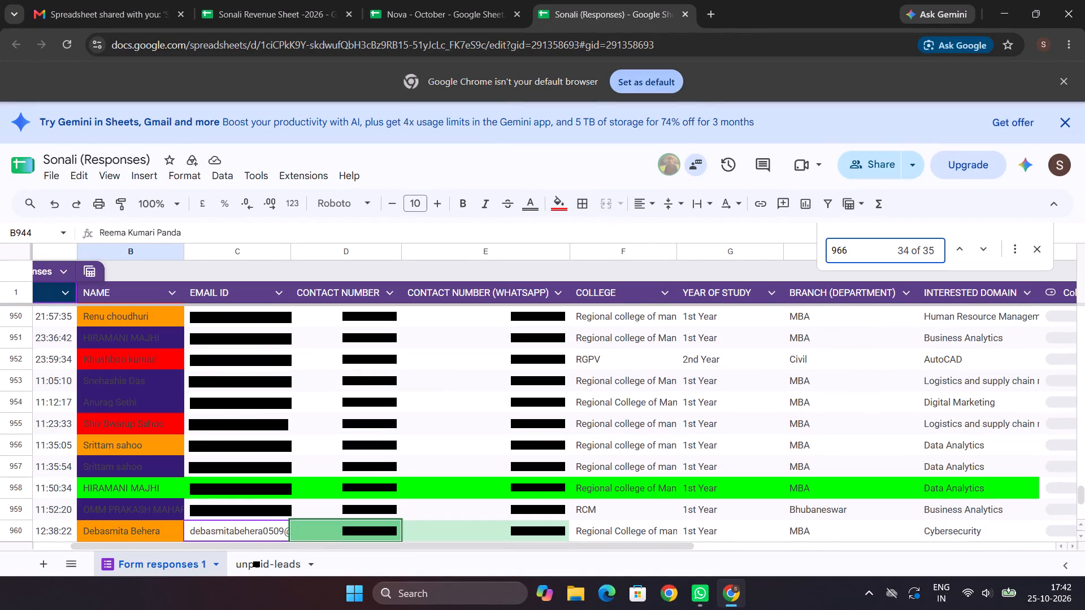
{"action": "scroll", "coordinate": [420, 471], "scroll_direction": "down", "scroll_amount": 1}
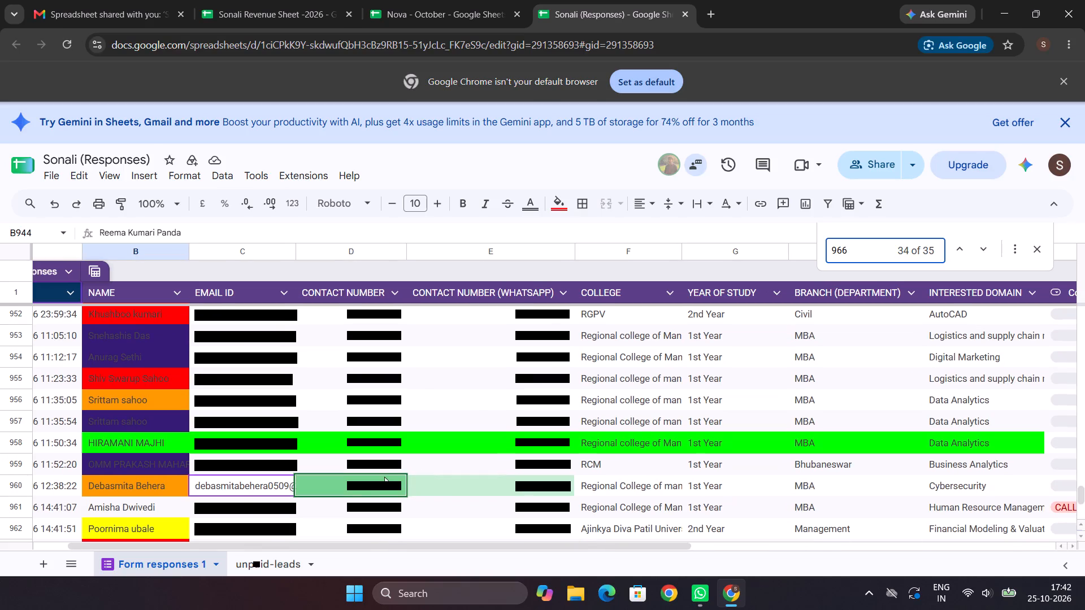
Check the contact number and Column 10 entry of the lead in row 960, plus the remaining leads through row 964.
{"action": "left_click", "coordinate": [366, 485]}
{"action": "scroll", "coordinate": [366, 485], "scroll_direction": "right", "scroll_amount": 1}
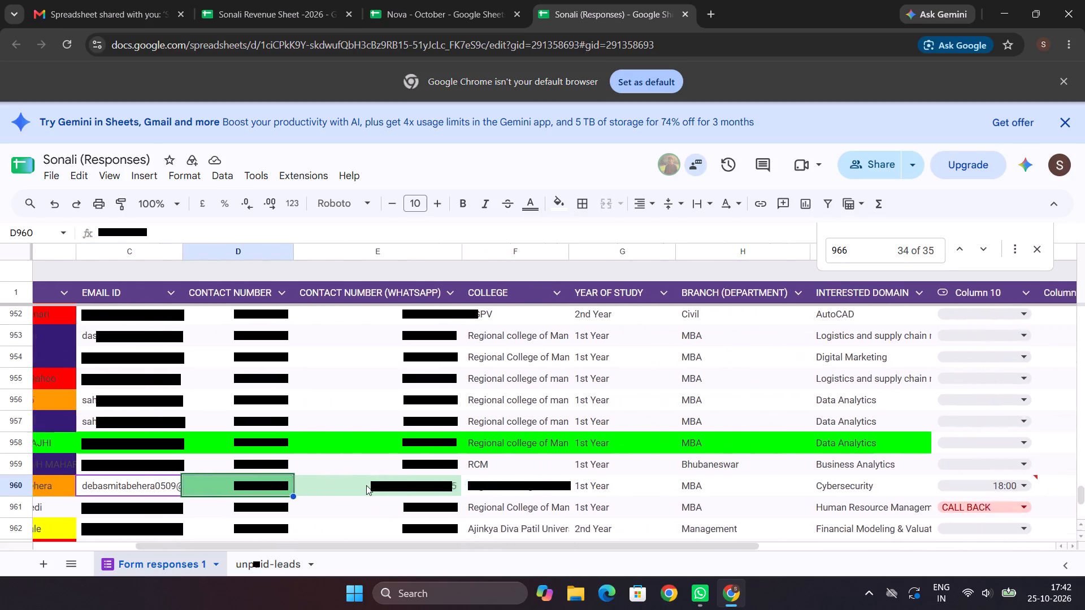
{"action": "scroll", "coordinate": [366, 485], "scroll_direction": "right", "scroll_amount": 1}
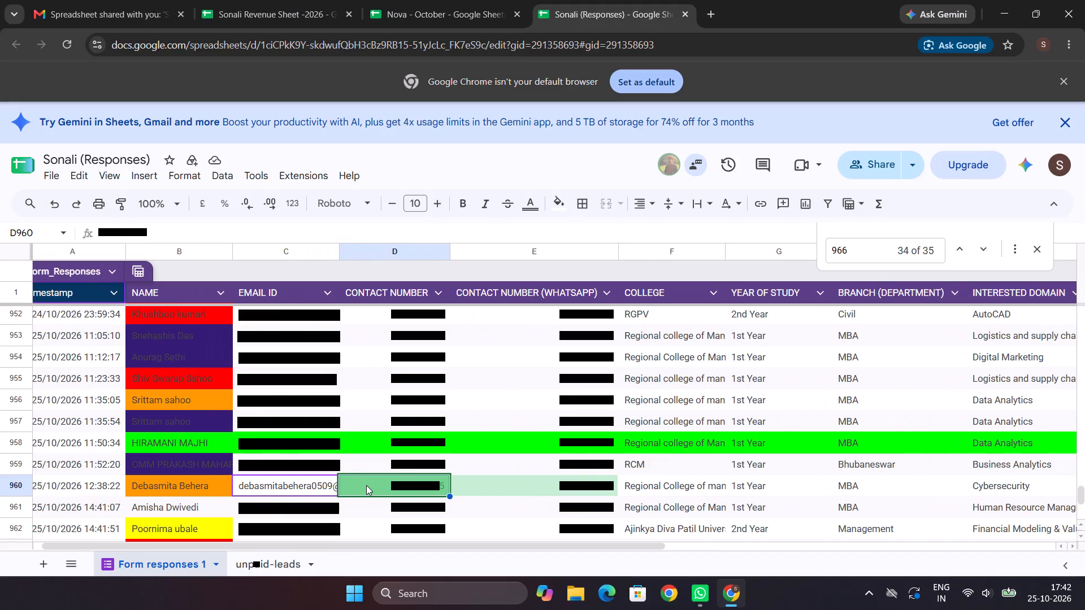
{"action": "scroll", "coordinate": [366, 485], "scroll_direction": "down", "scroll_amount": 1}
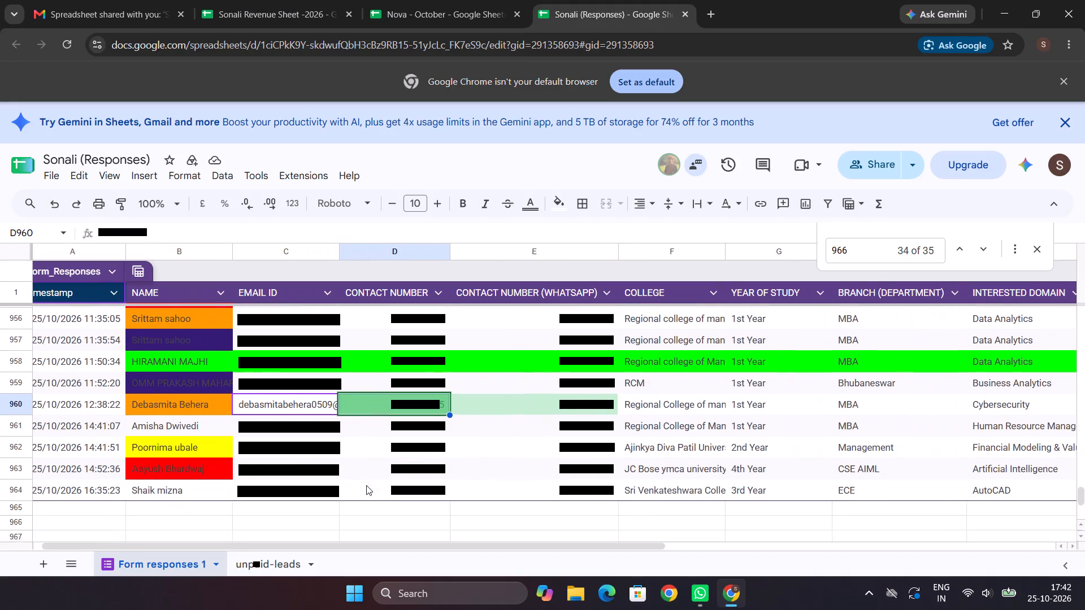
{"action": "scroll", "coordinate": [366, 485], "scroll_direction": "down", "scroll_amount": 1}
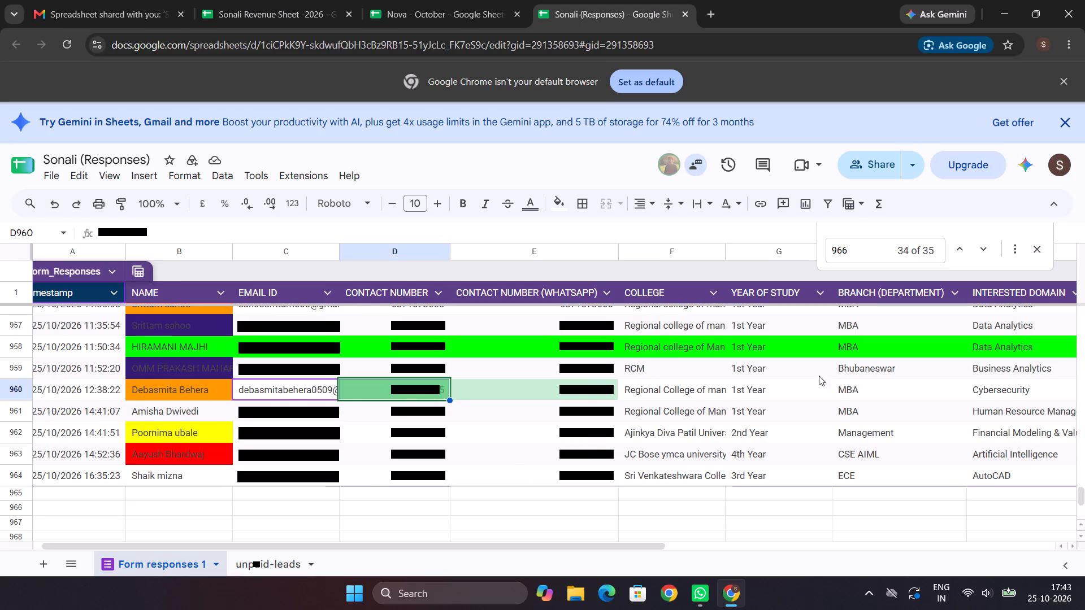
Search the sheet for another lead's contact number and check the matching entries and name colours through row 957.
{"action": "left_click", "coordinate": [865, 247]}
{"action": "key", "text": "BackSpace"}
{"action": "key", "text": "BackSpace"}
{"action": "key", "text": "BackSpace"}
{"action": "key", "text": "BackSpace"}
{"action": "key", "text": "BackSpace"}
{"action": "key", "text": "BackSpace"}
{"action": "key", "text": "BackSpace"}
{"action": "key", "text": "BackSpace"}
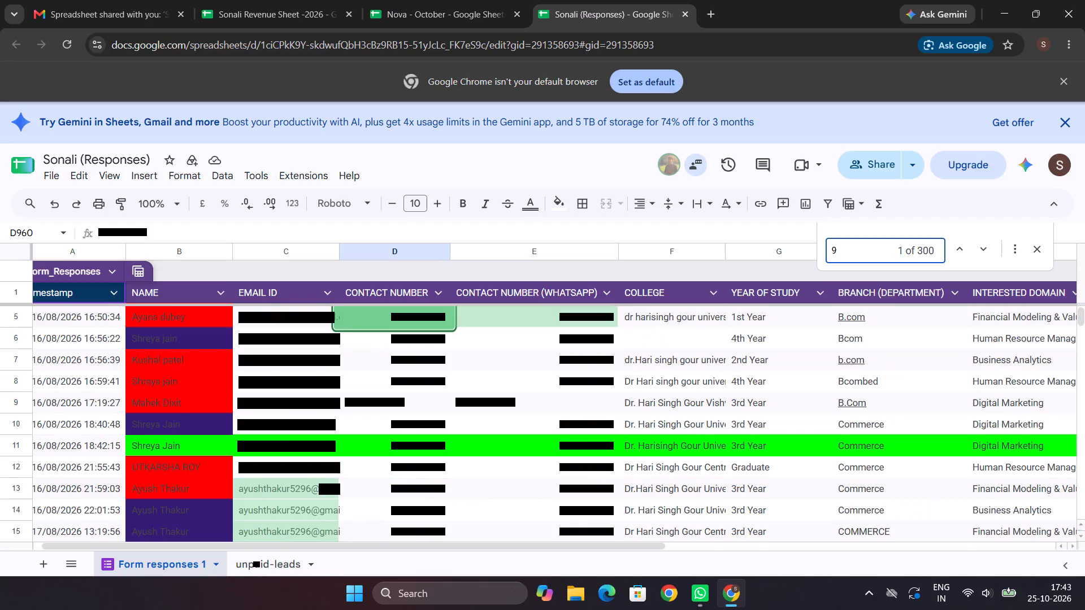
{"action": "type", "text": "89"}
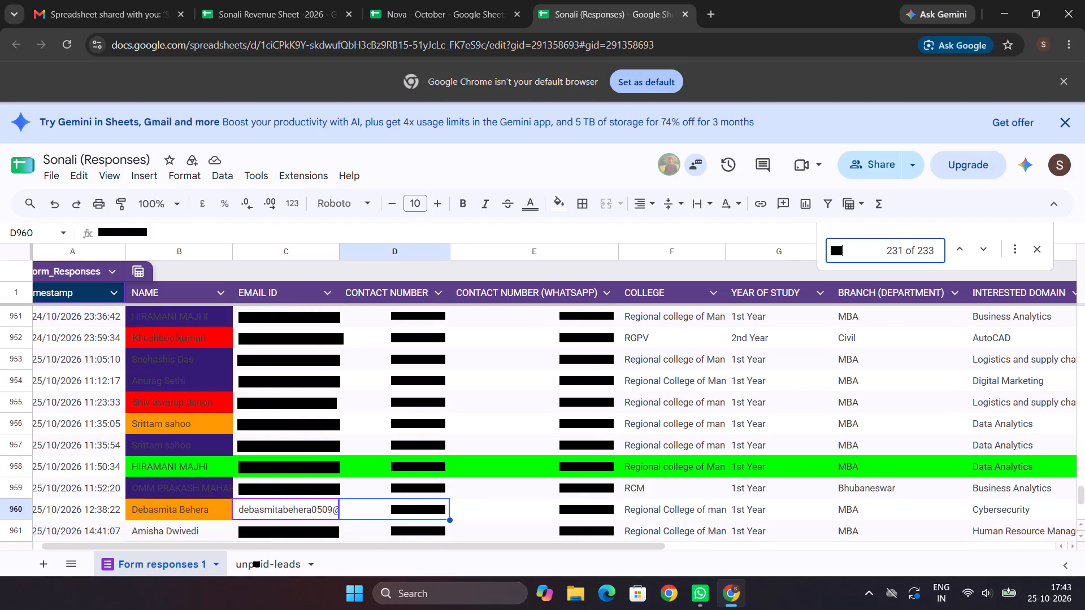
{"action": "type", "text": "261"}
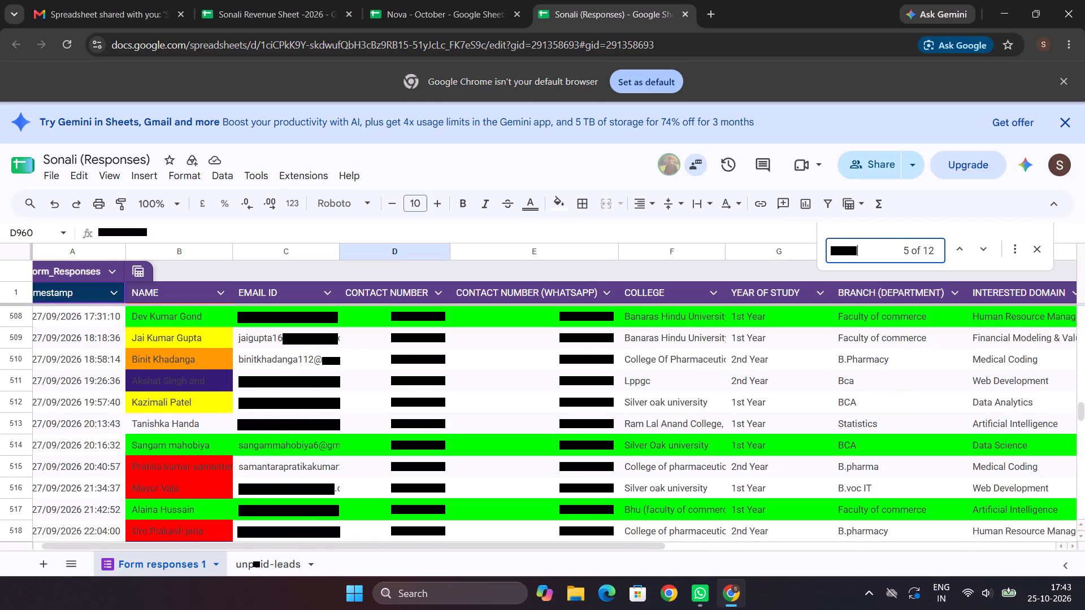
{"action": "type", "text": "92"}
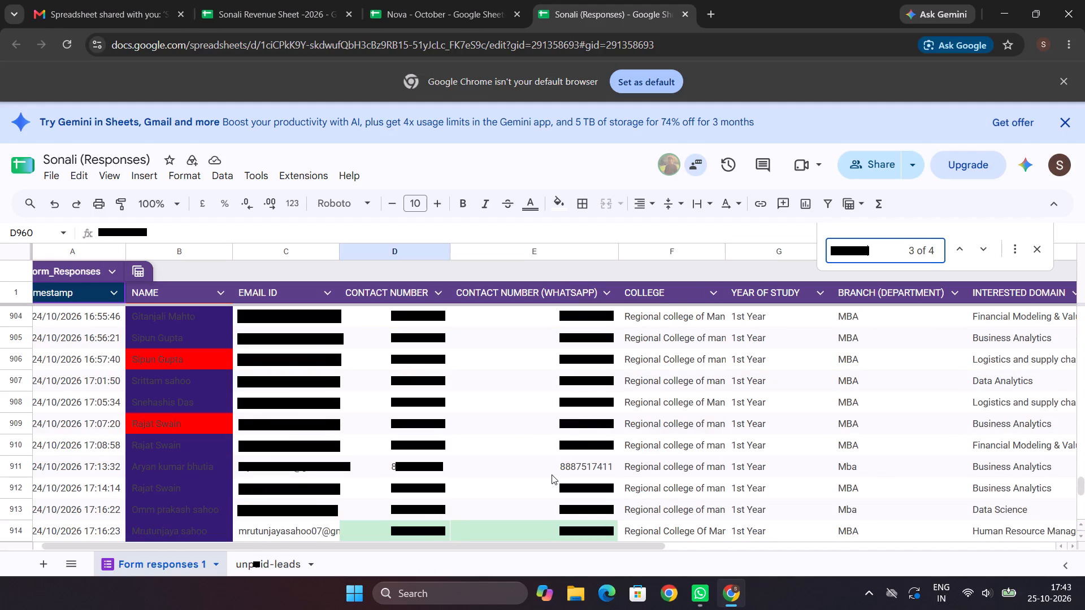
{"action": "scroll", "coordinate": [552, 475], "scroll_direction": "down", "scroll_amount": 5}
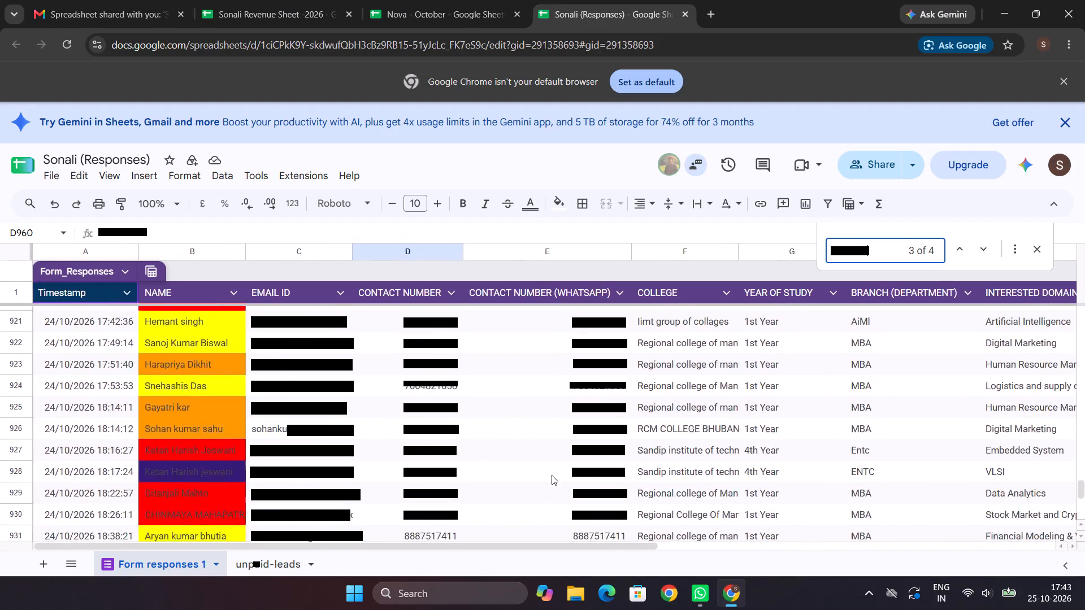
{"action": "scroll", "coordinate": [552, 475], "scroll_direction": "down", "scroll_amount": 5}
{"action": "scroll", "coordinate": [552, 475], "scroll_direction": "up", "scroll_amount": 1}
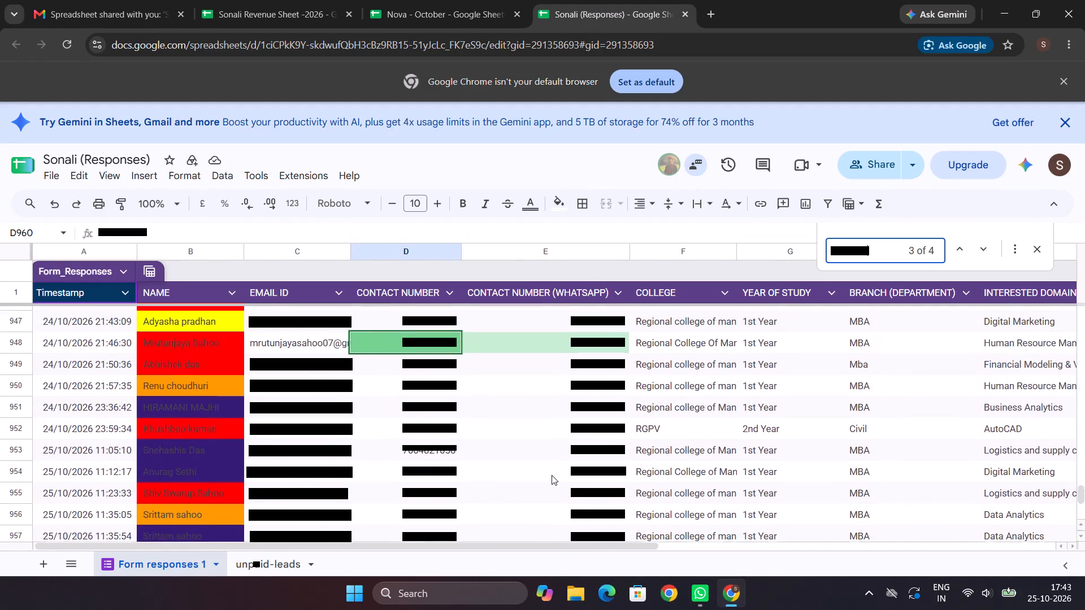
{"action": "scroll", "coordinate": [552, 475], "scroll_direction": "up", "scroll_amount": 1}
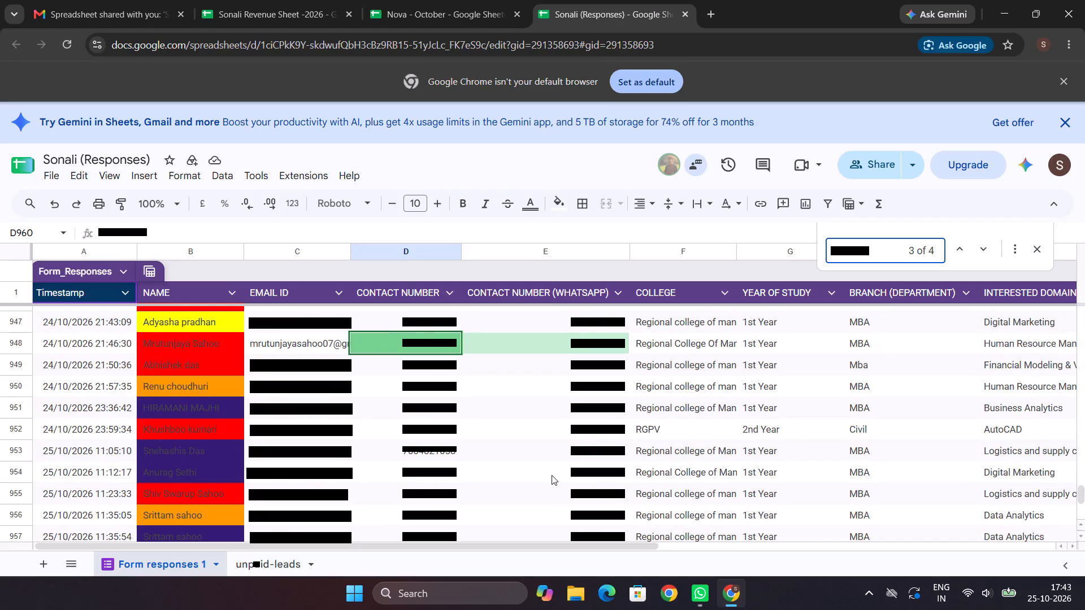
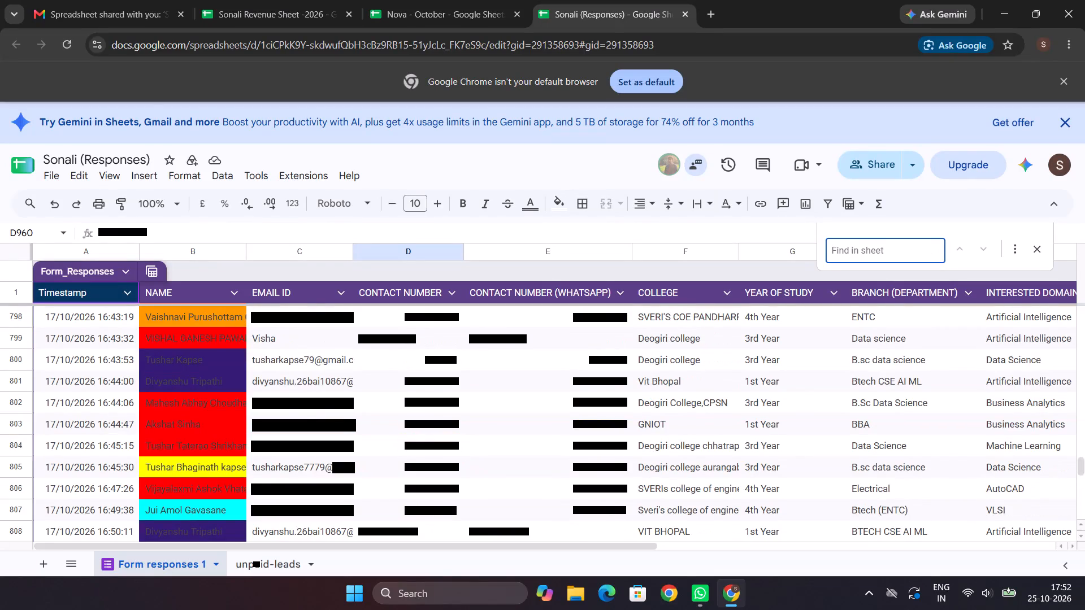
Search the responses sheet for the lead's contact number using its first digits.
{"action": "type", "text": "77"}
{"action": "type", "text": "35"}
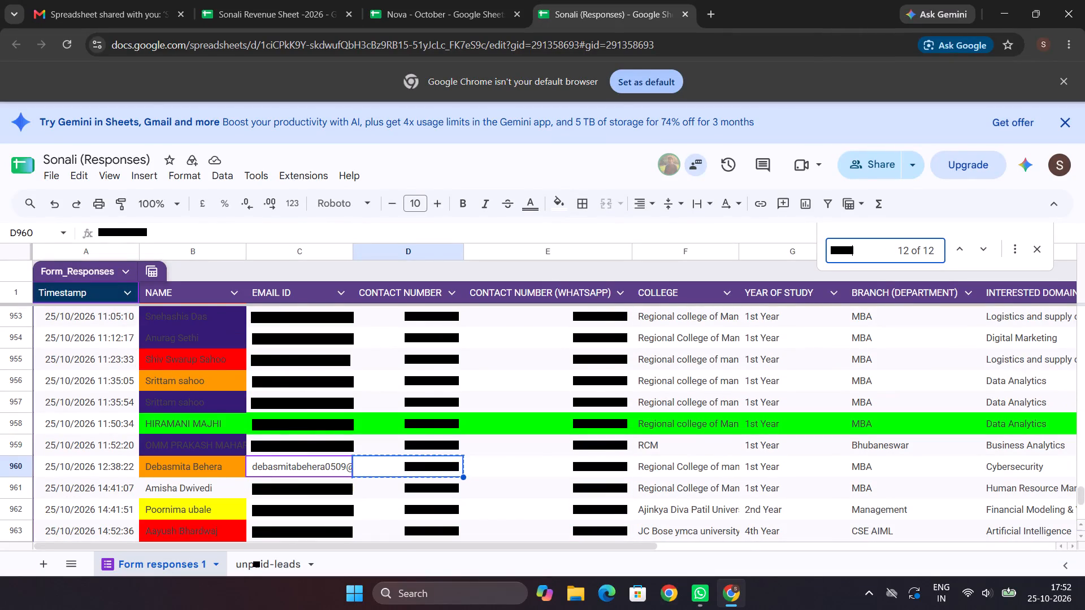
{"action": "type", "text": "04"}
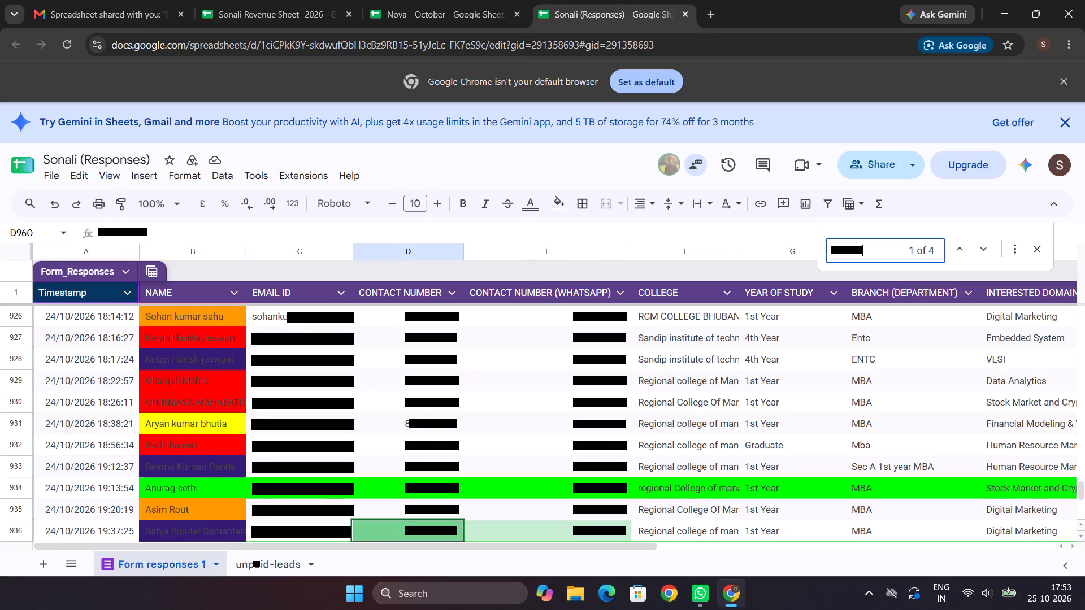
Examine the leads from row 936 through row 963, then recheck the highlighted contact-number matches and name colours in rows 936 and 938.
{"action": "scroll", "coordinate": [337, 419], "scroll_direction": "down", "scroll_amount": 2}
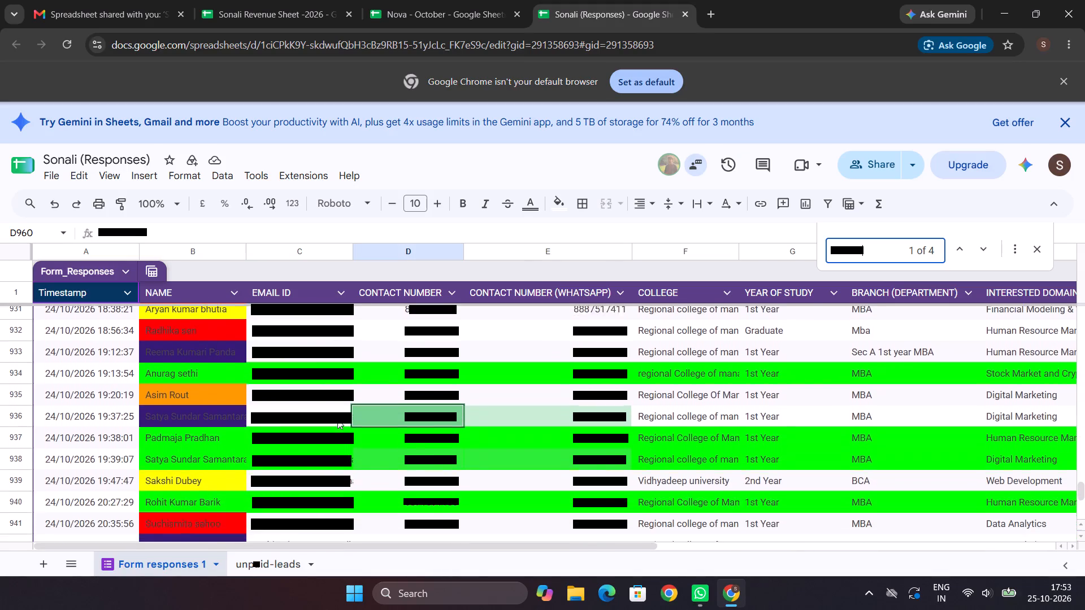
{"action": "scroll", "coordinate": [337, 419], "scroll_direction": "down", "scroll_amount": 4}
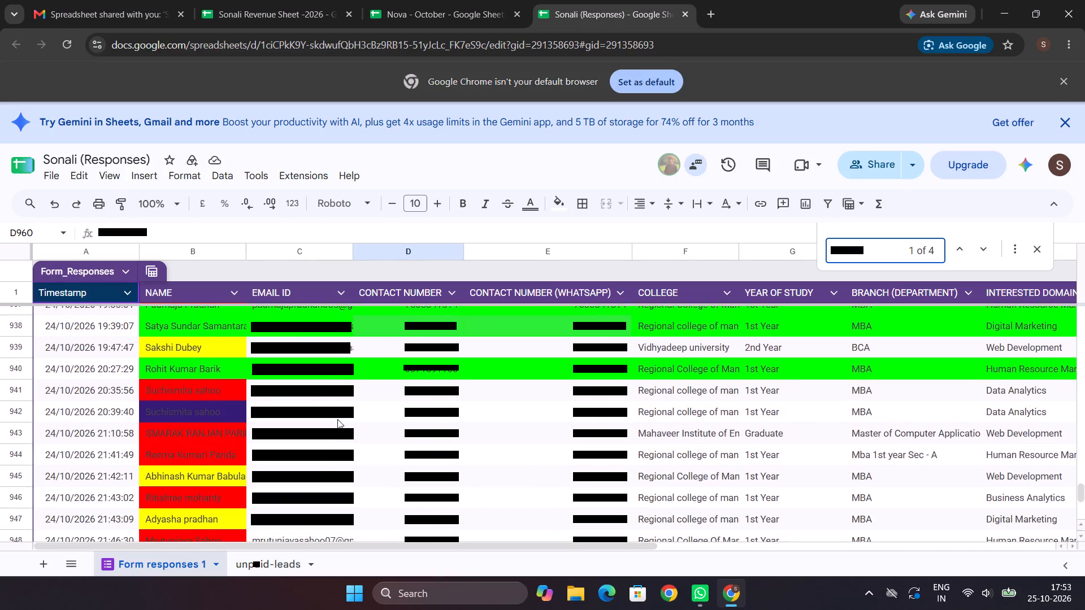
{"action": "scroll", "coordinate": [337, 419], "scroll_direction": "down", "scroll_amount": 5}
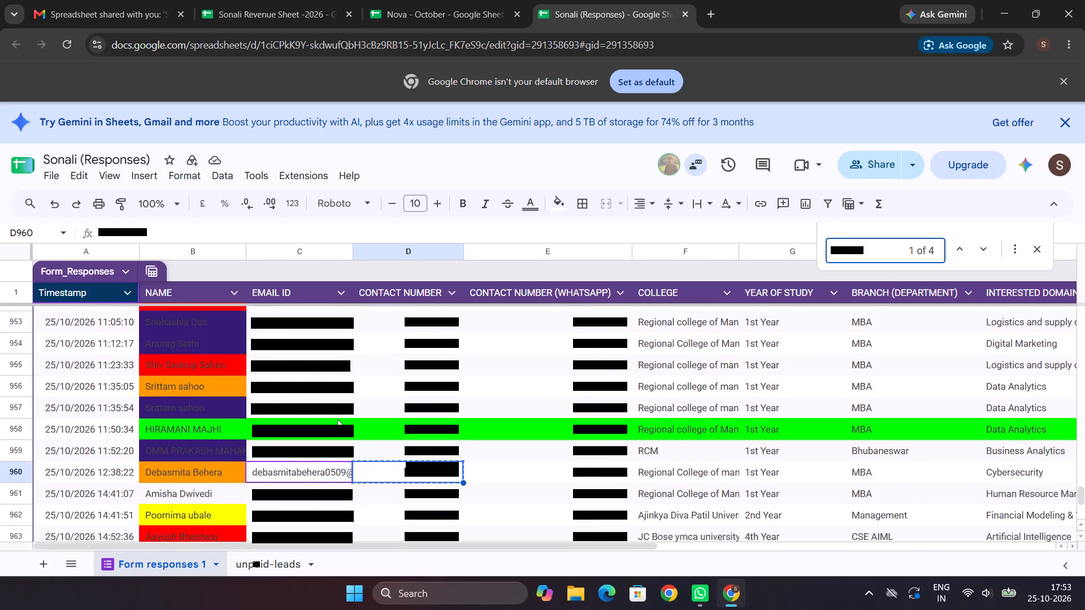
{"action": "scroll", "coordinate": [337, 419], "scroll_direction": "down", "scroll_amount": 1}
{"action": "scroll", "coordinate": [337, 419], "scroll_direction": "up", "scroll_amount": 2}
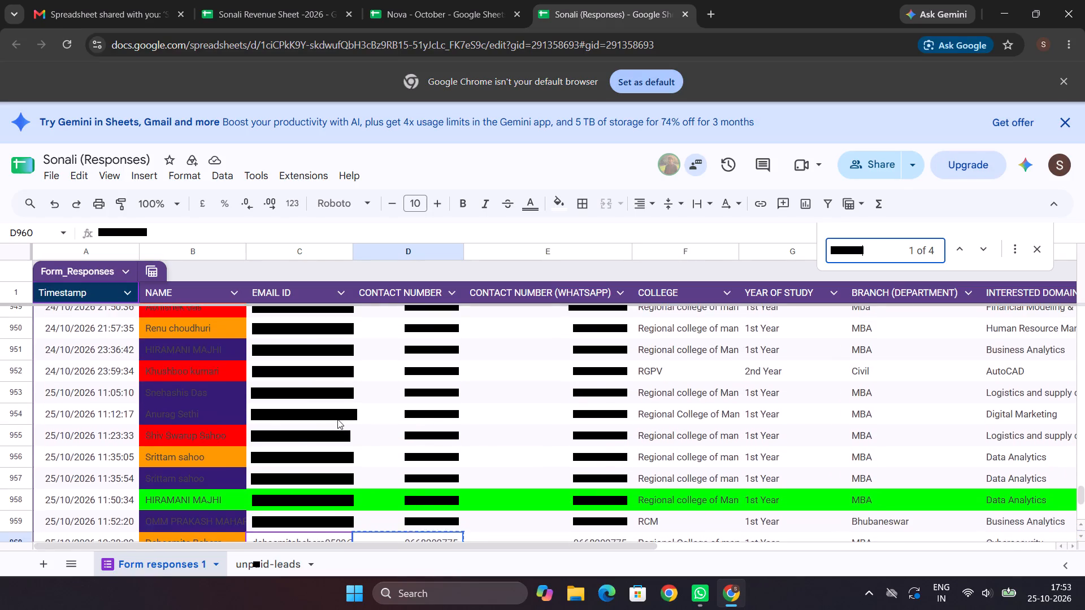
{"action": "scroll", "coordinate": [337, 419], "scroll_direction": "up", "scroll_amount": 4}
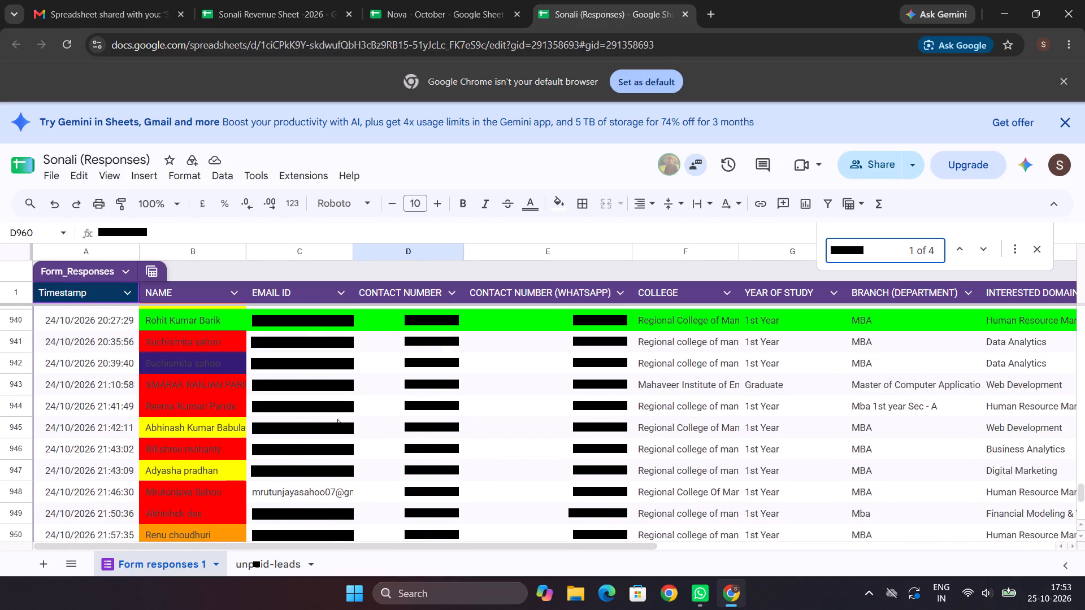
{"action": "scroll", "coordinate": [337, 419], "scroll_direction": "up", "scroll_amount": 2}
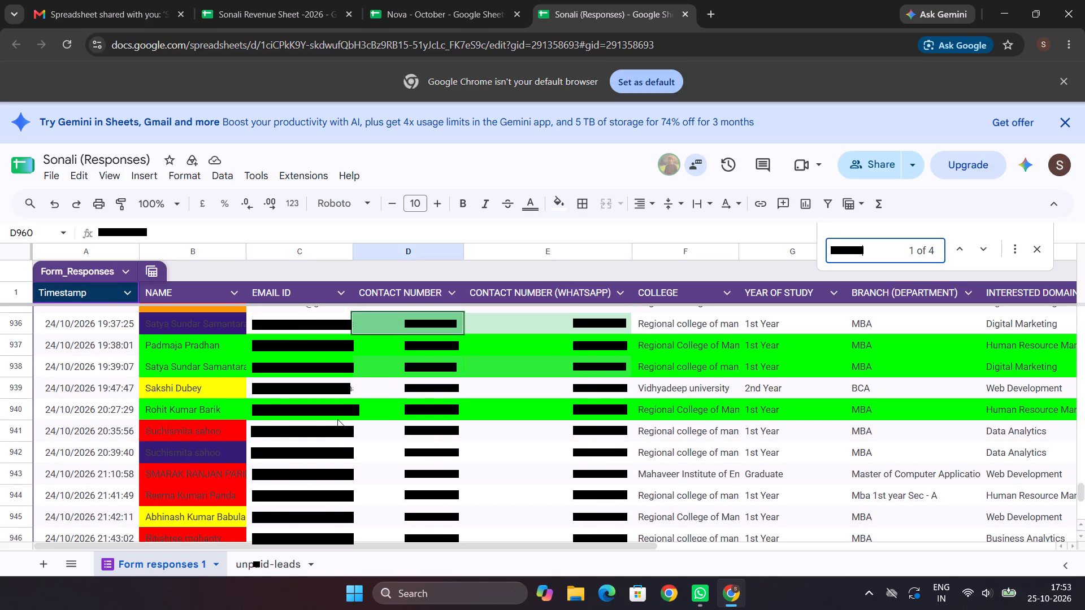
{"action": "scroll", "coordinate": [337, 419], "scroll_direction": "up", "scroll_amount": 1}
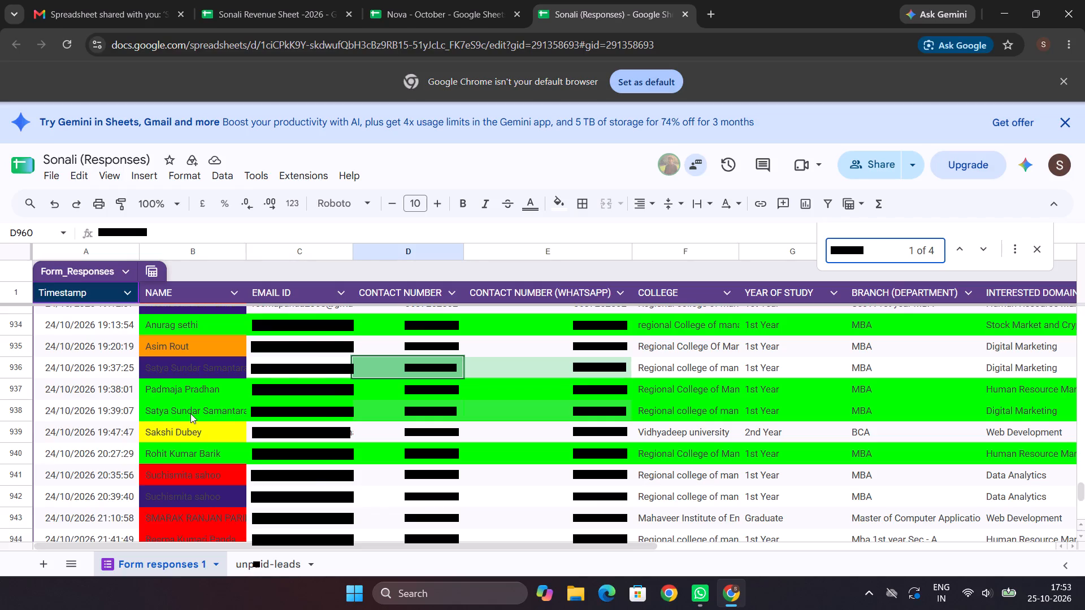
Select the green name cell B938 to check the lead that shares the searched contact number.
{"action": "left_click", "coordinate": [190, 413]}
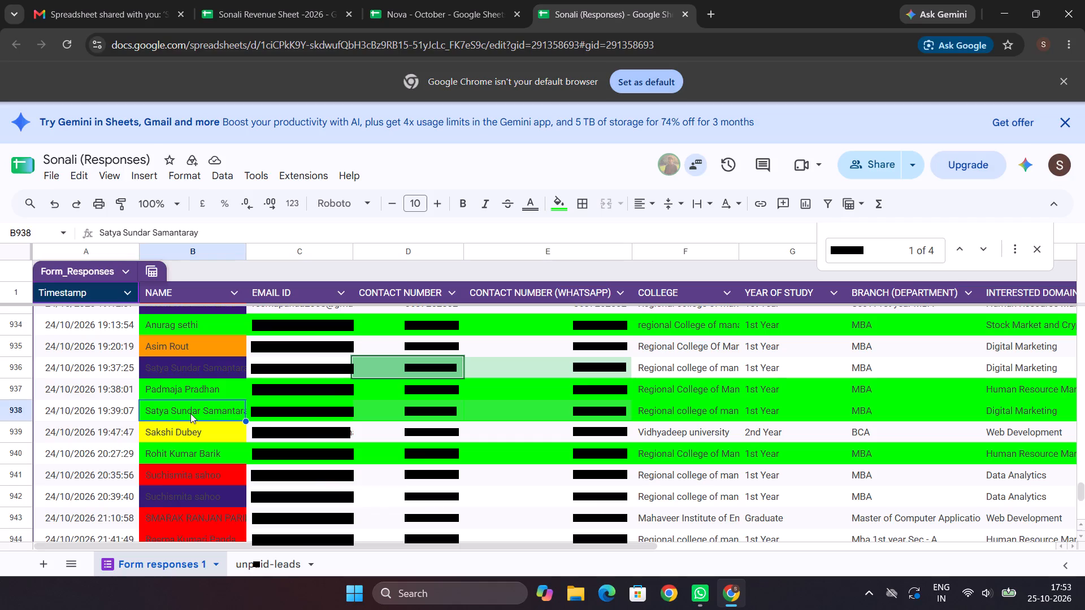
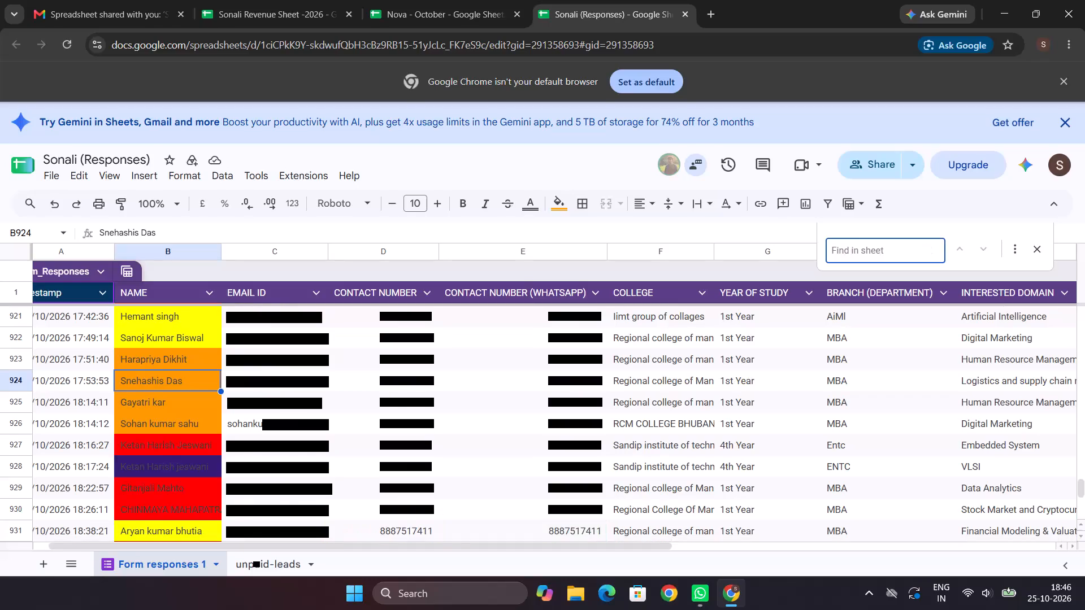
Search the Form responses 1 sheet for a lead's contact number using its partial digits.
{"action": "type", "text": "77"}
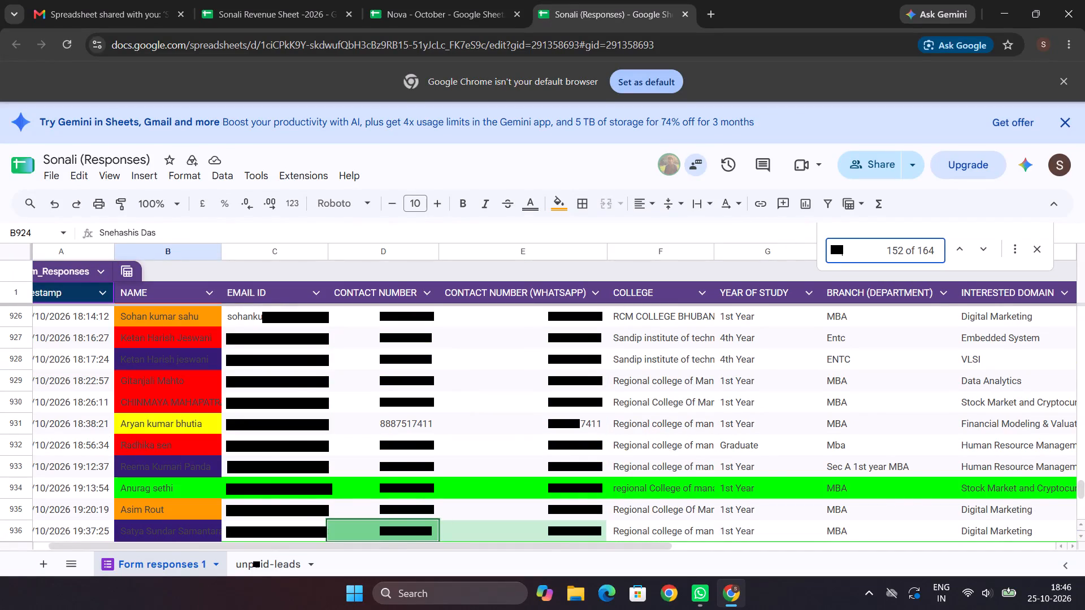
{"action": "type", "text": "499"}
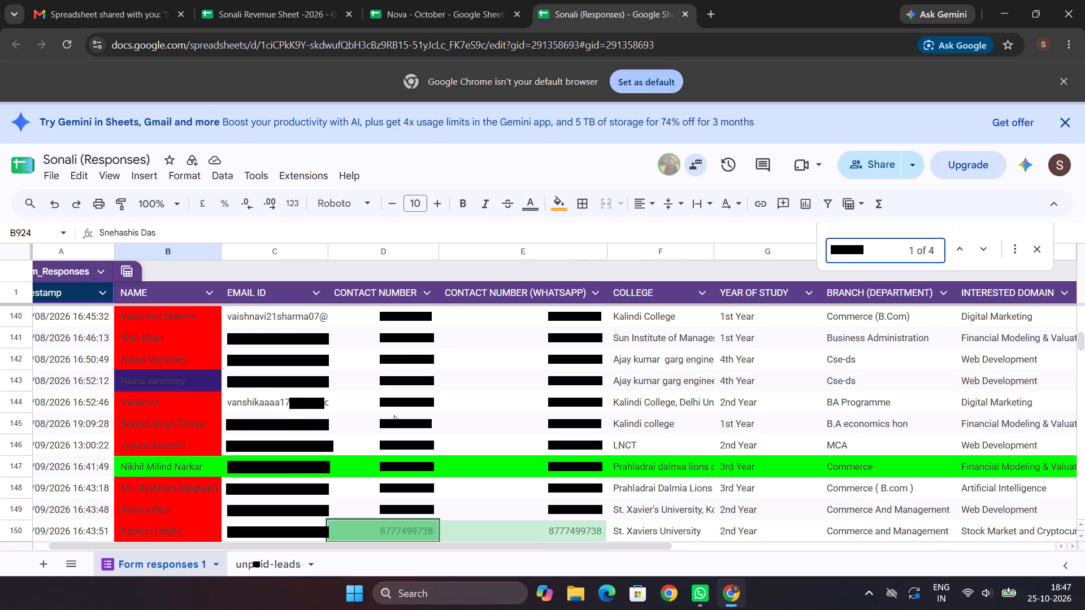
Examine the leads and their name-cell colours from row 140 through row 182 of the form responses.
{"action": "scroll", "coordinate": [394, 415], "scroll_direction": "down", "scroll_amount": 2}
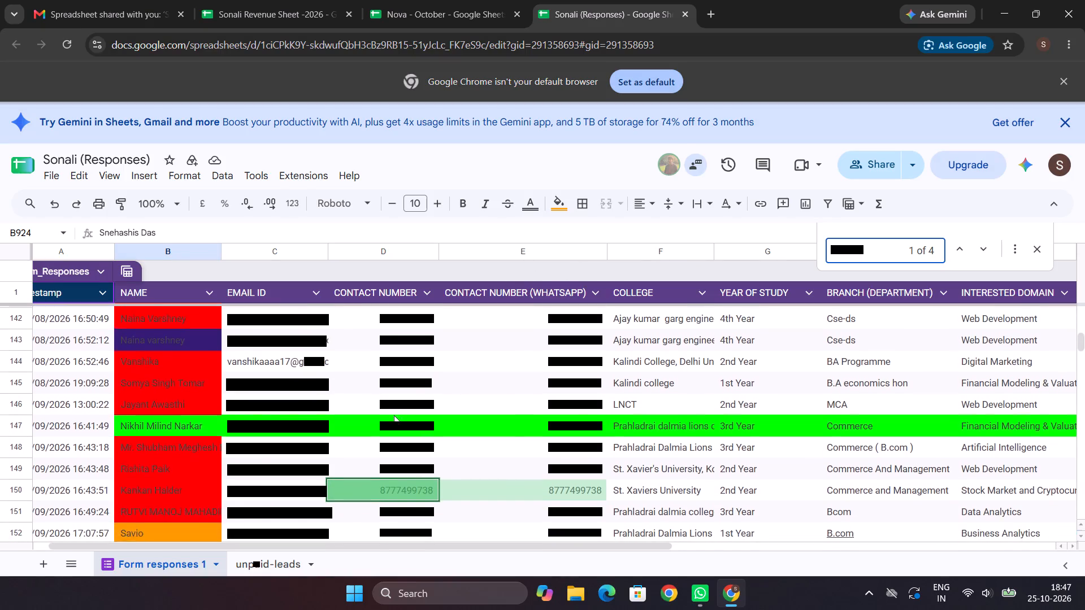
{"action": "scroll", "coordinate": [394, 415], "scroll_direction": "down", "scroll_amount": 5}
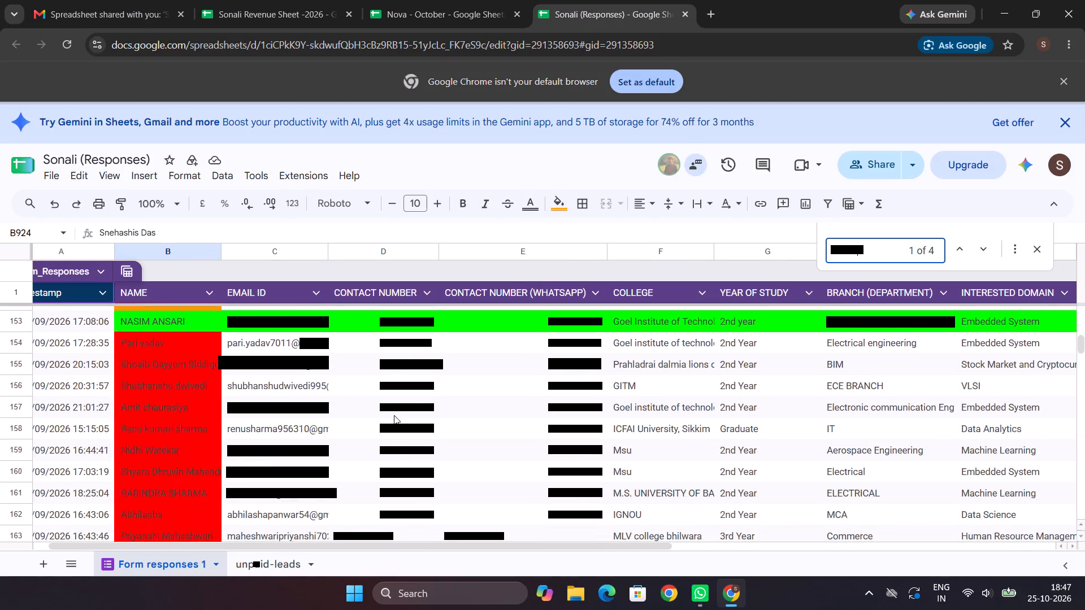
{"action": "scroll", "coordinate": [394, 415], "scroll_direction": "down", "scroll_amount": 5}
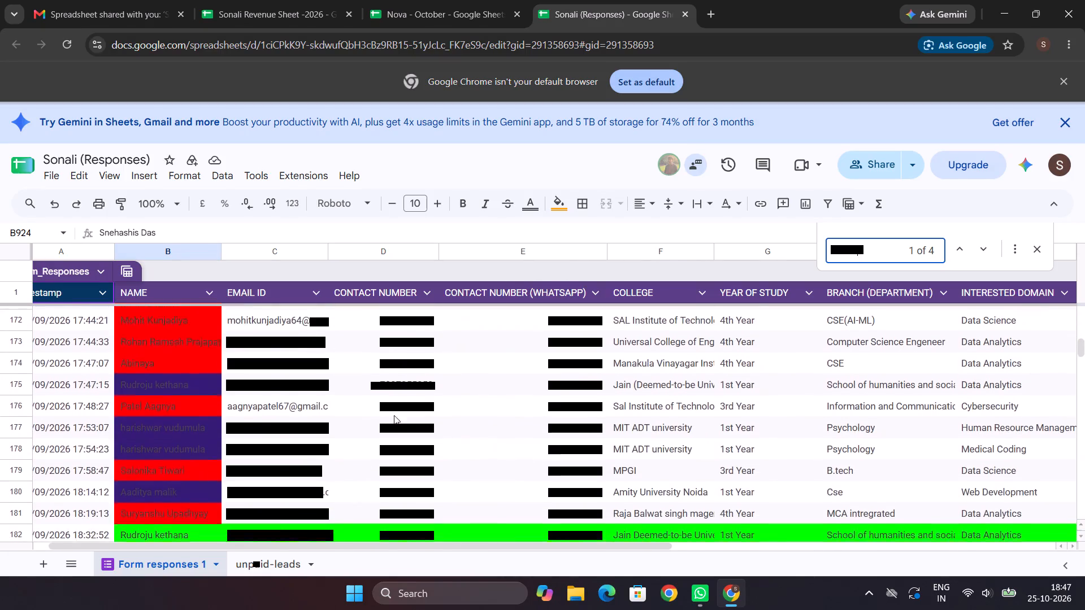
Examine the leads and their name-cell colours from row 183 through row 257 of the form responses.
{"action": "scroll", "coordinate": [394, 415], "scroll_direction": "down", "scroll_amount": 1}
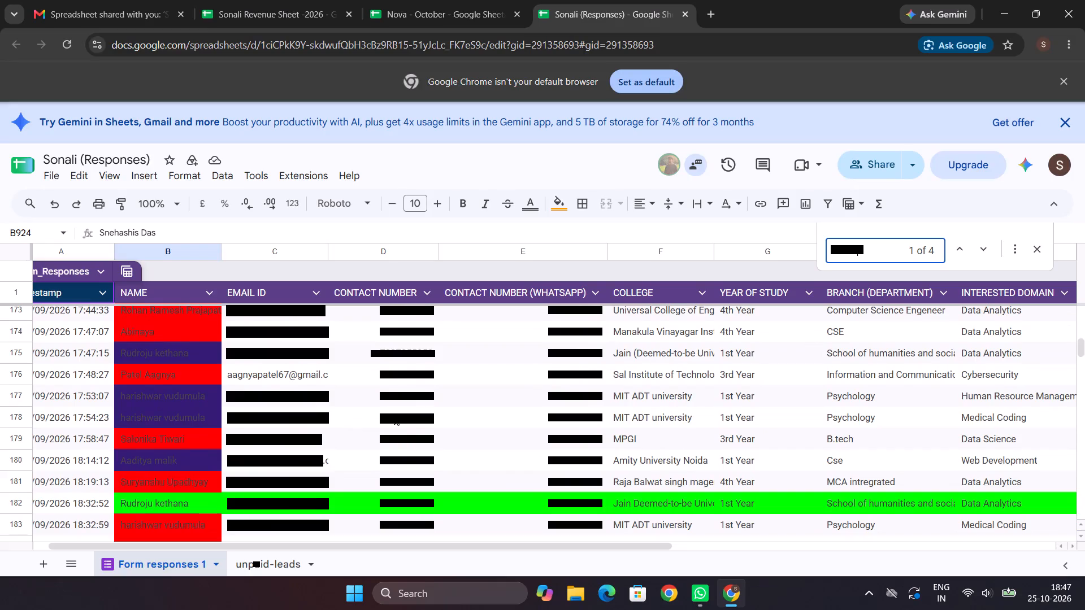
{"action": "scroll", "coordinate": [322, 485], "scroll_direction": "down", "scroll_amount": 4}
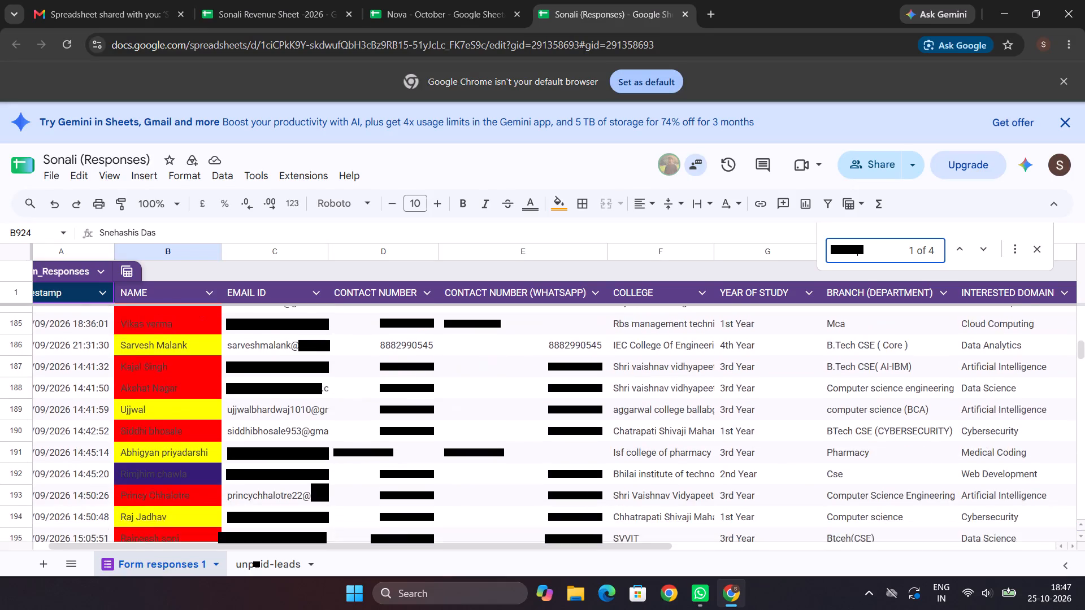
{"action": "scroll", "coordinate": [322, 485], "scroll_direction": "down", "scroll_amount": 5}
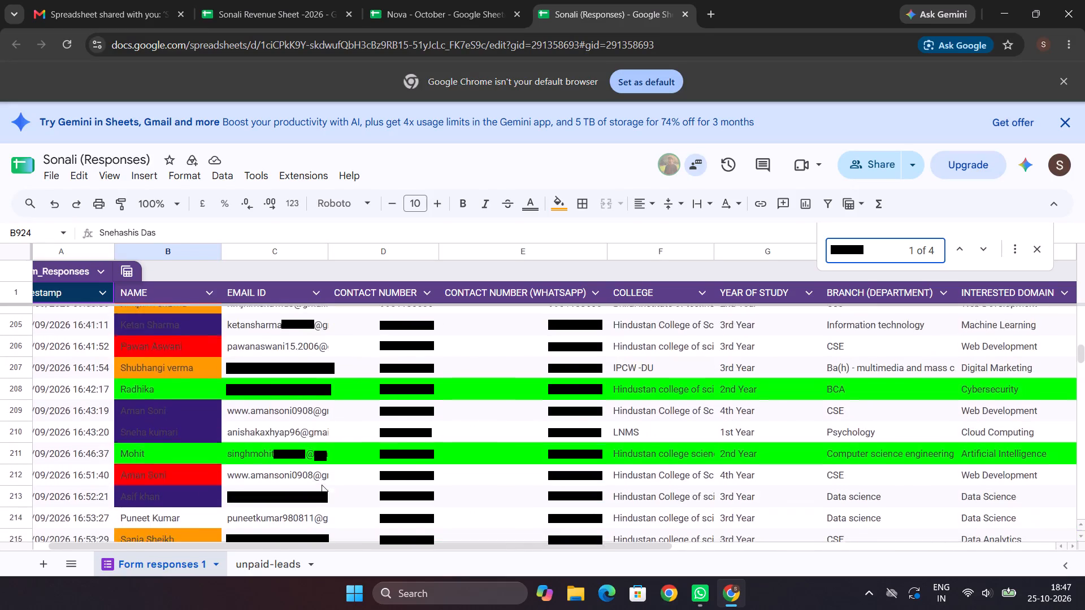
{"action": "scroll", "coordinate": [322, 485], "scroll_direction": "down", "scroll_amount": 5}
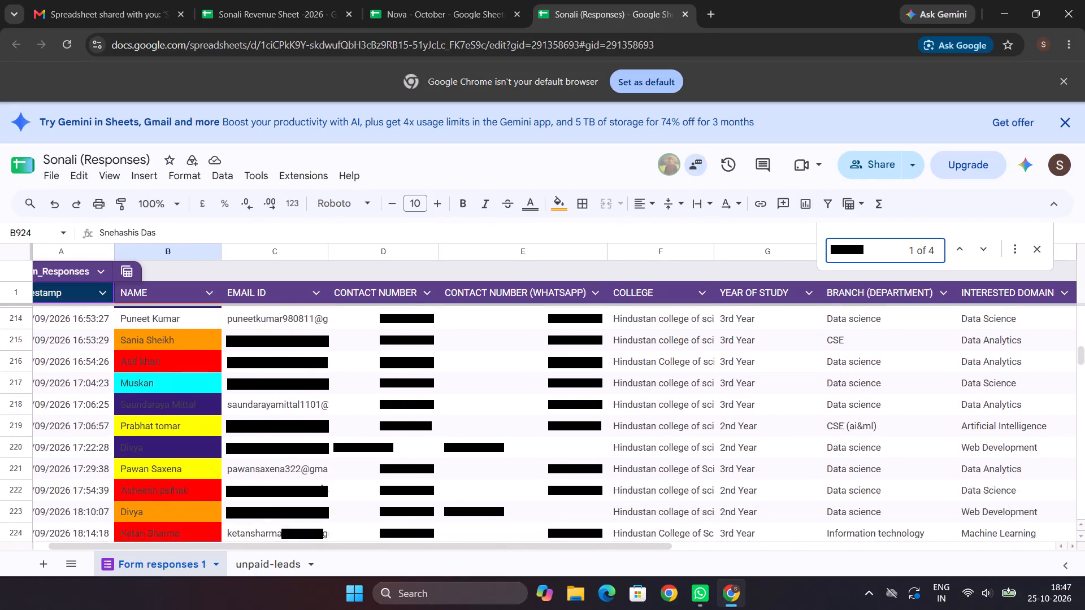
{"action": "scroll", "coordinate": [322, 485], "scroll_direction": "down", "scroll_amount": 6}
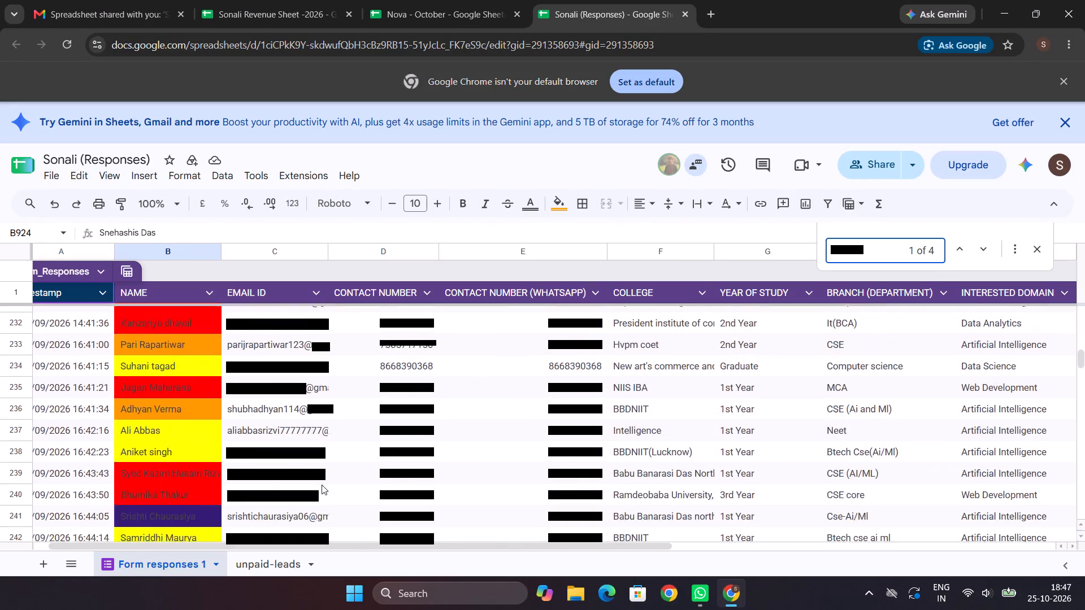
{"action": "scroll", "coordinate": [322, 485], "scroll_direction": "down", "scroll_amount": 5}
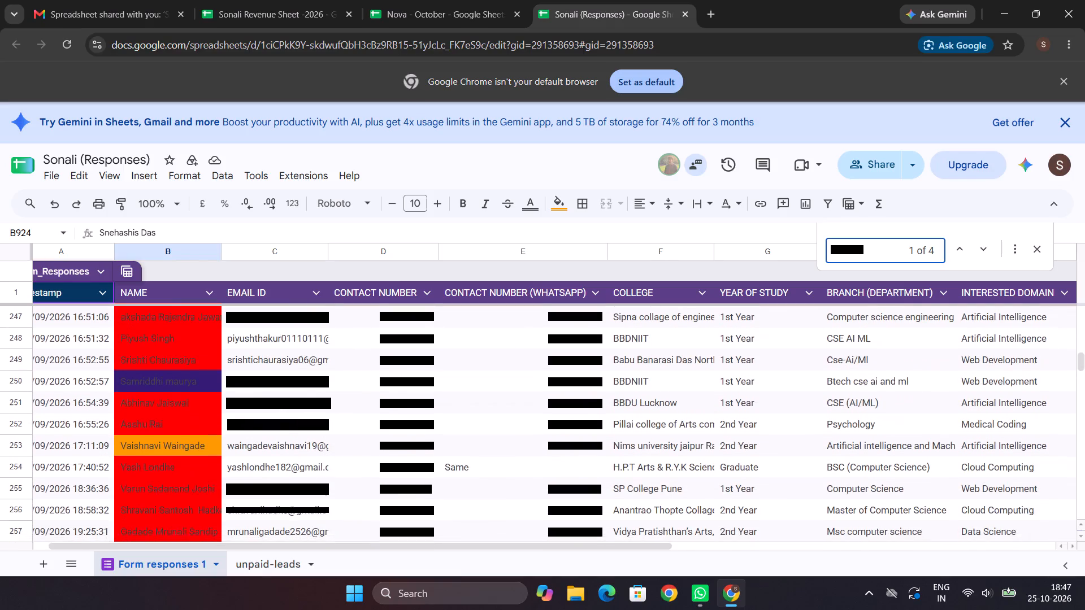